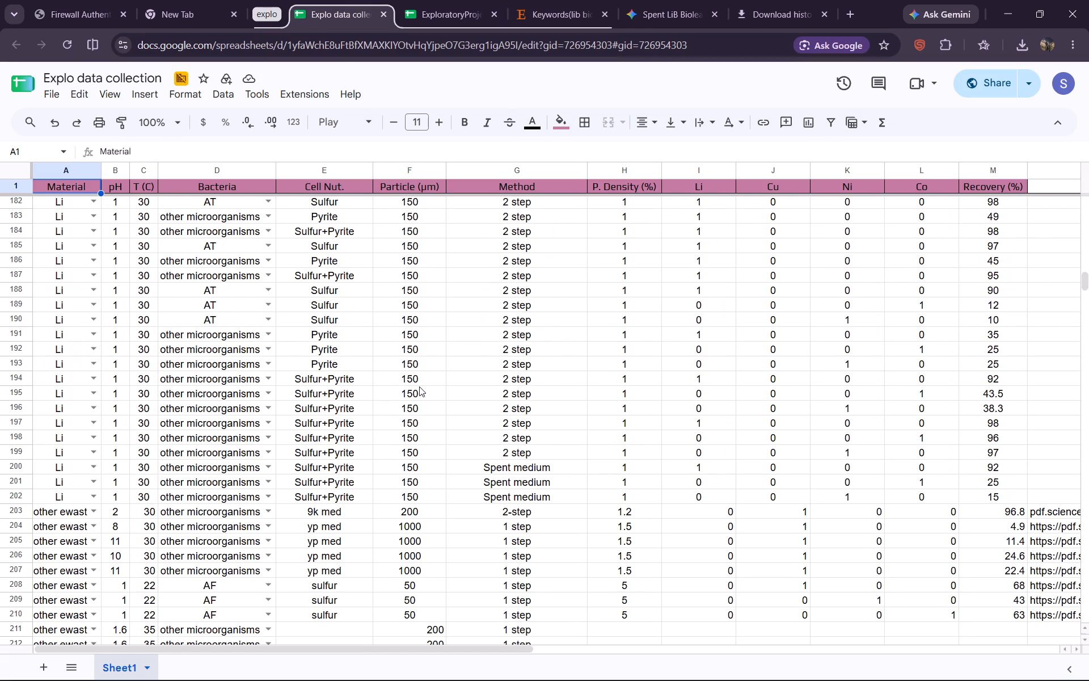
{"action": "scroll", "coordinate": [419, 386], "scroll_direction": "up", "scroll_amount": 6}
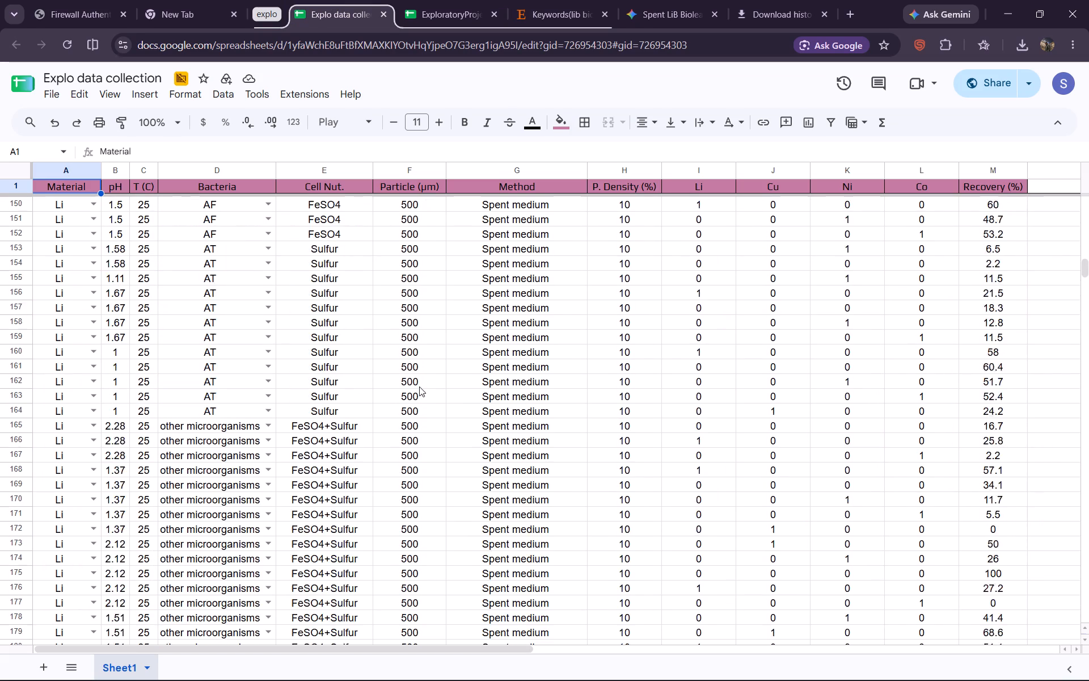
{"action": "scroll", "coordinate": [419, 386], "scroll_direction": "up", "scroll_amount": 5}
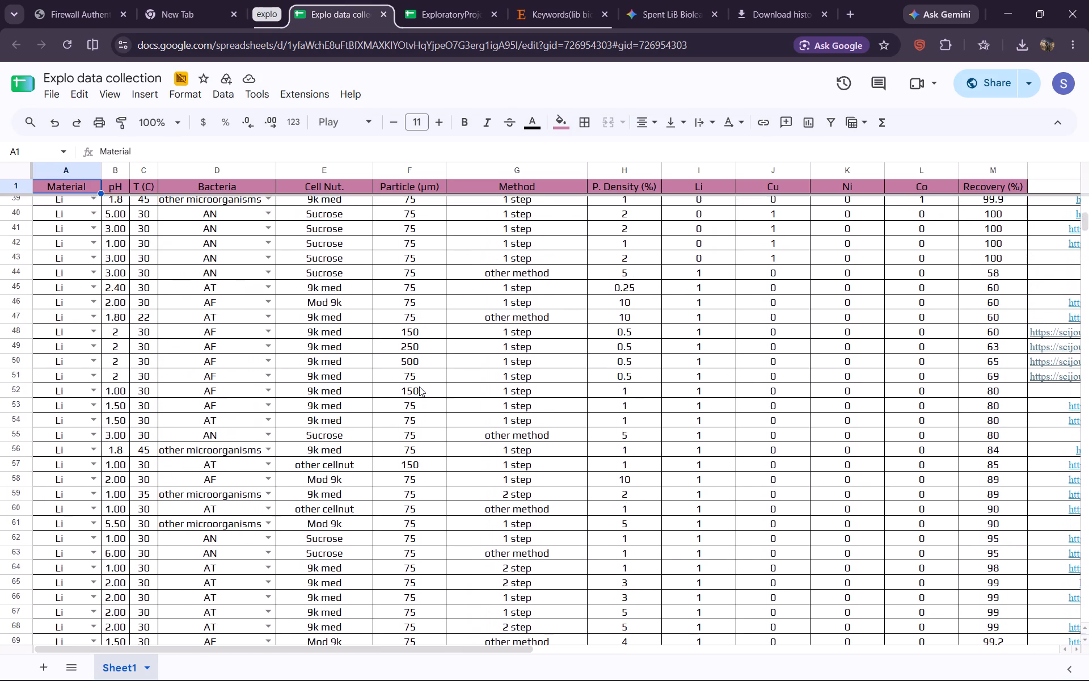
{"action": "scroll", "coordinate": [419, 386], "scroll_direction": "down", "scroll_amount": 3}
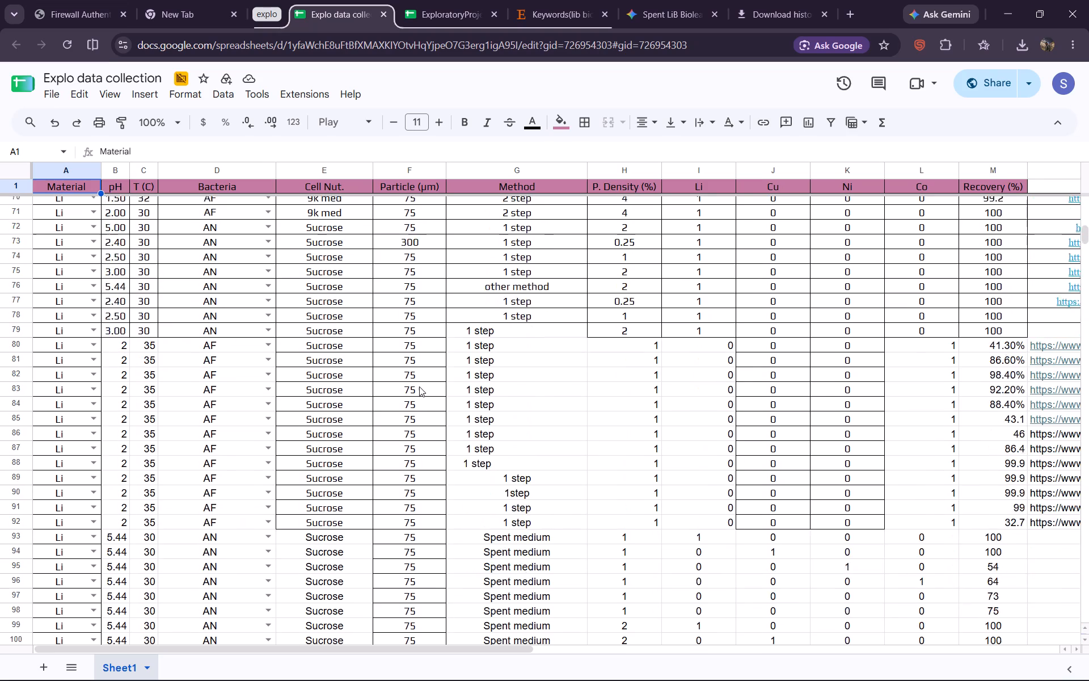
{"action": "scroll", "coordinate": [419, 386], "scroll_direction": "down", "scroll_amount": 1}
Autofill the Method column from the "1 step" entry in G80 down through G87.
{"action": "left_click", "coordinate": [564, 303]}
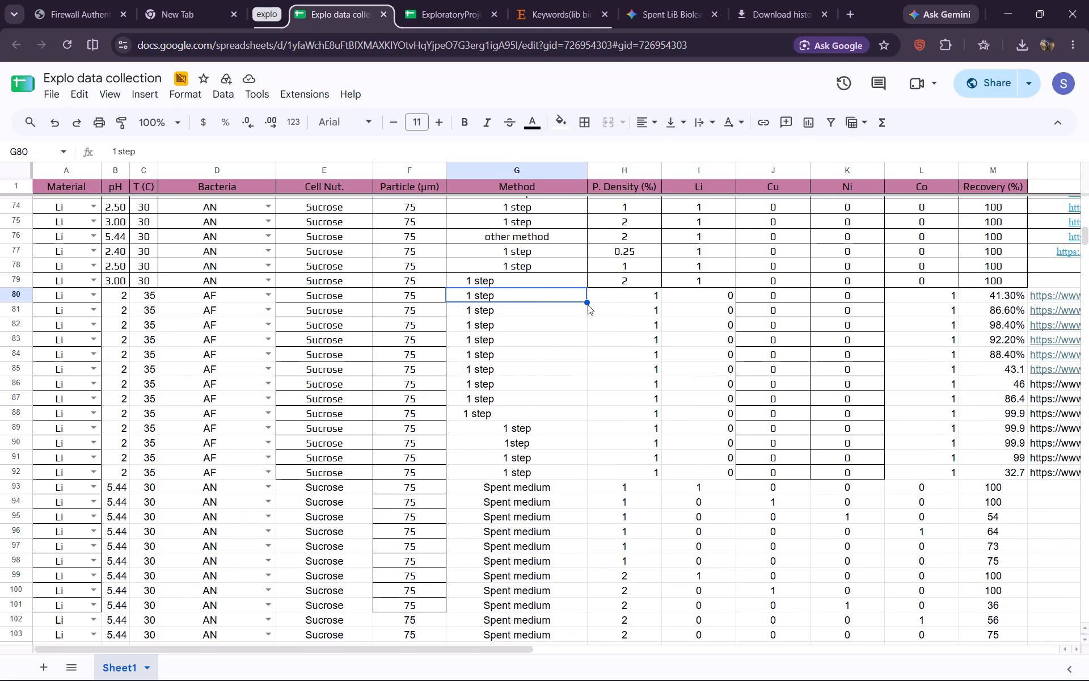
{"action": "left_click_drag", "start_coordinate": [585, 303], "coordinate": [592, 351]}
{"action": "left_click_drag", "start_coordinate": [592, 351], "coordinate": [592, 400]}
{"action": "left_click", "coordinate": [626, 385]}
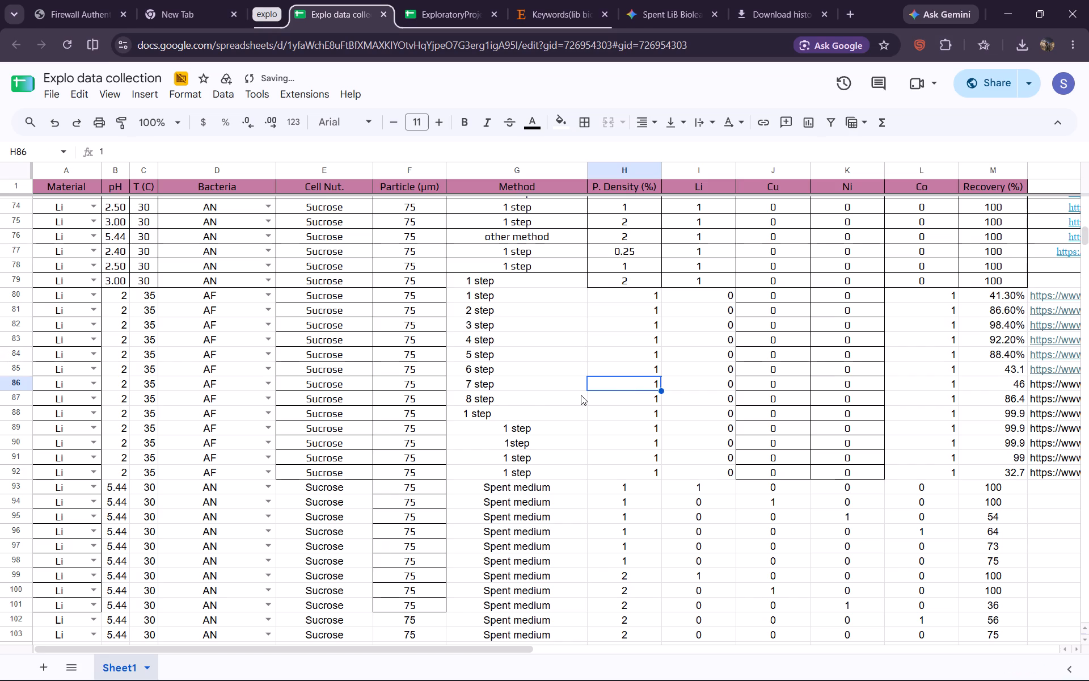
Look through the experiment rows below the filled Method cells and back up to the first rows of the sheet.
{"action": "scroll", "coordinate": [555, 427], "scroll_direction": "down", "scroll_amount": 4}
{"action": "scroll", "coordinate": [555, 427], "scroll_direction": "up", "scroll_amount": 2}
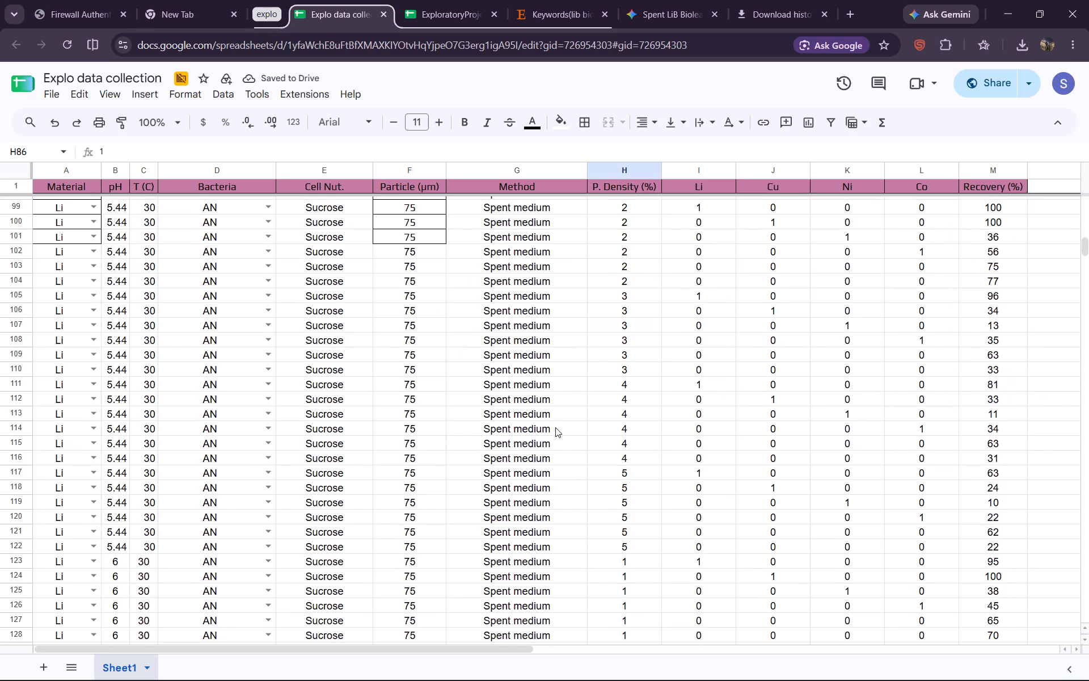
{"action": "scroll", "coordinate": [555, 427], "scroll_direction": "up", "scroll_amount": 9}
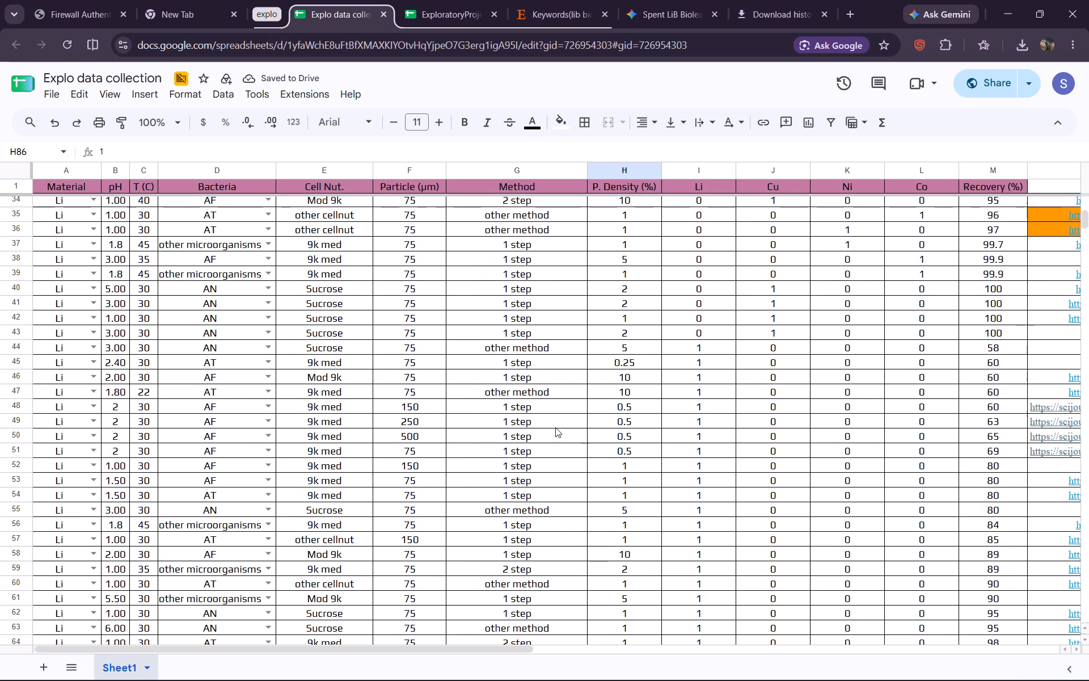
{"action": "scroll", "coordinate": [555, 427], "scroll_direction": "up", "scroll_amount": 6}
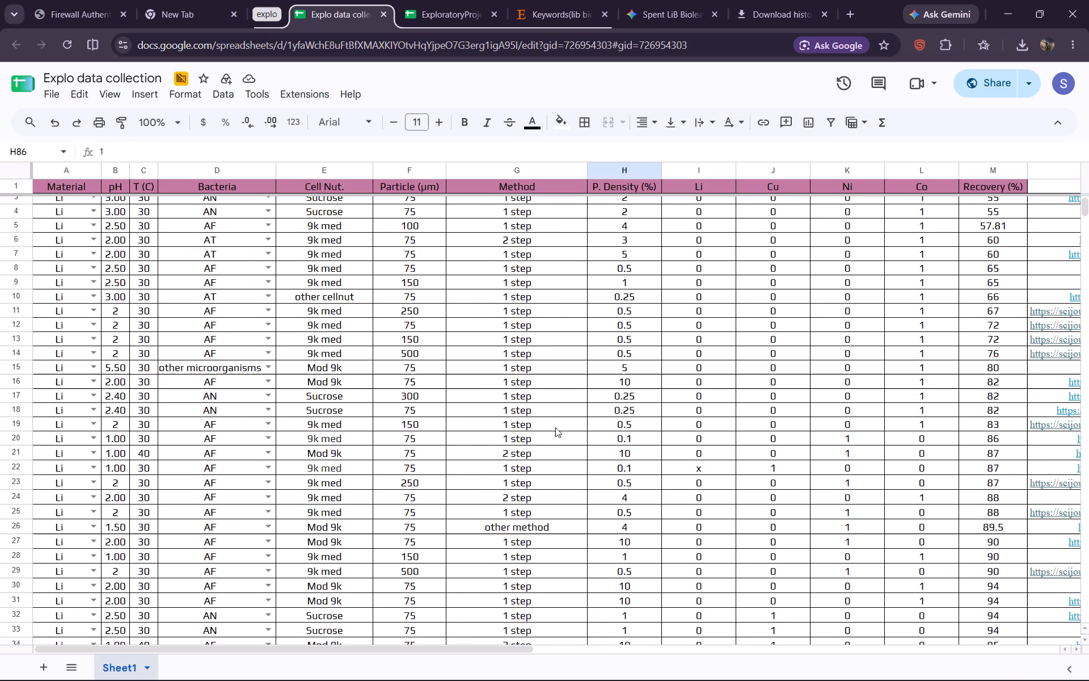
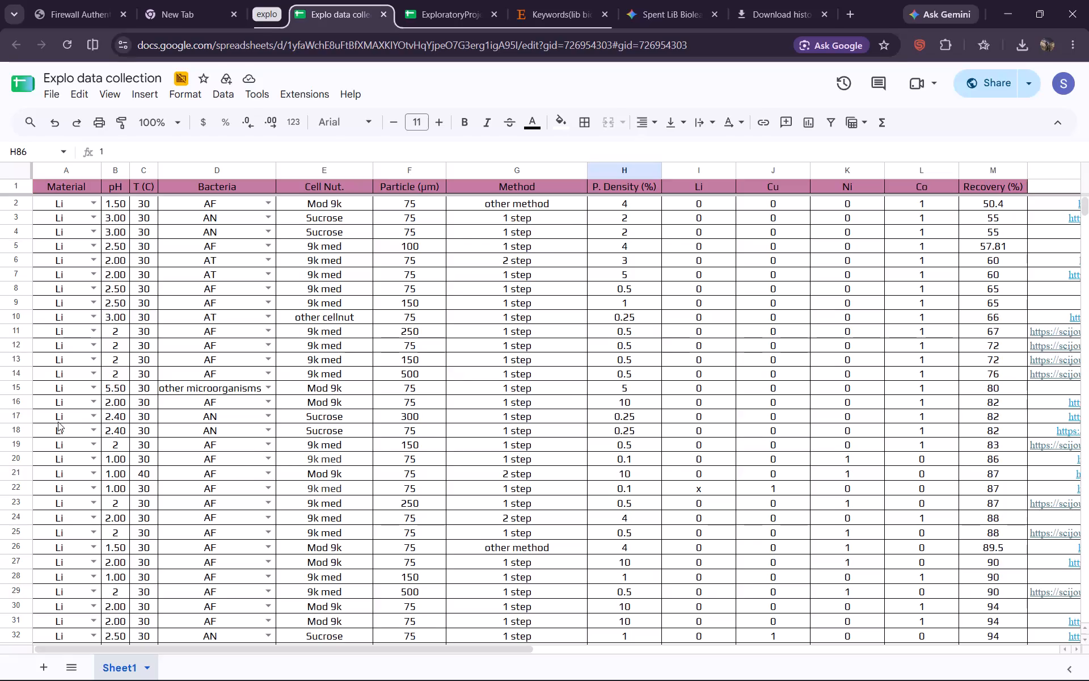
Compare the experiment rows in Explo data collection, especially Method cells G79 to G87, with the rows in the bioleaching_lib_settings-v22 Excel workbook.
{"action": "scroll", "coordinate": [65, 210], "scroll_direction": "down", "scroll_amount": 2}
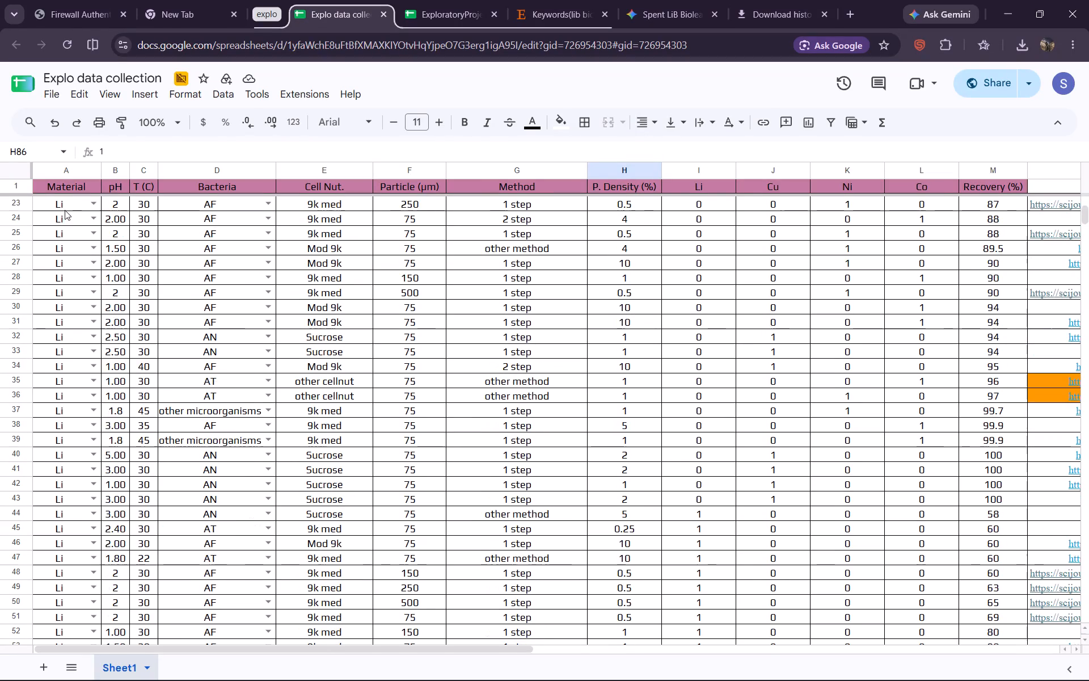
{"action": "scroll", "coordinate": [65, 210], "scroll_direction": "down", "scroll_amount": 8}
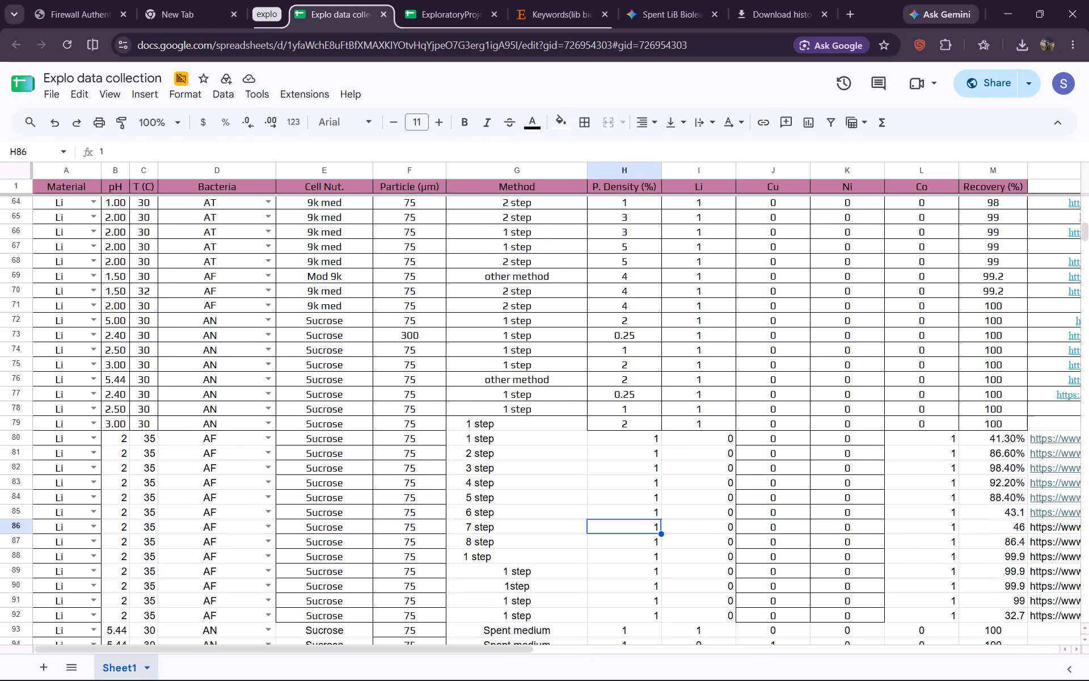
{"action": "left_click", "coordinate": [719, 666]}
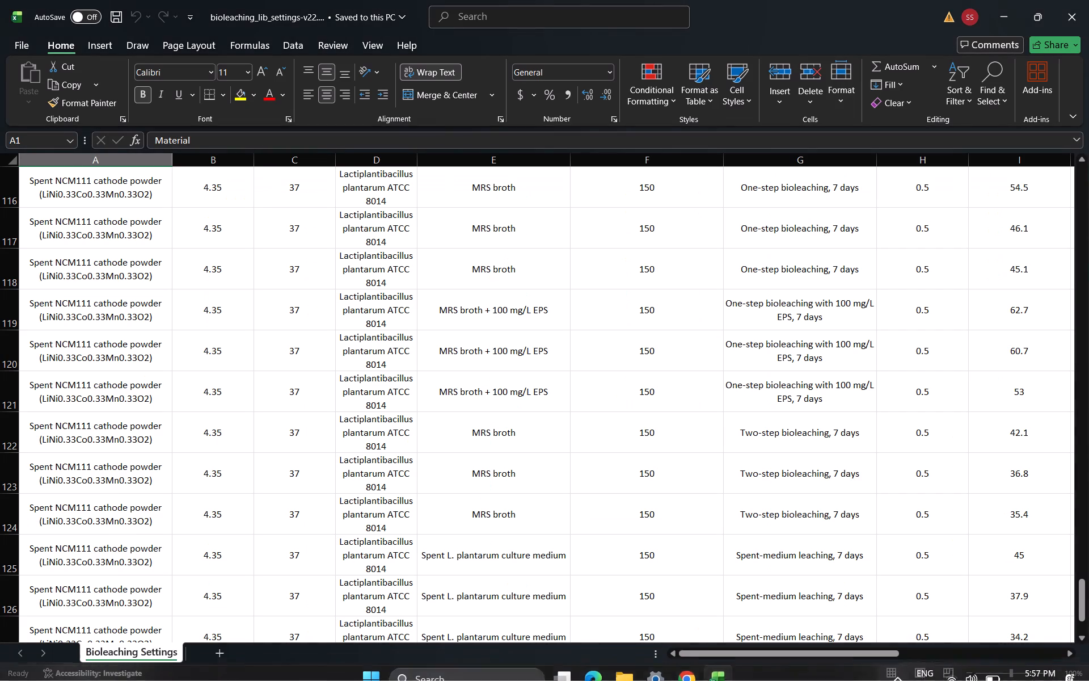
{"action": "scroll", "coordinate": [126, 432], "scroll_direction": "right", "scroll_amount": 2}
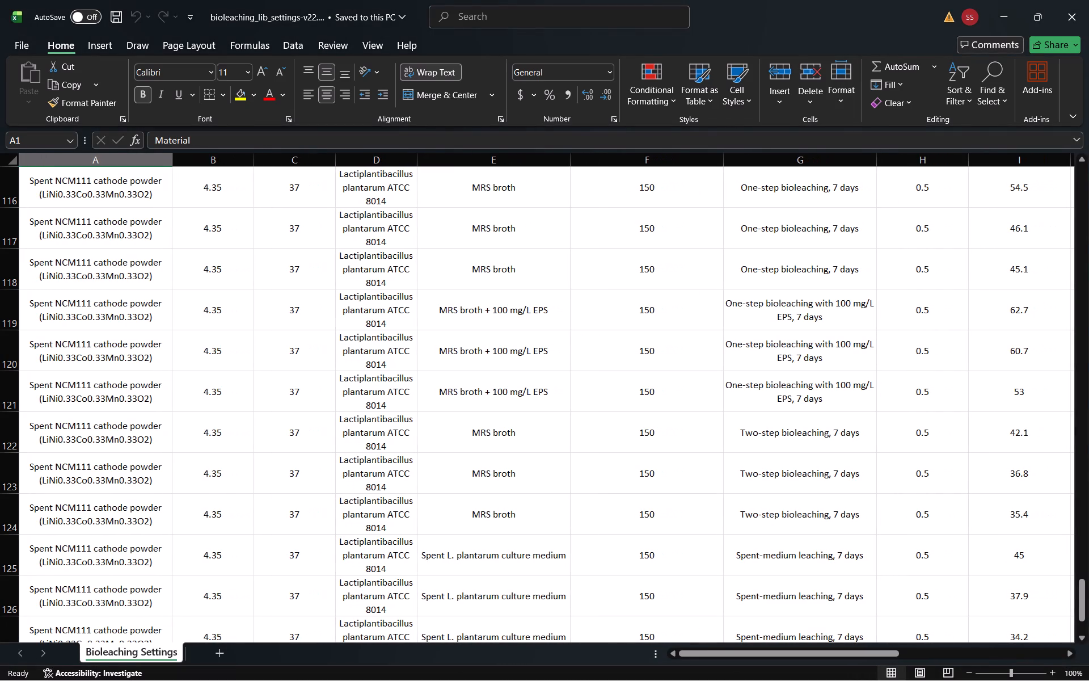
{"action": "scroll", "coordinate": [94, 353], "scroll_direction": "up", "scroll_amount": 6}
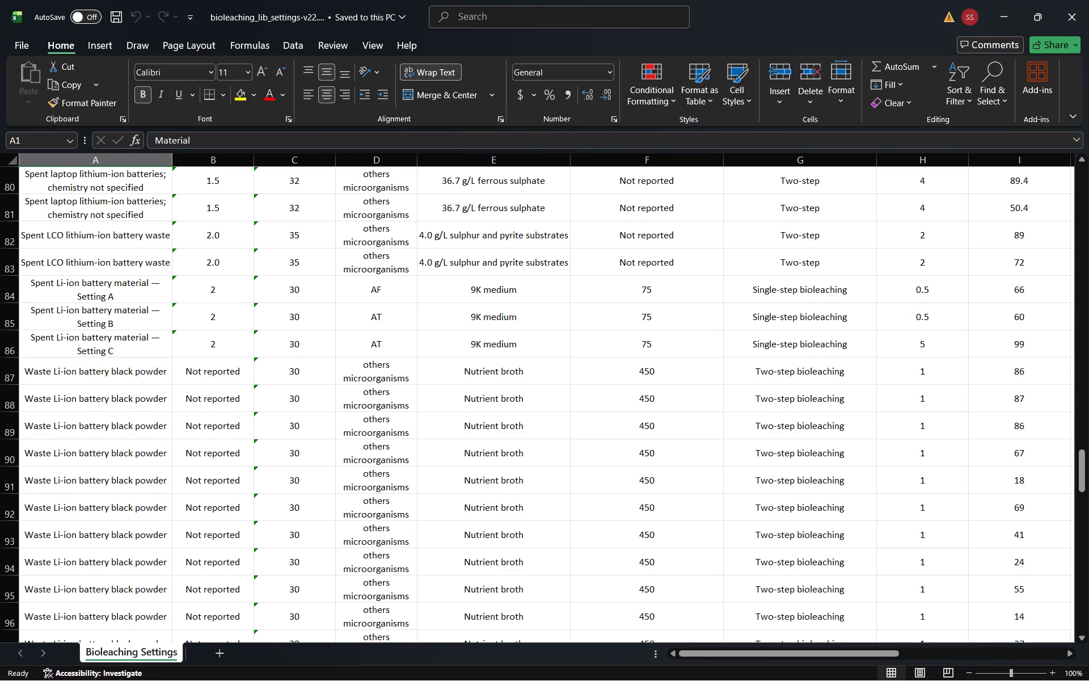
{"action": "left_click", "coordinate": [678, 663]}
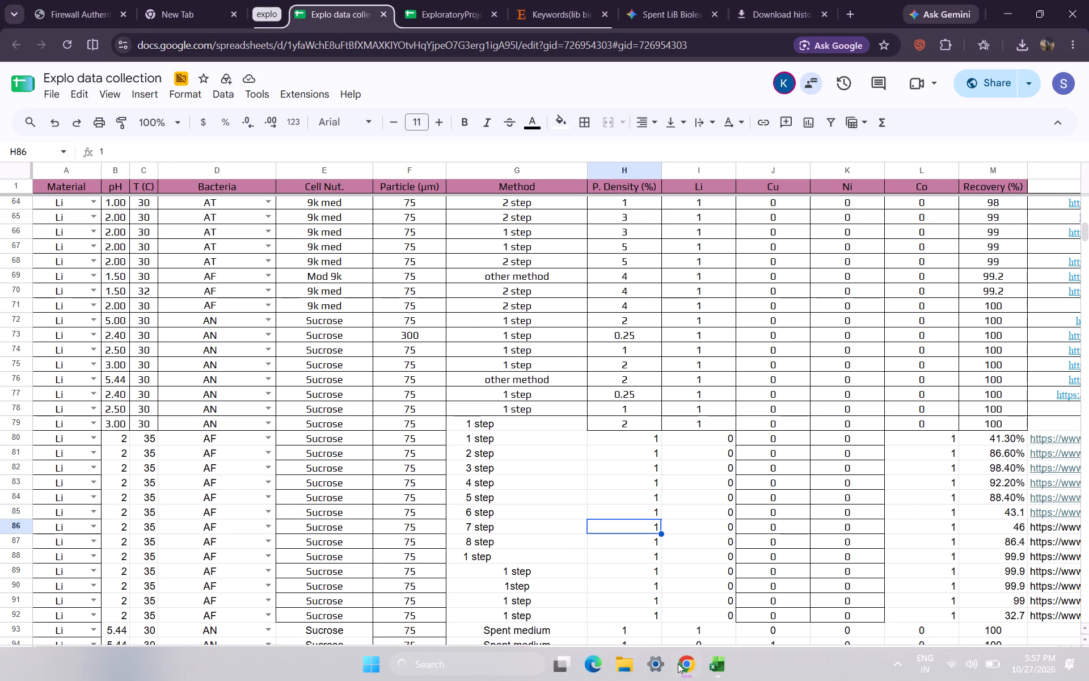
{"action": "scroll", "coordinate": [402, 426], "scroll_direction": "down", "scroll_amount": 2}
{"action": "left_click", "coordinate": [501, 385]}
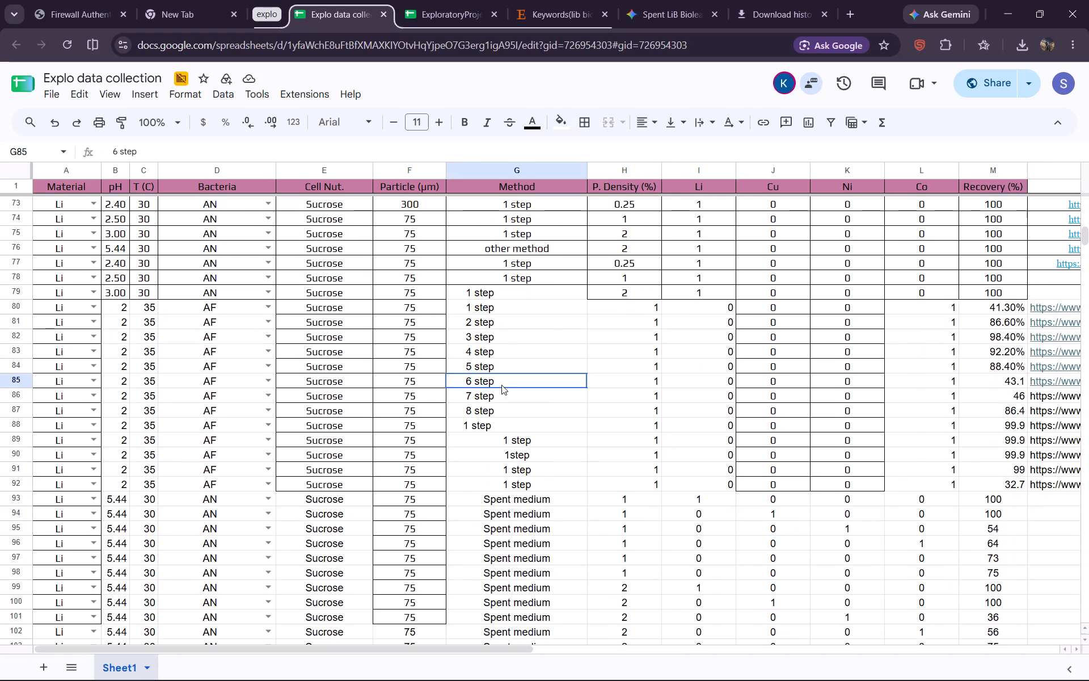
{"action": "left_click", "coordinate": [560, 291]}
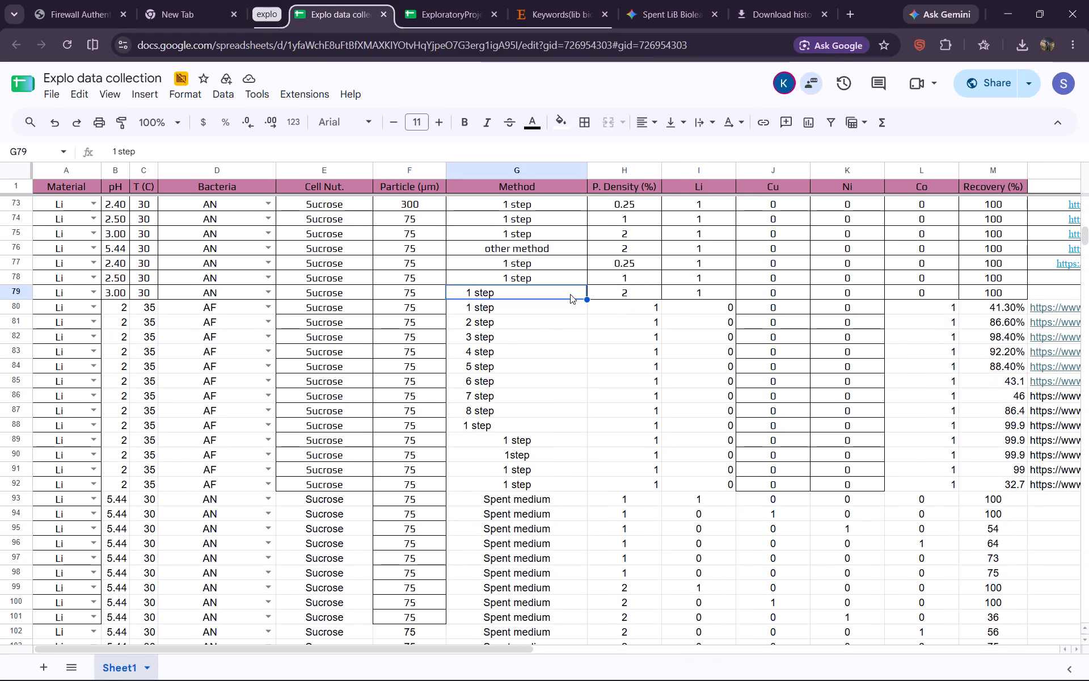
{"action": "left_click_drag", "start_coordinate": [585, 303], "coordinate": [585, 327]}
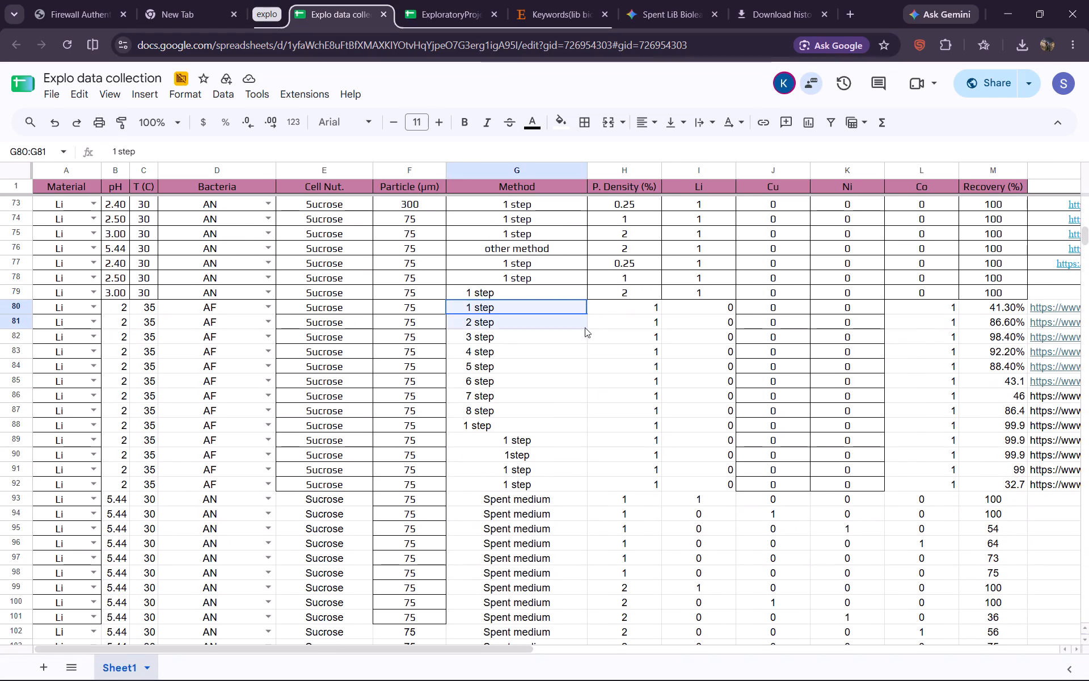
{"action": "left_click_drag", "start_coordinate": [585, 327], "coordinate": [585, 329]}
{"action": "left_click", "coordinate": [588, 406]}
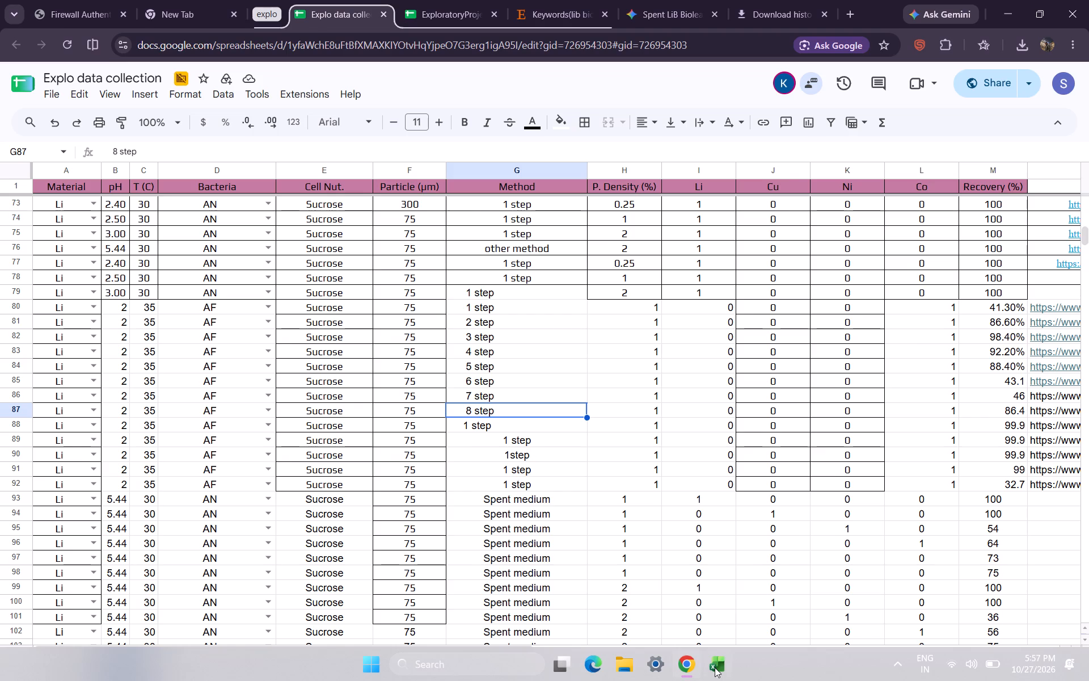
Switch to the bioleaching_lib_settings-v22 workbook and look over its data block from A2 across to the Research Paper Link column's last rows.
{"action": "left_click", "coordinate": [716, 669]}
{"action": "left_click", "coordinate": [462, 464]}
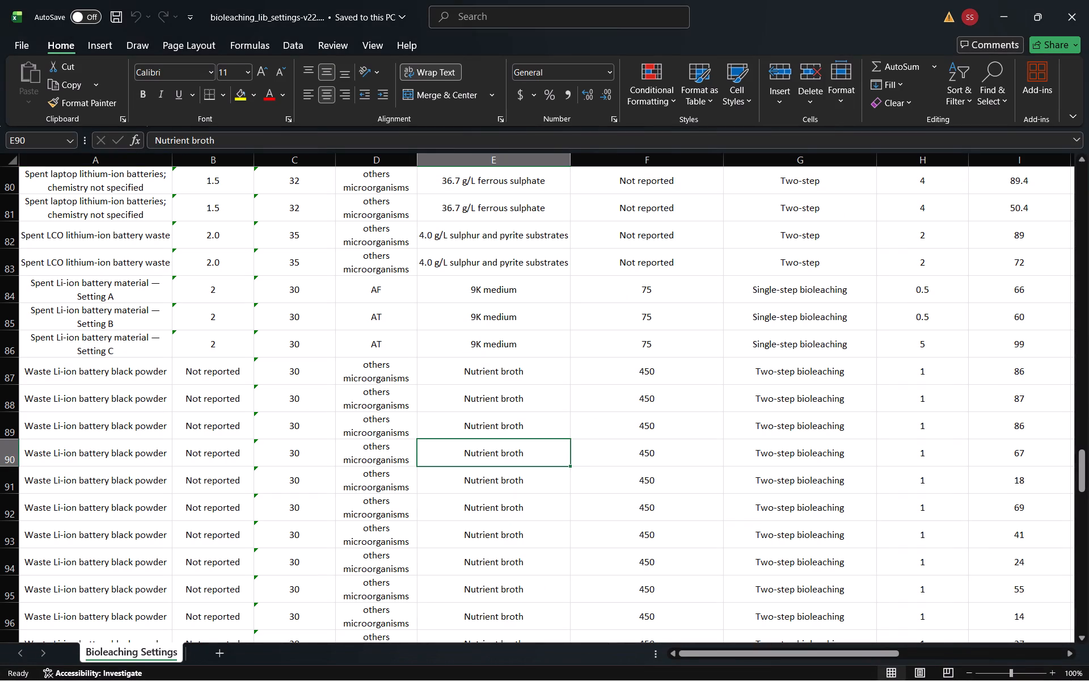
{"action": "left_click", "coordinate": [143, 191]}
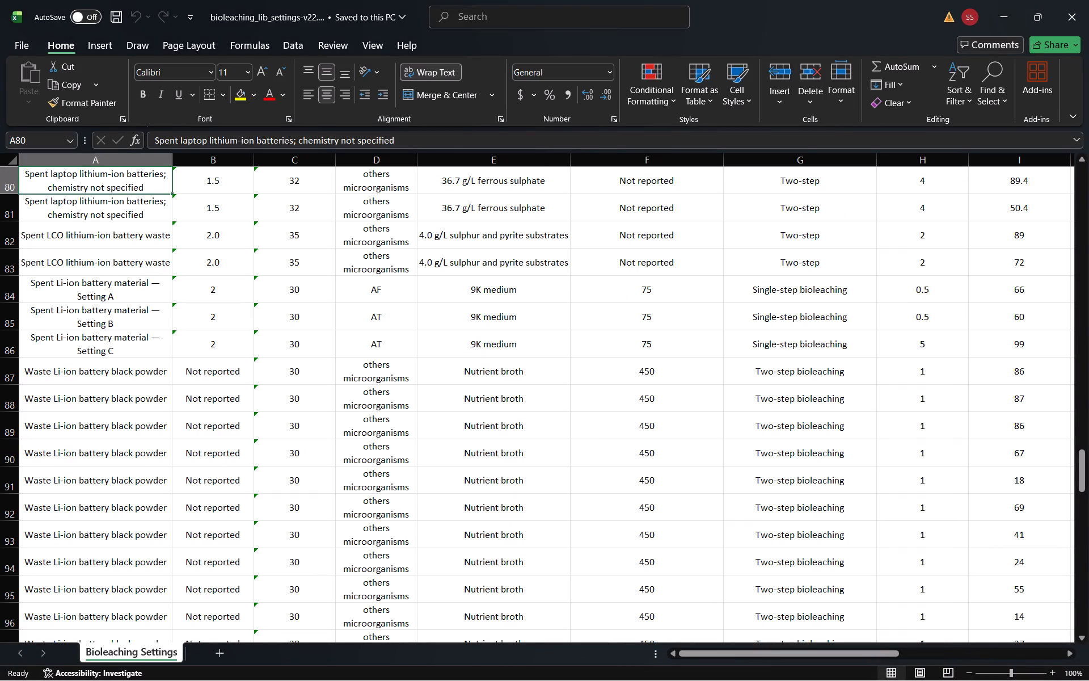
{"action": "scroll", "coordinate": [166, 189], "scroll_direction": "up", "scroll_amount": 12}
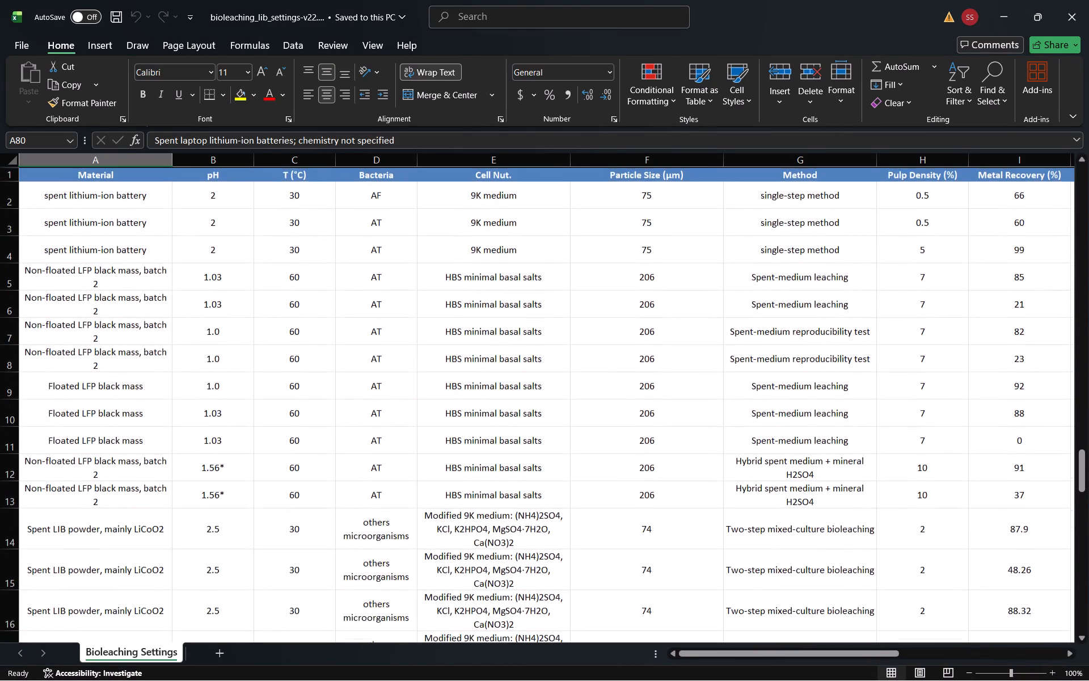
{"action": "left_click", "coordinate": [126, 194]}
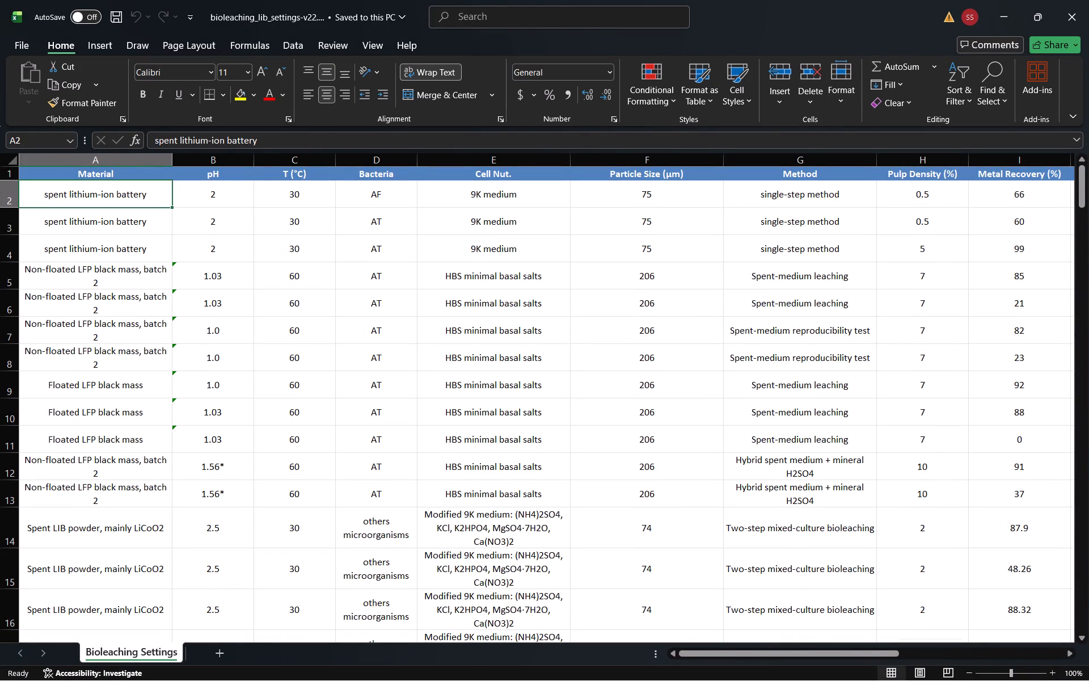
{"action": "left_click_drag", "start_coordinate": [171, 207], "coordinate": [504, 413]}
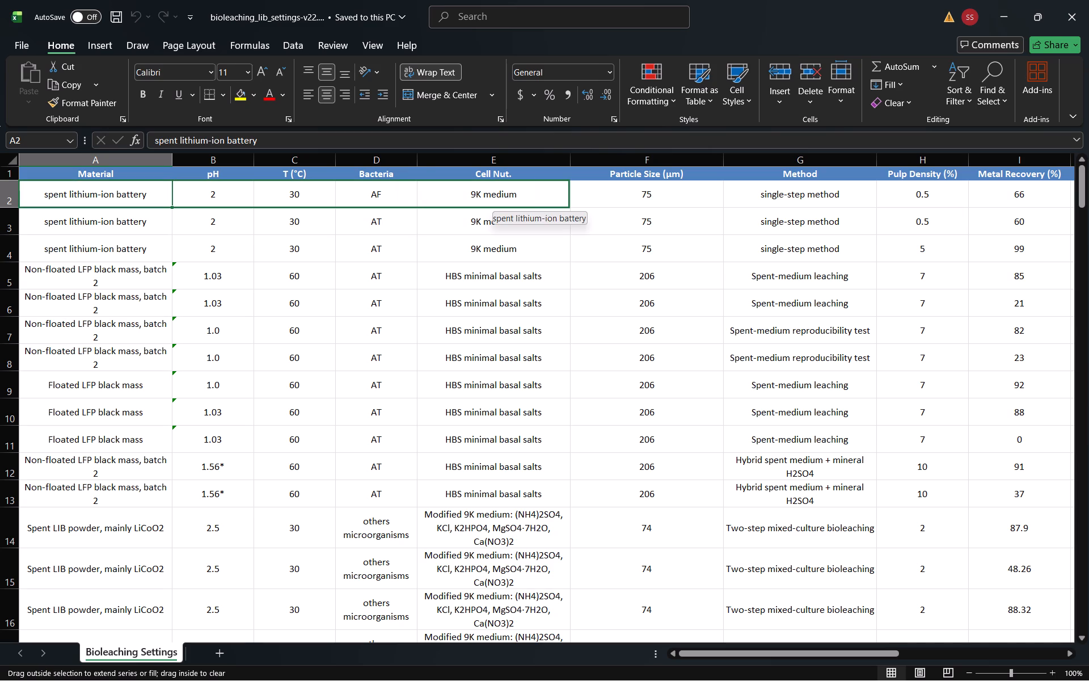
{"action": "left_click_drag", "start_coordinate": [504, 413], "coordinate": [107, 229]}
{"action": "left_click", "coordinate": [102, 187]}
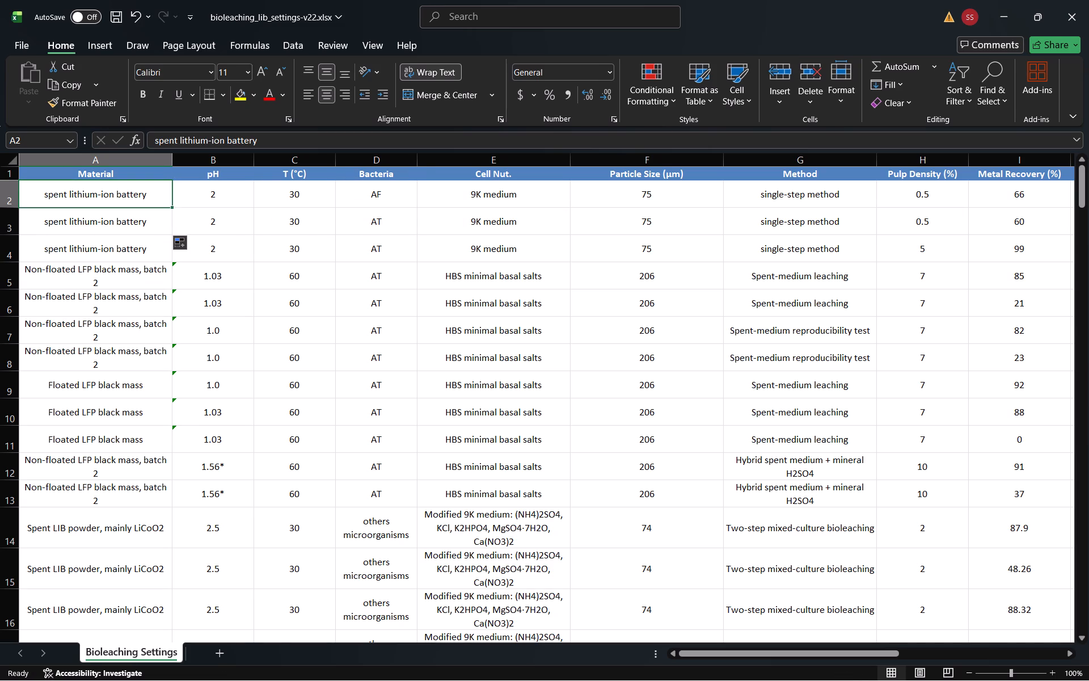
{"action": "left_click_drag", "start_coordinate": [128, 194], "coordinate": [969, 680]}
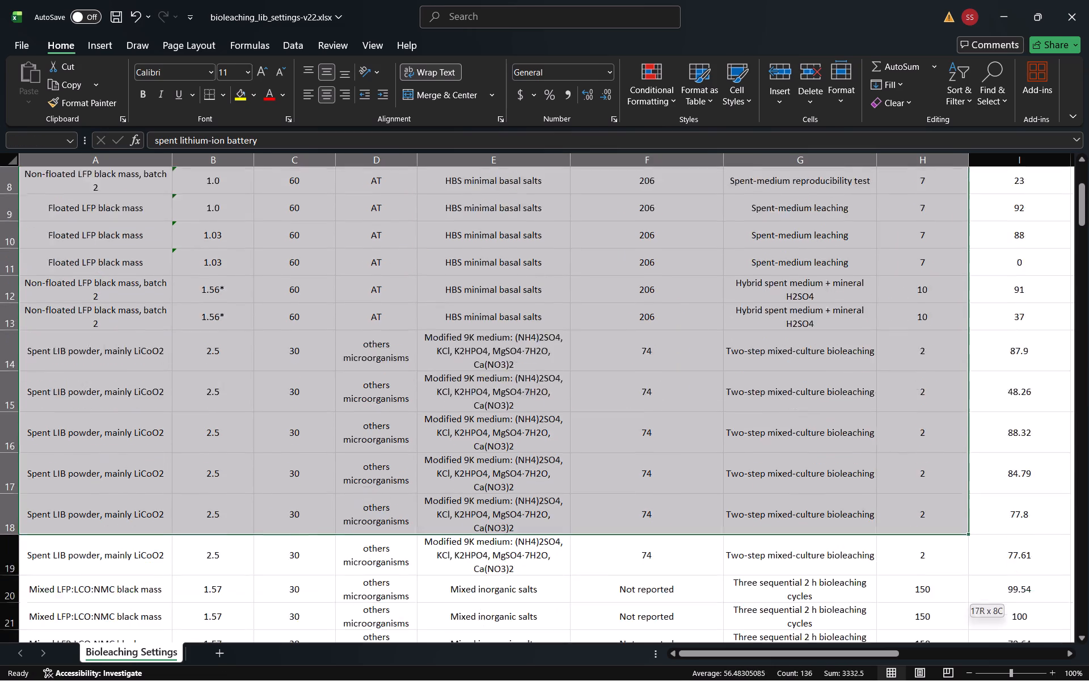
{"action": "left_click_drag", "start_coordinate": [969, 680], "coordinate": [897, 680]}
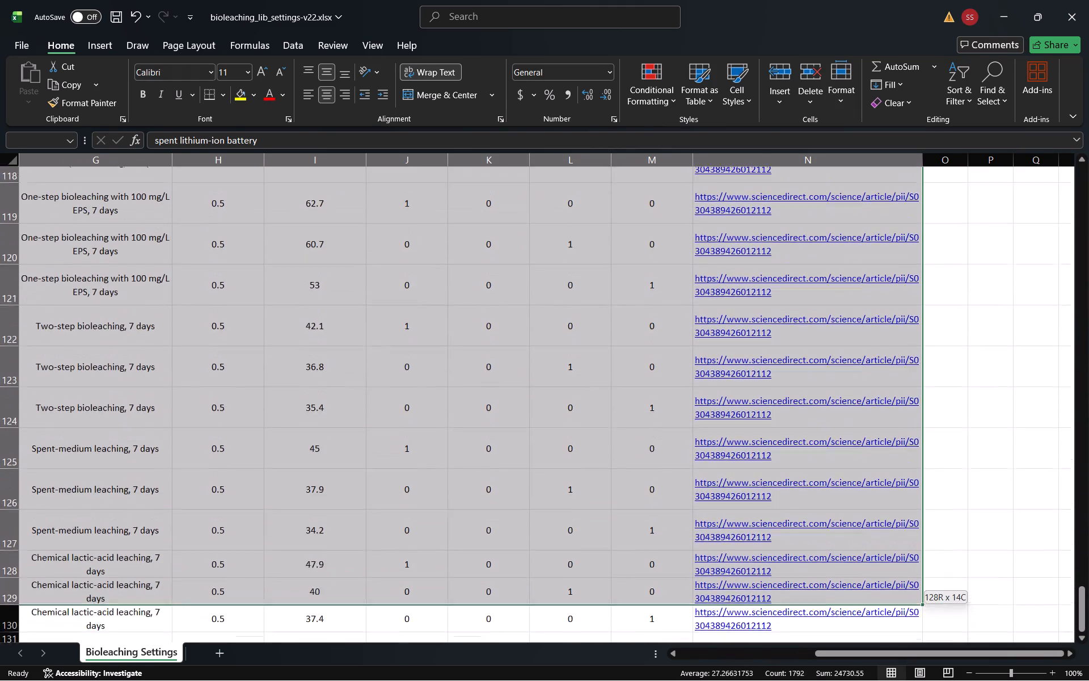
{"action": "left_click_drag", "start_coordinate": [897, 680], "coordinate": [894, 680]}
{"action": "left_click", "coordinate": [470, 413]}
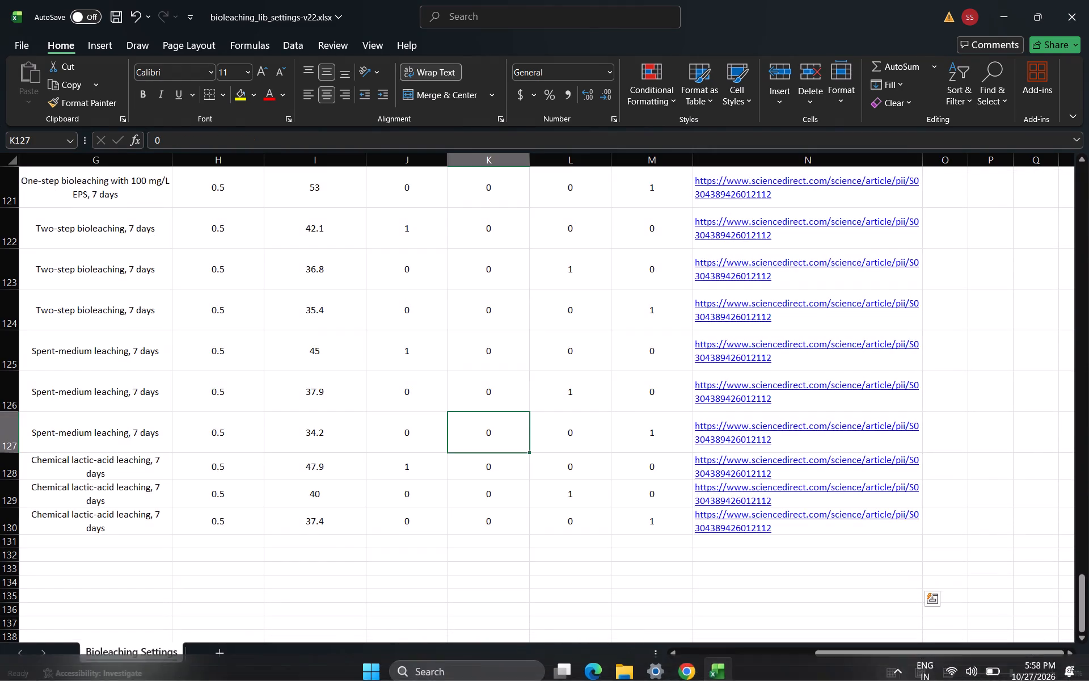
Move the whole Metal Recovery (%) column from column I to empty column O, after Research Paper Link.
{"action": "scroll", "coordinate": [470, 413], "scroll_direction": "up", "scroll_amount": 18}
{"action": "scroll", "coordinate": [470, 413], "scroll_direction": "up", "scroll_amount": 8}
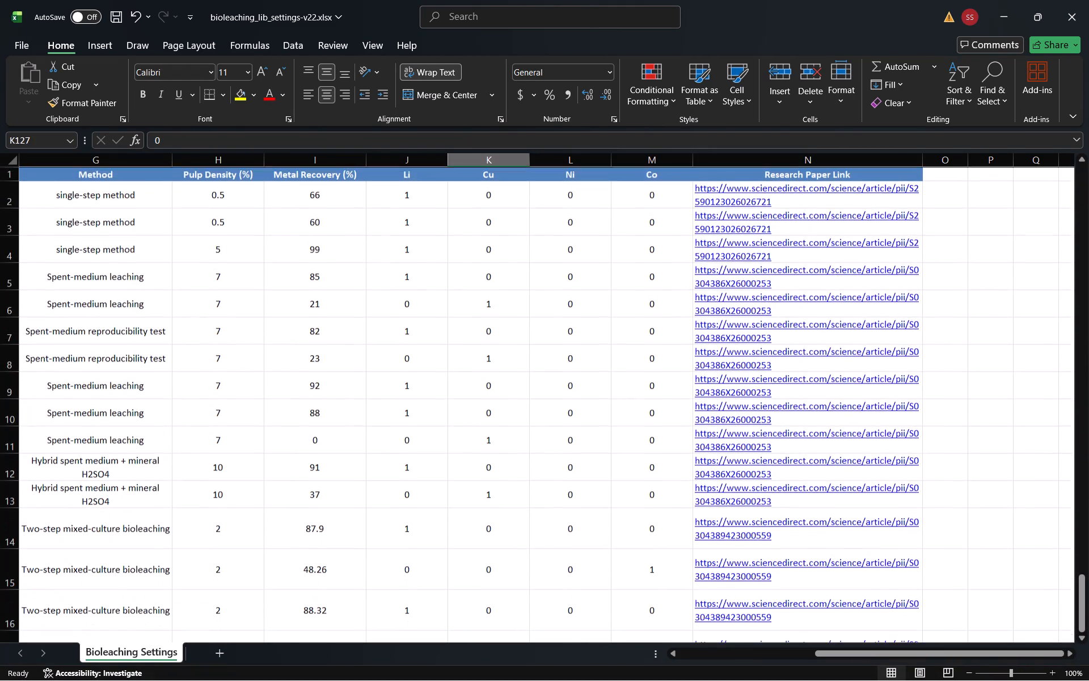
{"action": "left_click", "coordinate": [296, 176]}
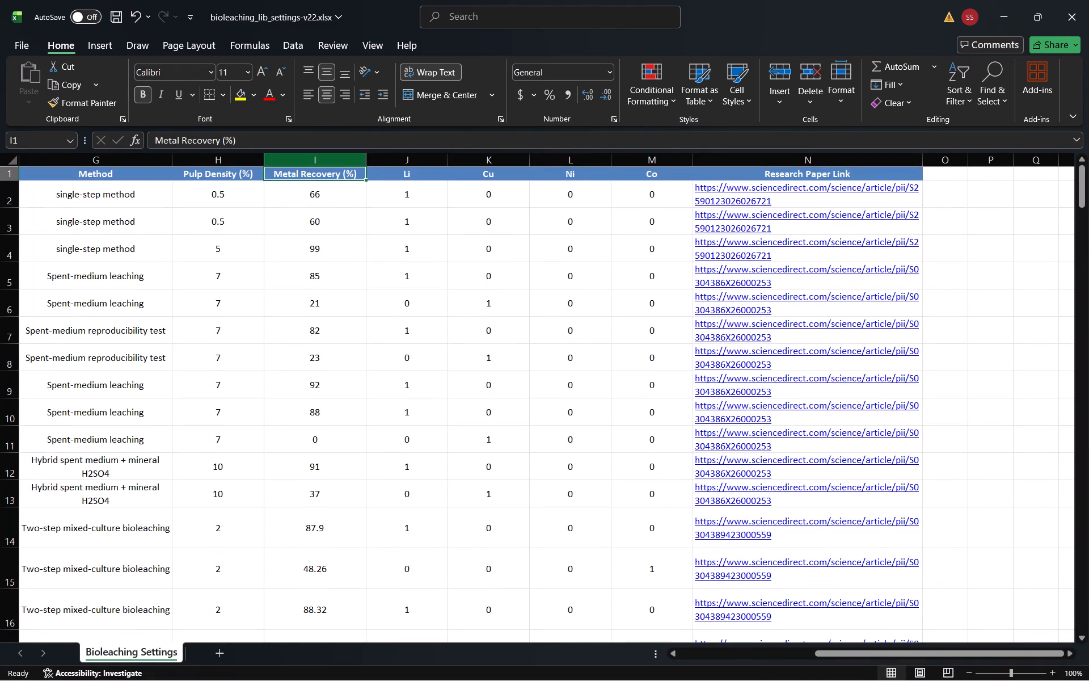
{"action": "left_click_drag", "start_coordinate": [315, 162], "coordinate": [580, 203]}
{"action": "left_click", "coordinate": [465, 221]}
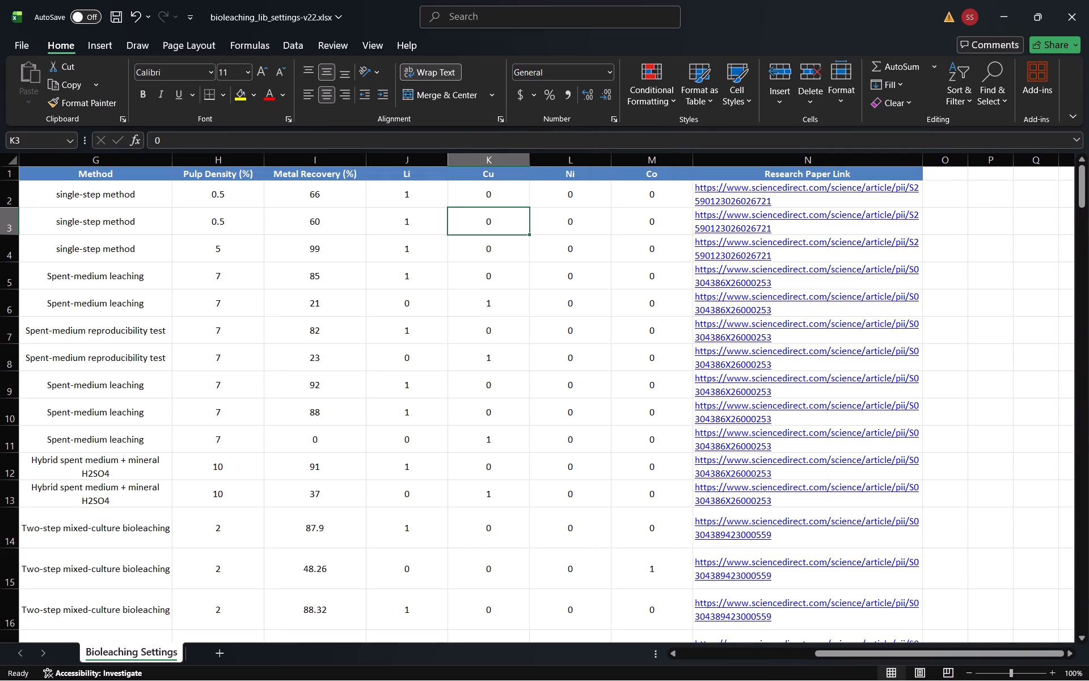
{"action": "left_click", "coordinate": [312, 160]}
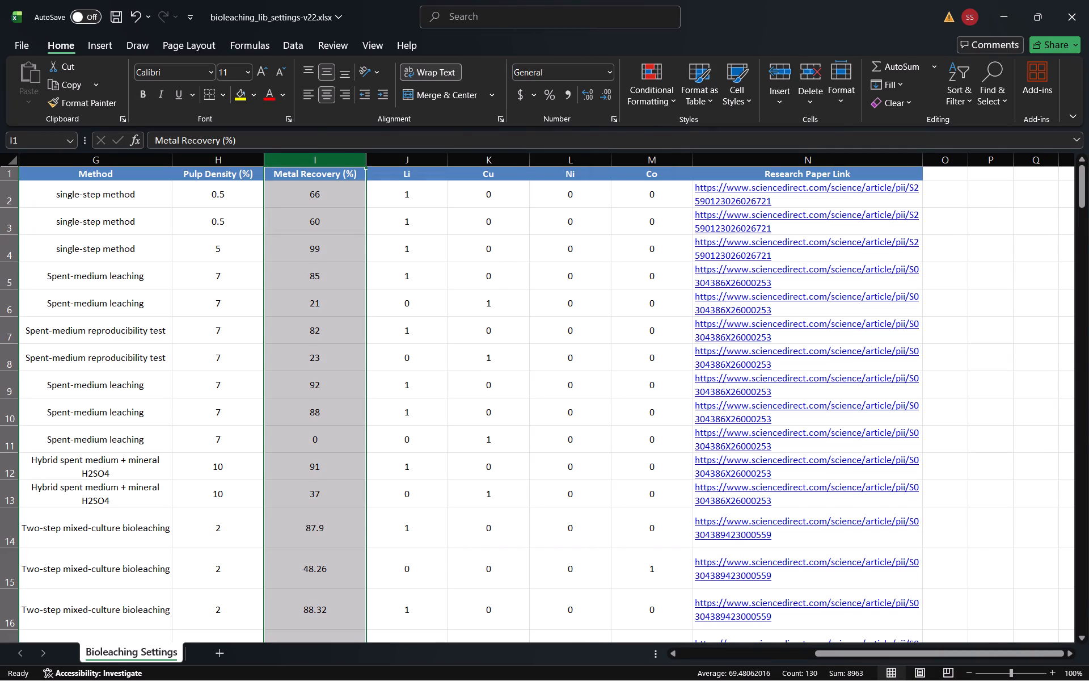
{"action": "key", "text": "ctrl+x"}
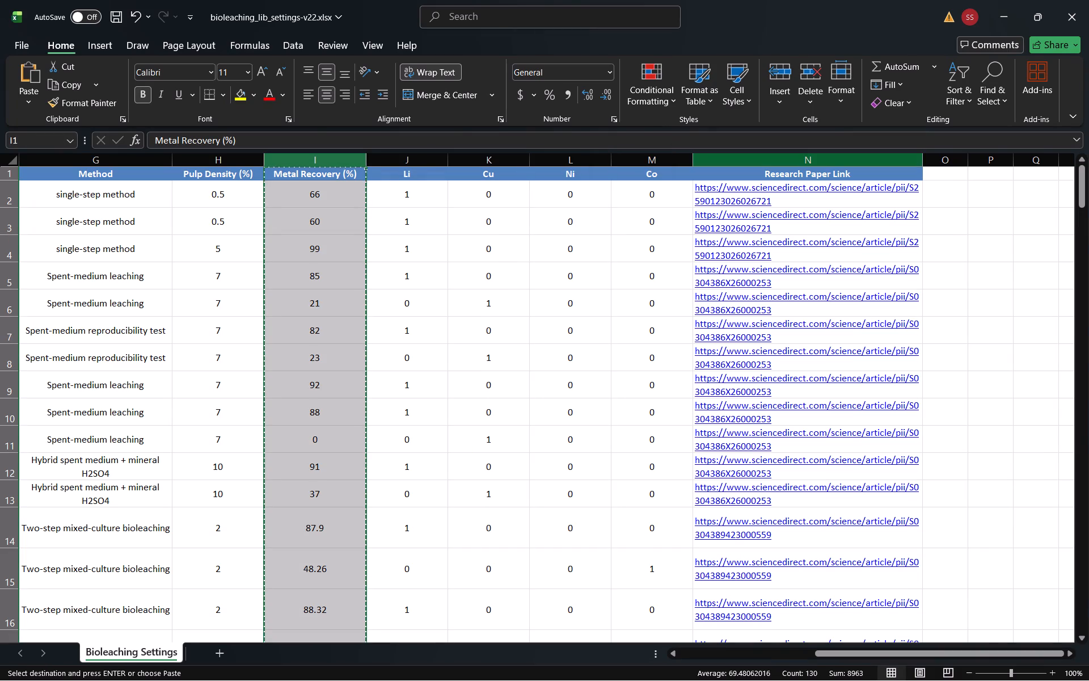
{"action": "left_click", "coordinate": [935, 163]}
{"action": "key", "text": "ctrl+v"}
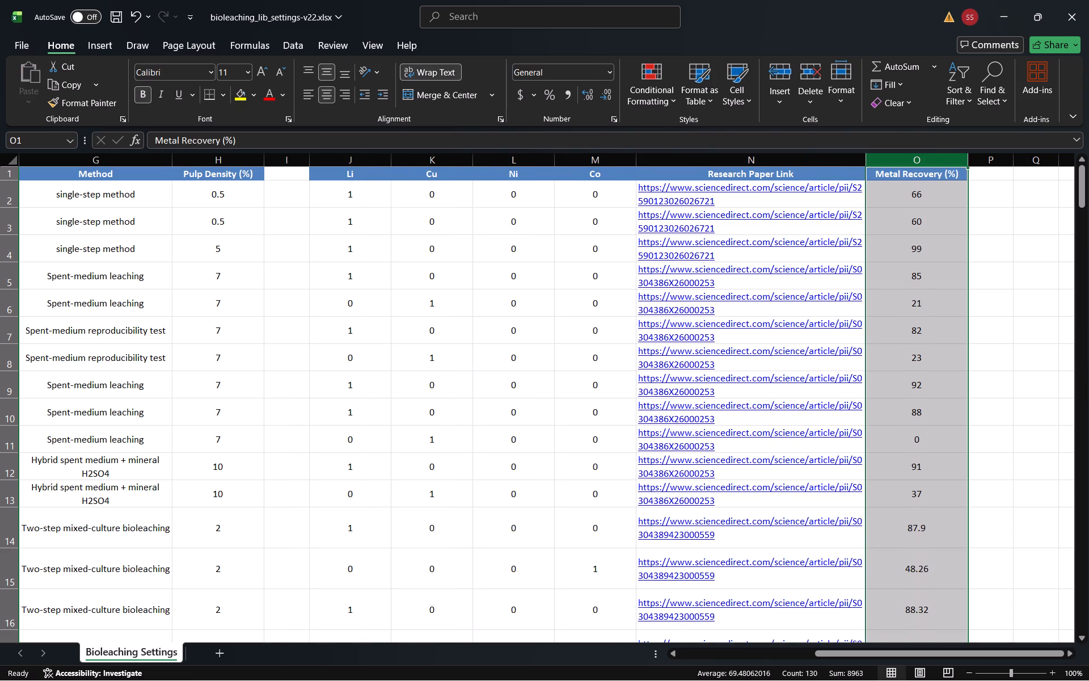
Move the whole Research Paper Link column from column N to empty column P, after Metal Recovery (%).
{"action": "left_click", "coordinate": [807, 158]}
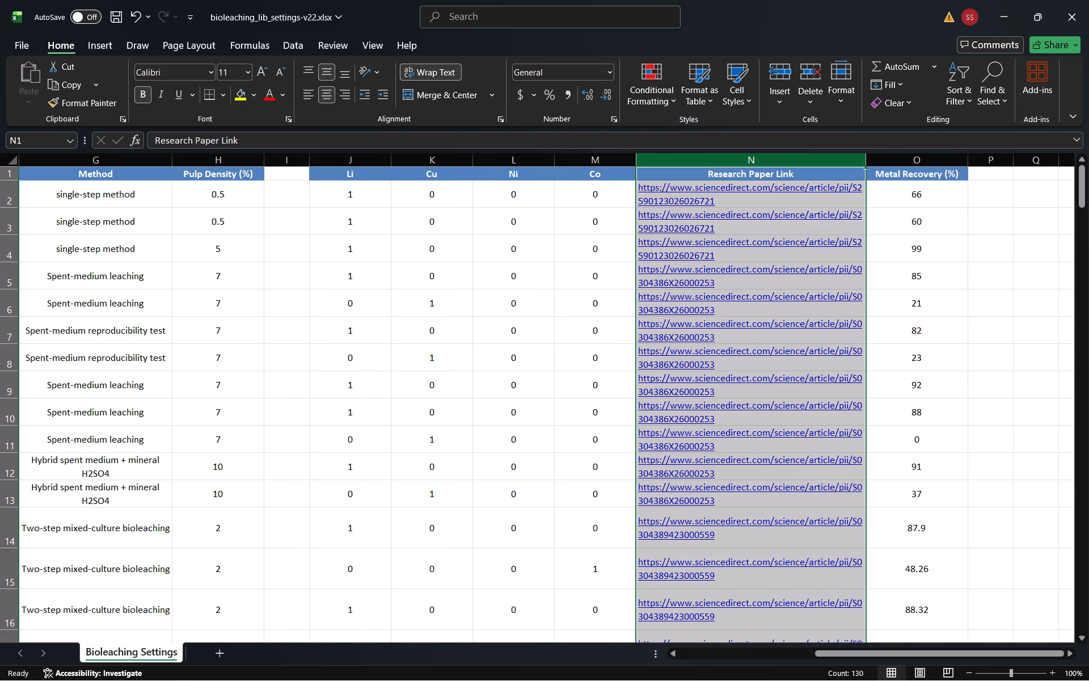
{"action": "key", "text": "ctrl+x"}
{"action": "left_click", "coordinate": [987, 157]}
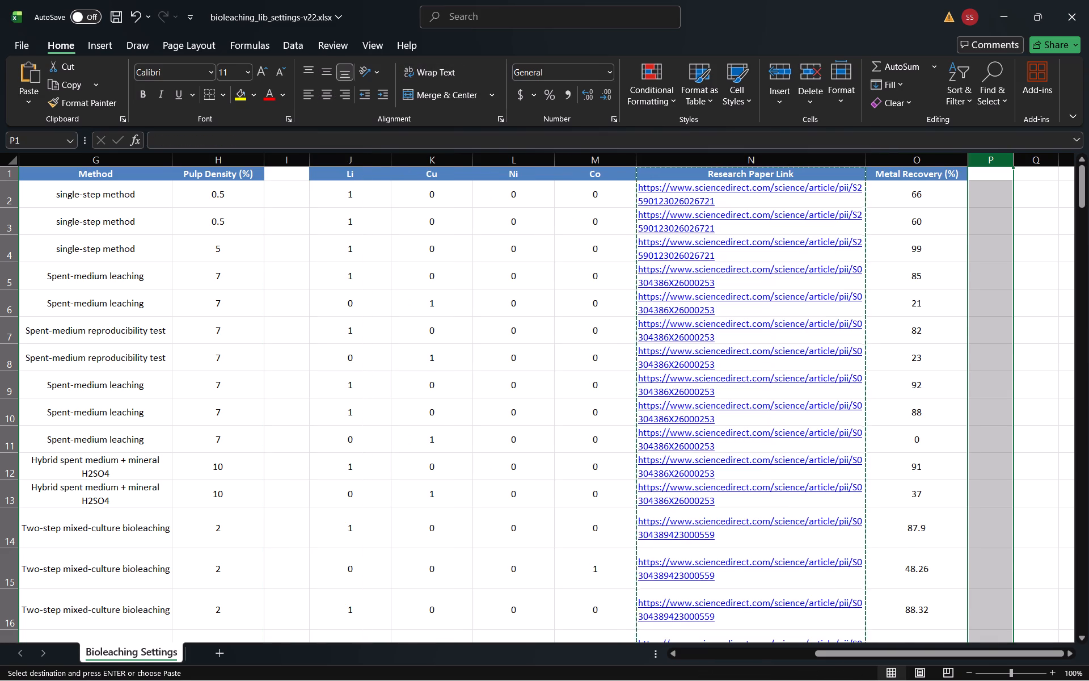
{"action": "key", "text": "ctrl+v"}
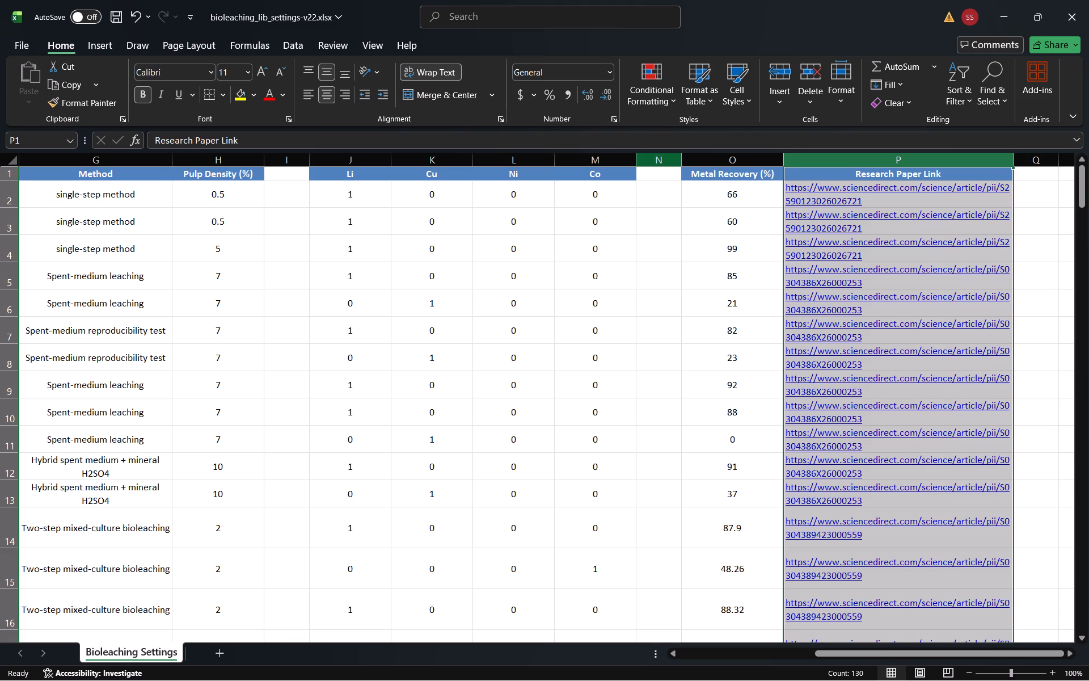
Delete the two emptied columns, N before Metal Recovery (%) and I between Pulp Density (%) and Li.
{"action": "right_click", "coordinate": [657, 163]}
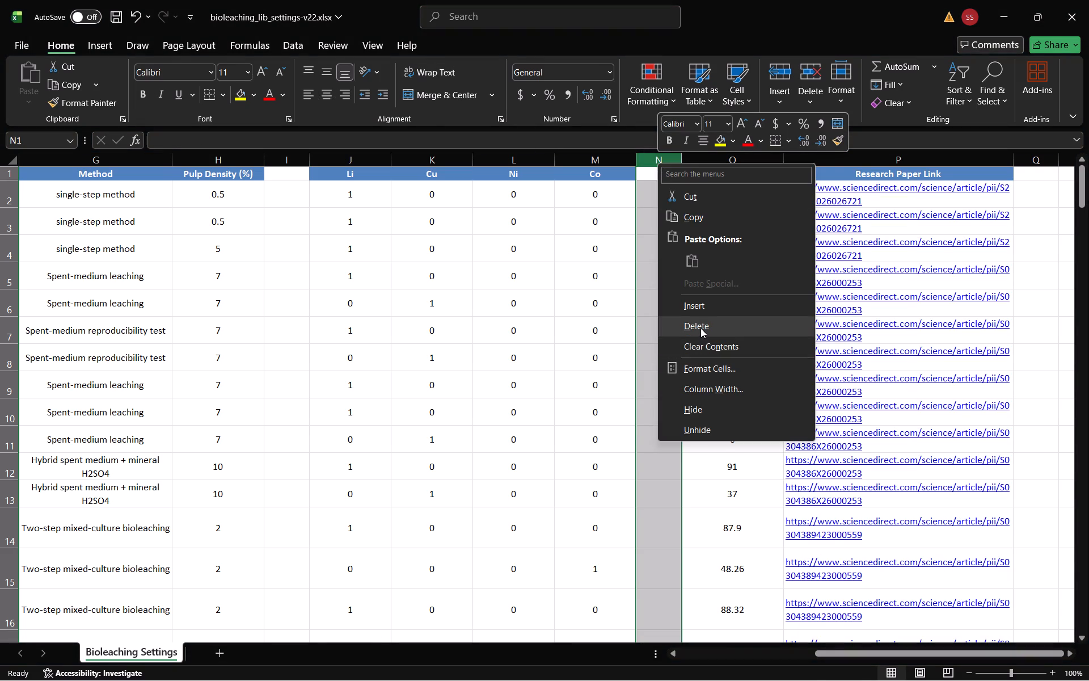
{"action": "left_click", "coordinate": [700, 328]}
{"action": "right_click", "coordinate": [281, 162]}
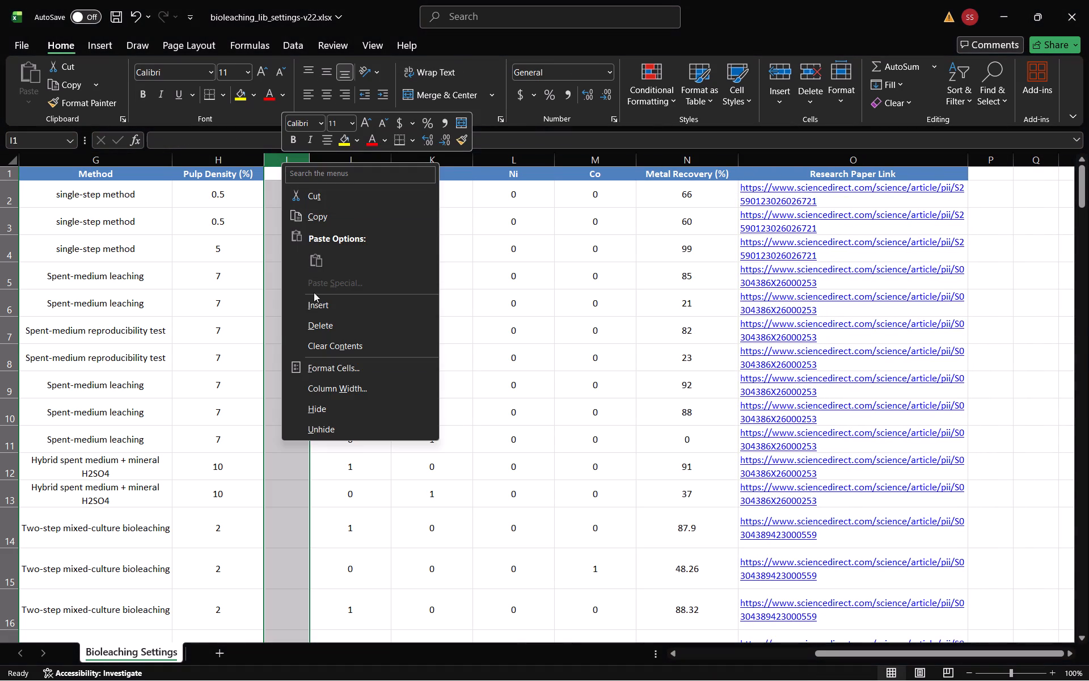
{"action": "left_click", "coordinate": [314, 321]}
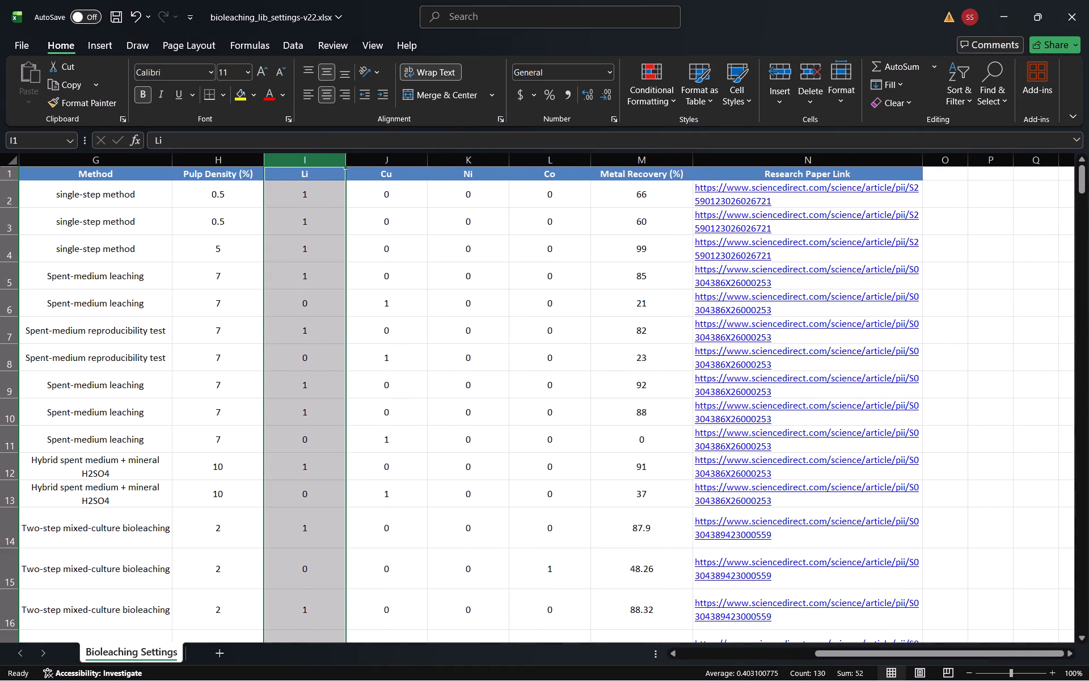
Compare the rearranged workbook's column order with the column headers of the Explo data collection spreadsheet.
{"action": "key", "text": "alt+Tab"}
{"action": "left_click_drag", "start_coordinate": [314, 321], "coordinate": [217, 255]}
{"action": "left_click", "coordinate": [360, 419]}
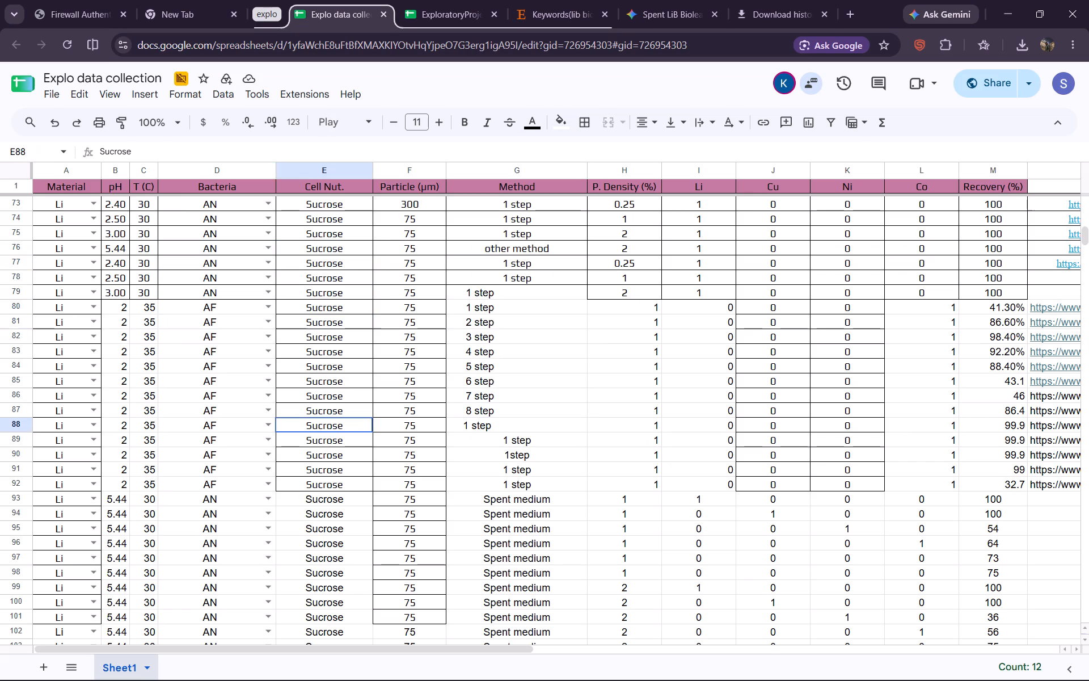
{"action": "key", "text": "alt+Tab"}
{"action": "scroll", "coordinate": [56, 297], "scroll_direction": "right", "scroll_amount": 15}
{"action": "key", "text": "alt+Tab"}
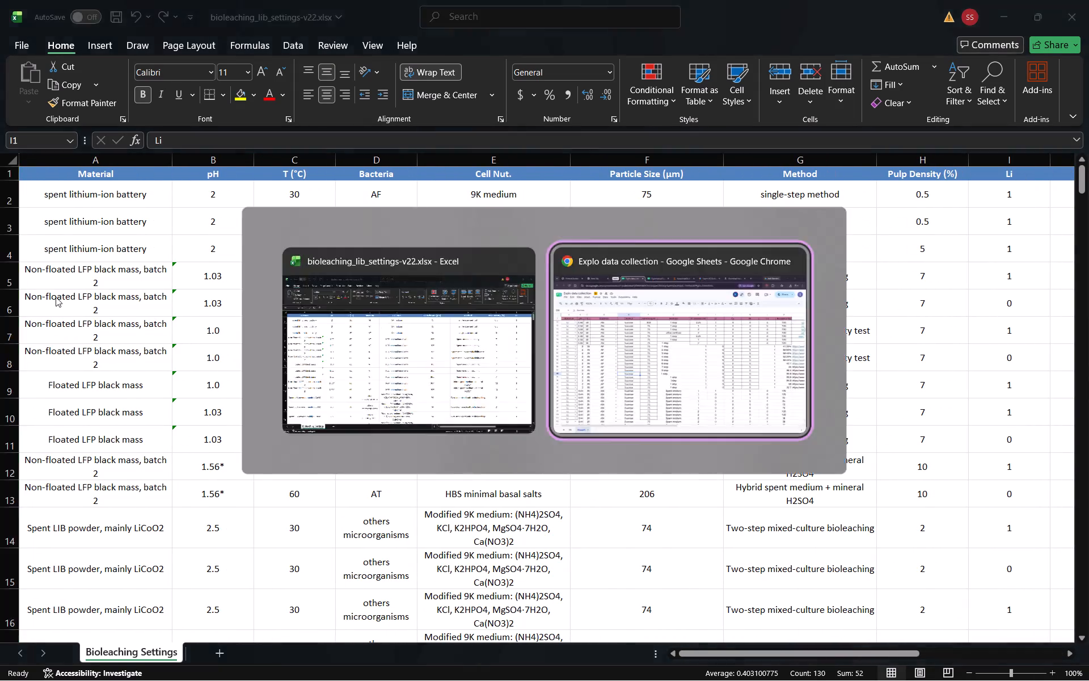
{"action": "key", "text": "alt+Tab"}
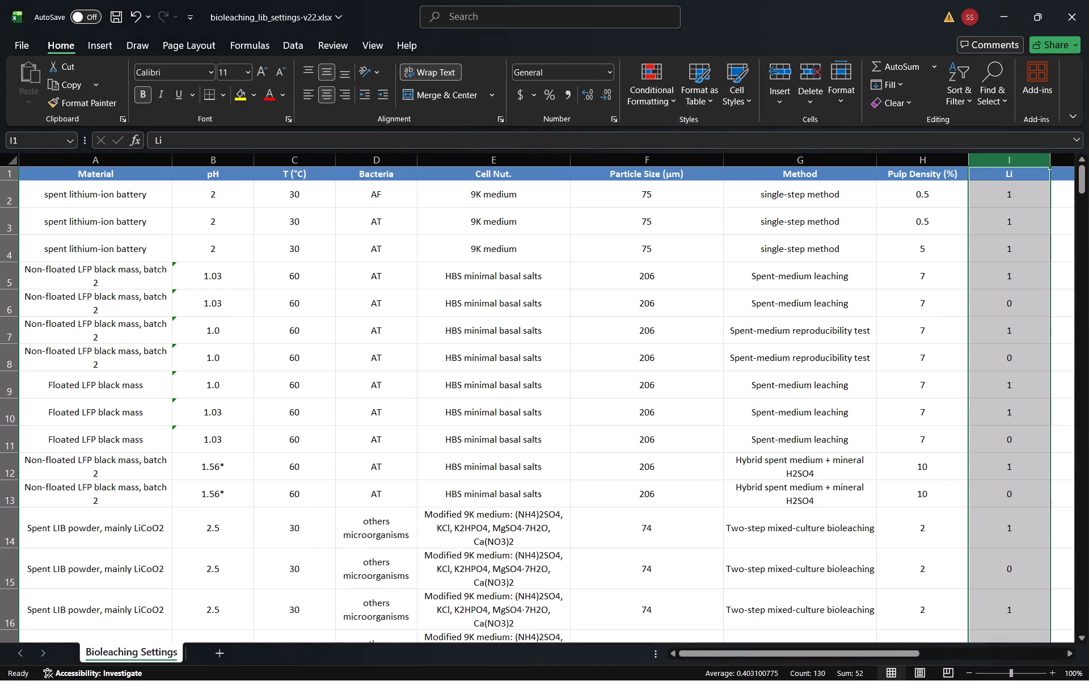
{"action": "key", "text": "alt+Tab"}
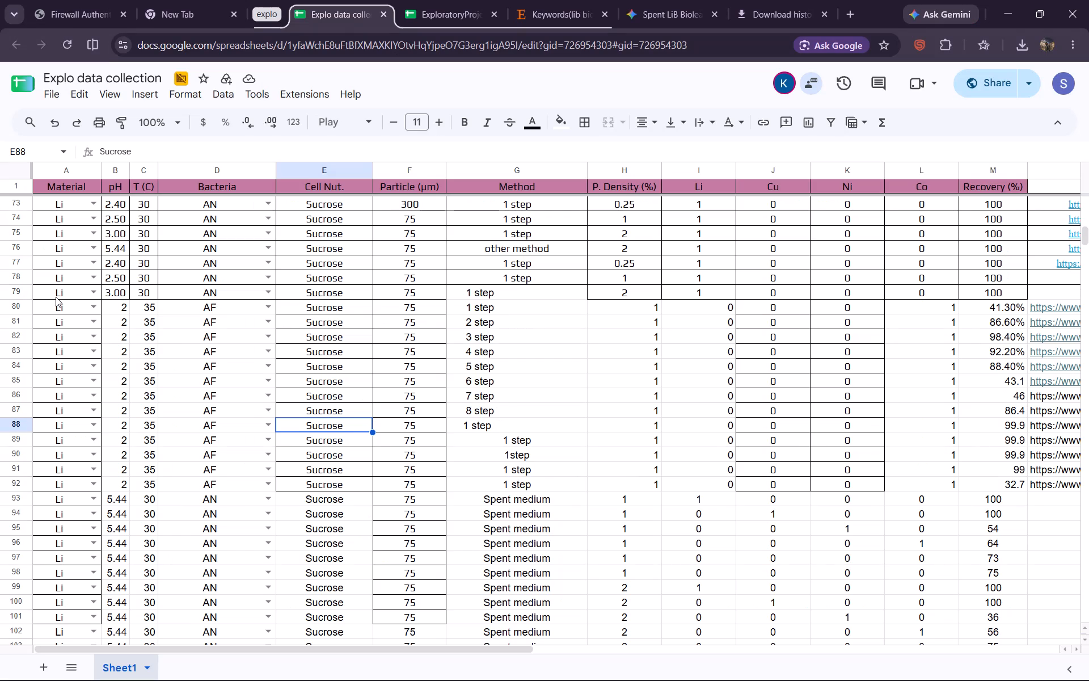
Switch to the bioleaching_lib_settings-v22 workbook in Excel and copy all data rows without the header, A2 through N130.
{"action": "key", "text": "alt+Tab"}
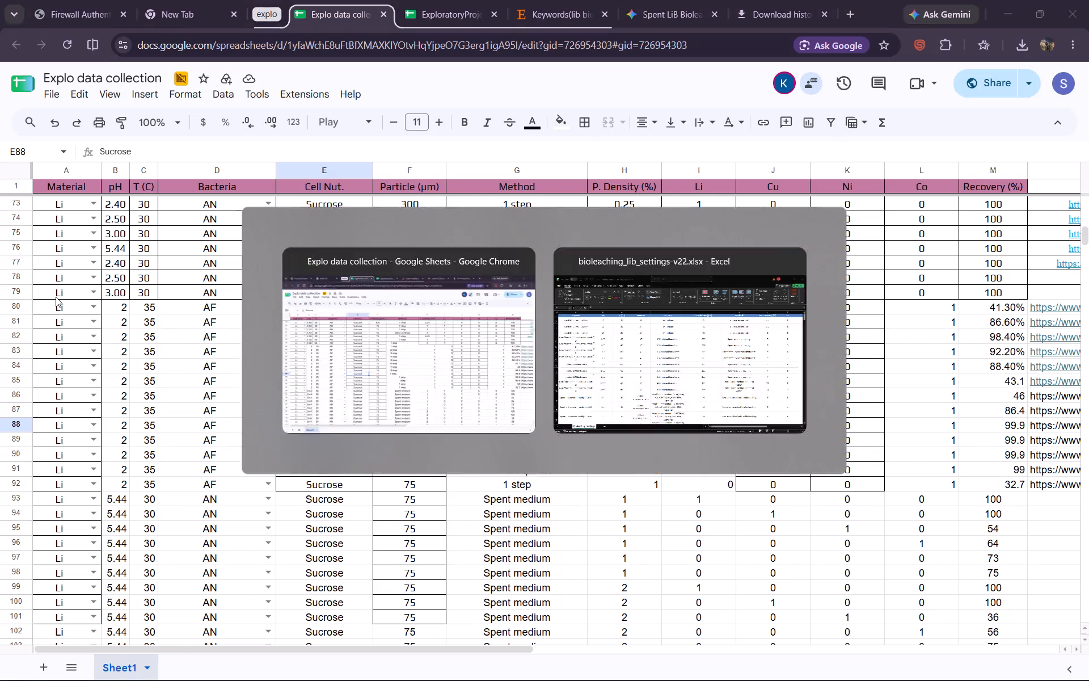
{"action": "scroll", "coordinate": [346, 282], "scroll_direction": "left", "scroll_amount": 5}
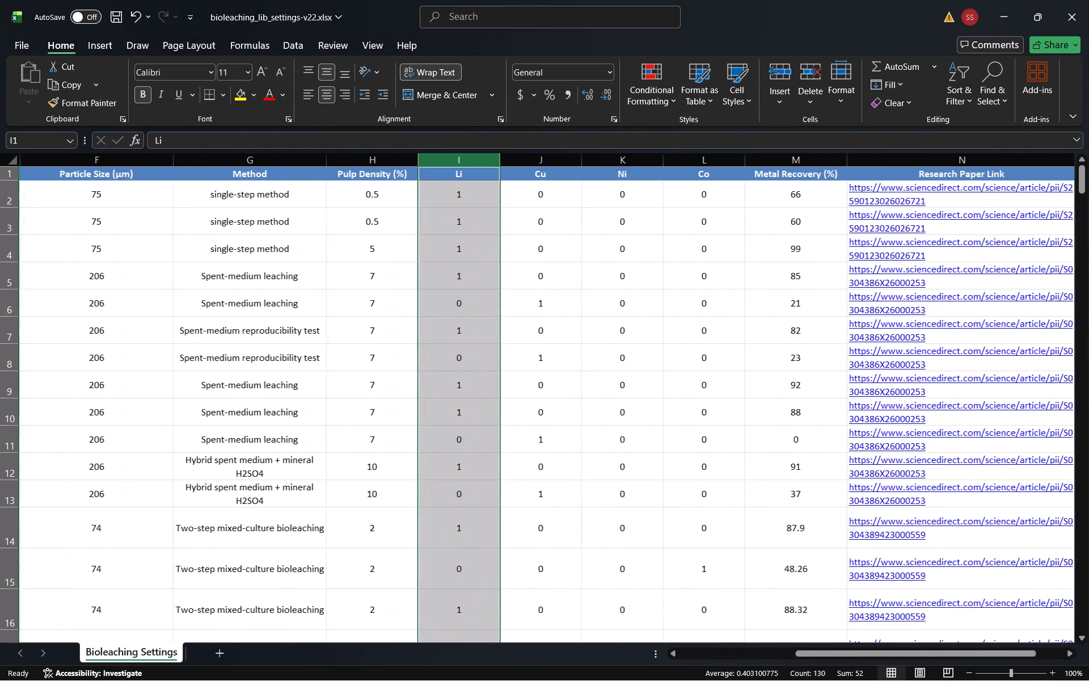
{"action": "key", "text": "alt+Tab"}
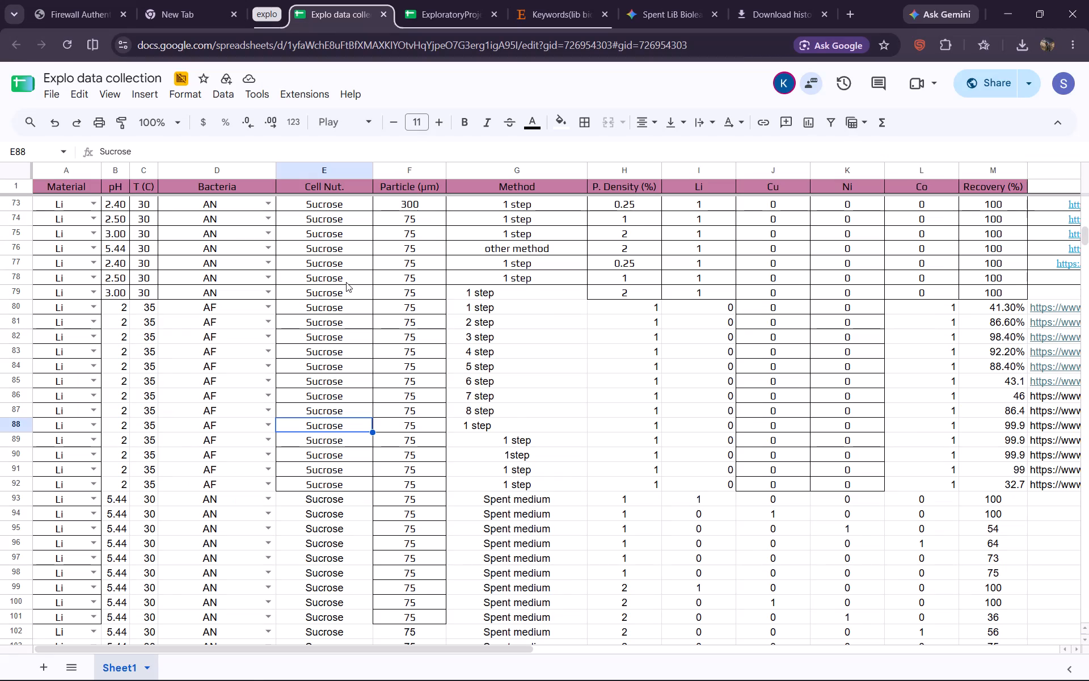
{"action": "key", "text": "alt+Tab"}
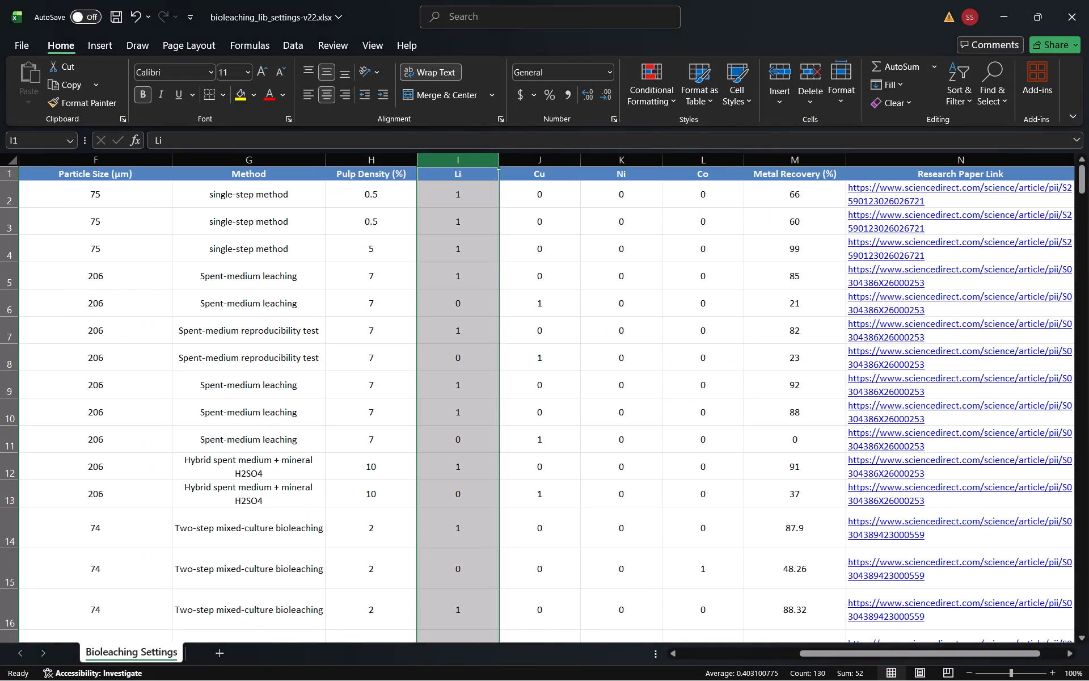
{"action": "left_click", "coordinate": [62, 204]}
{"action": "scroll", "coordinate": [62, 204], "scroll_direction": "right", "scroll_amount": 4}
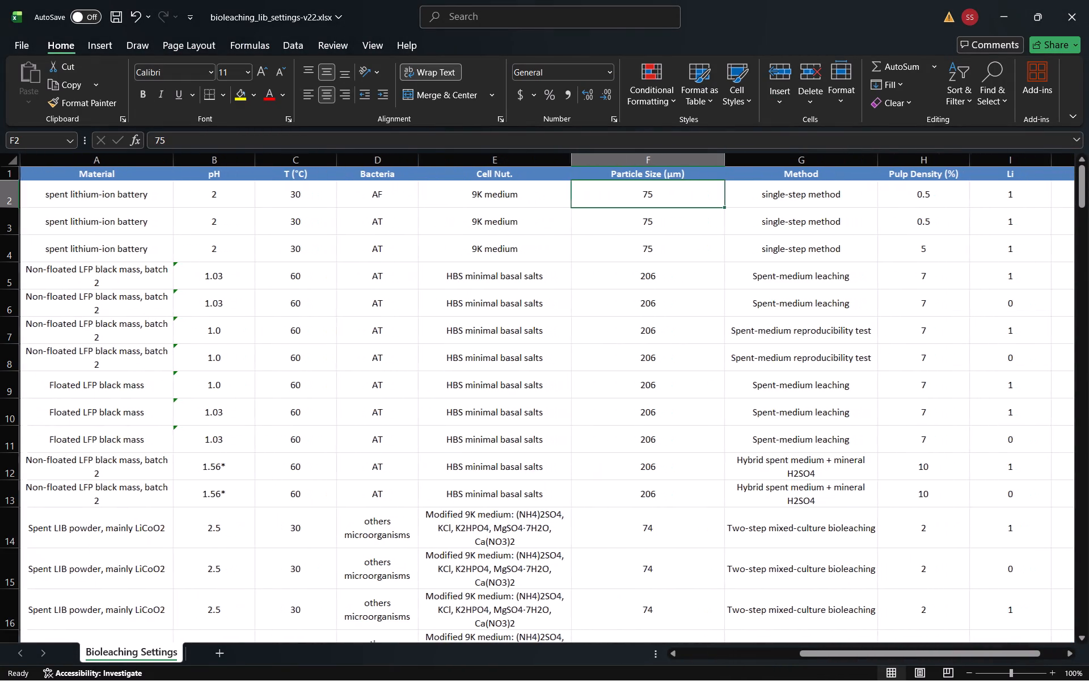
{"action": "left_click", "coordinate": [82, 203]}
{"action": "left_click", "coordinate": [82, 203]}
{"action": "left_click", "coordinate": [142, 192]}
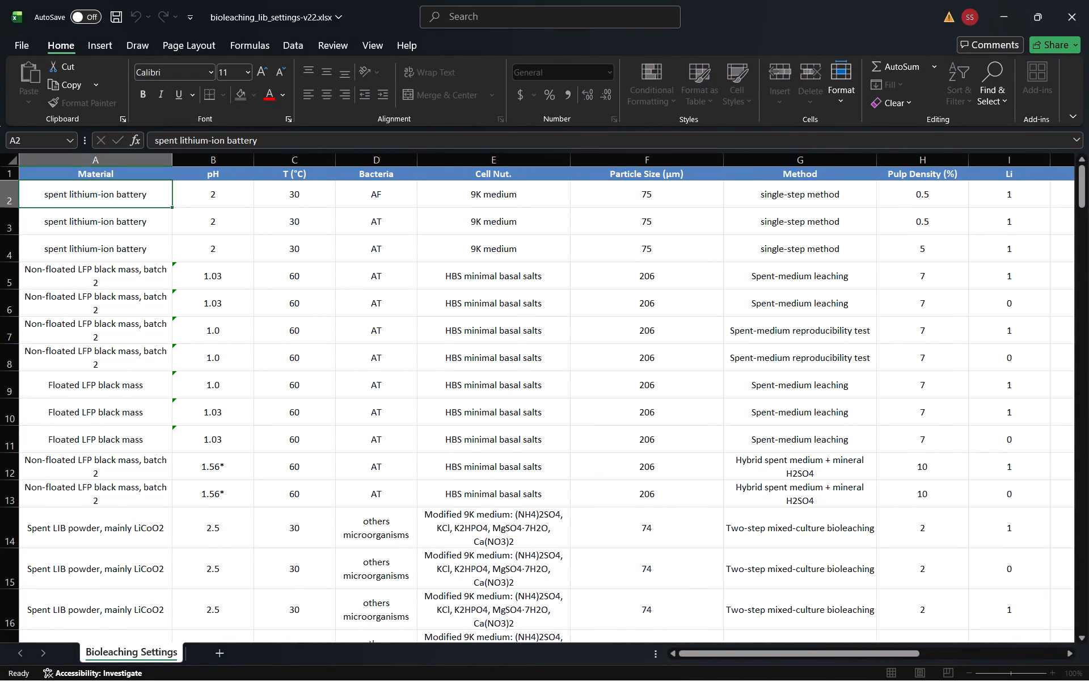
{"action": "left_click_drag", "start_coordinate": [157, 200], "coordinate": [1046, 676]}
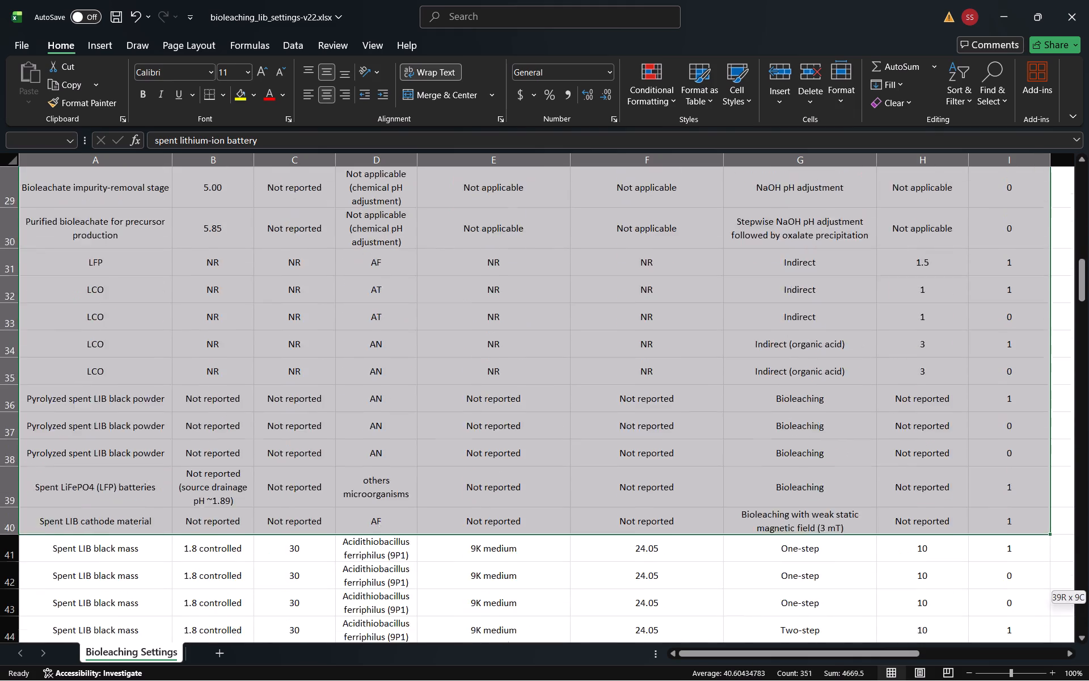
{"action": "left_click_drag", "start_coordinate": [1046, 676], "coordinate": [1023, 604]}
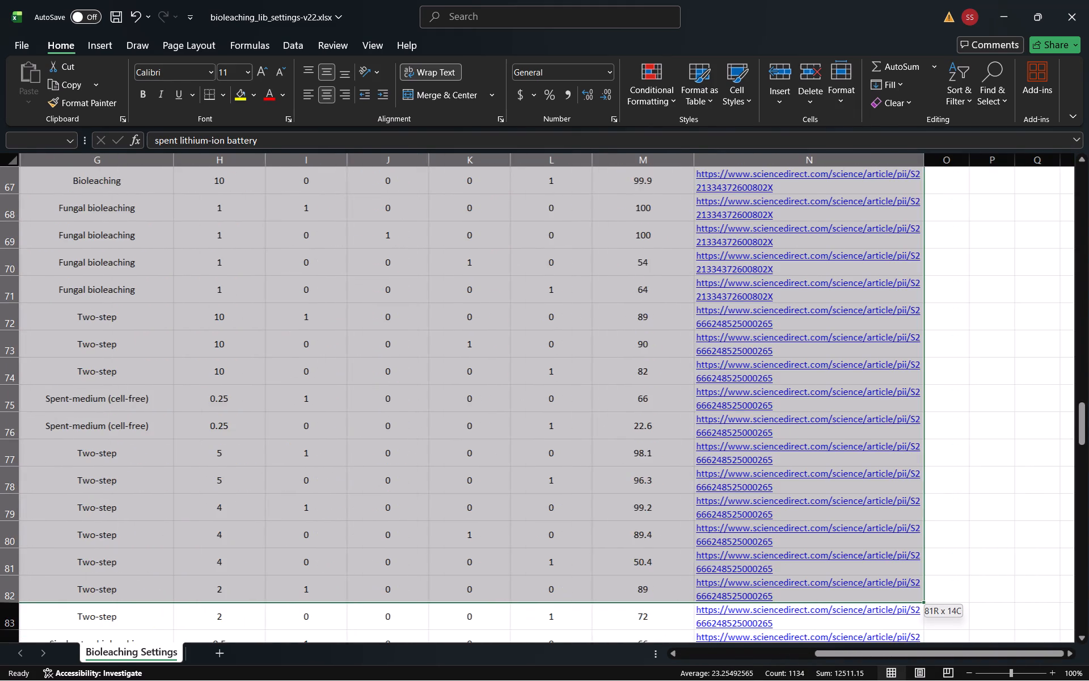
{"action": "left_click_drag", "start_coordinate": [1023, 604], "coordinate": [923, 680]}
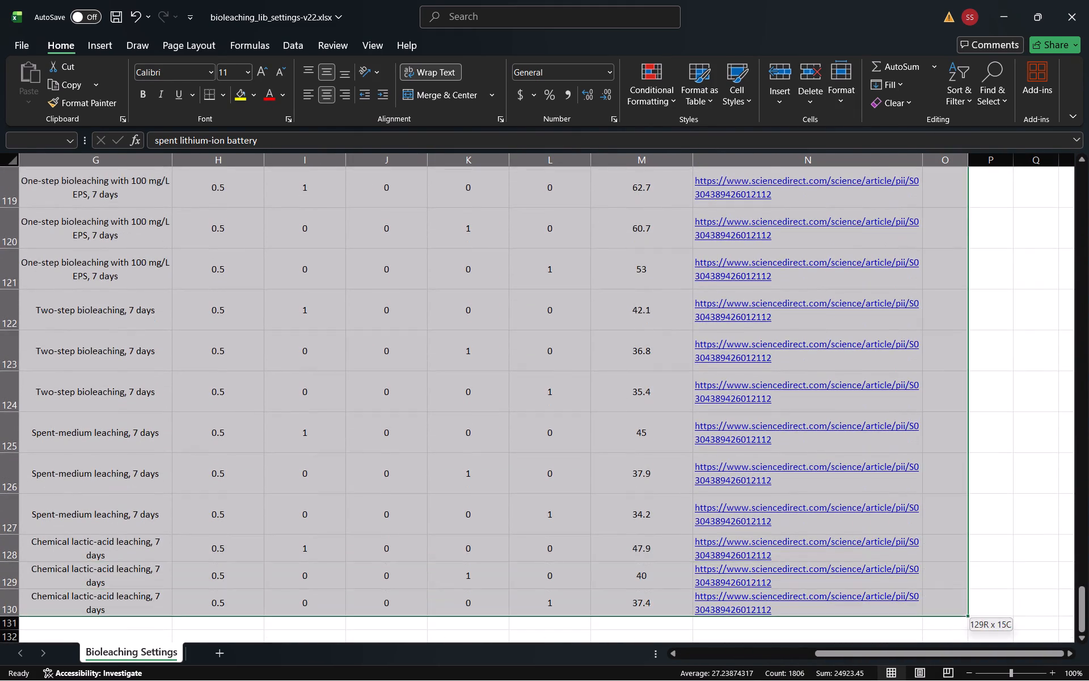
{"action": "left_click_drag", "start_coordinate": [923, 680], "coordinate": [915, 392]}
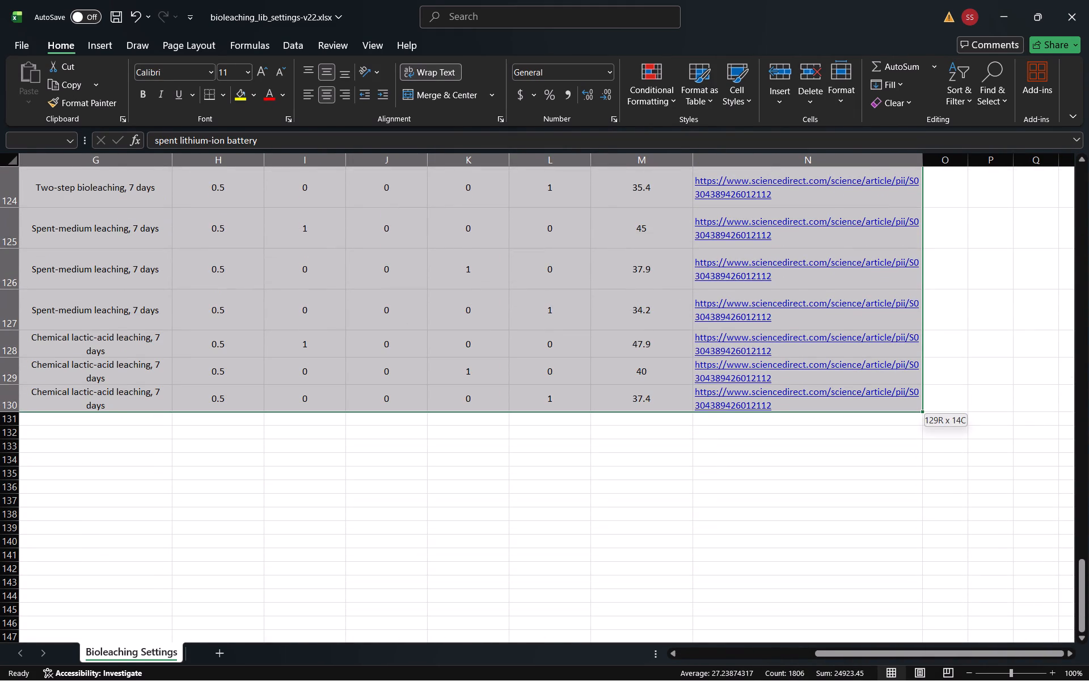
{"action": "left_click_drag", "start_coordinate": [915, 392], "coordinate": [917, 397]}
{"action": "key", "text": "ctrl+c"}
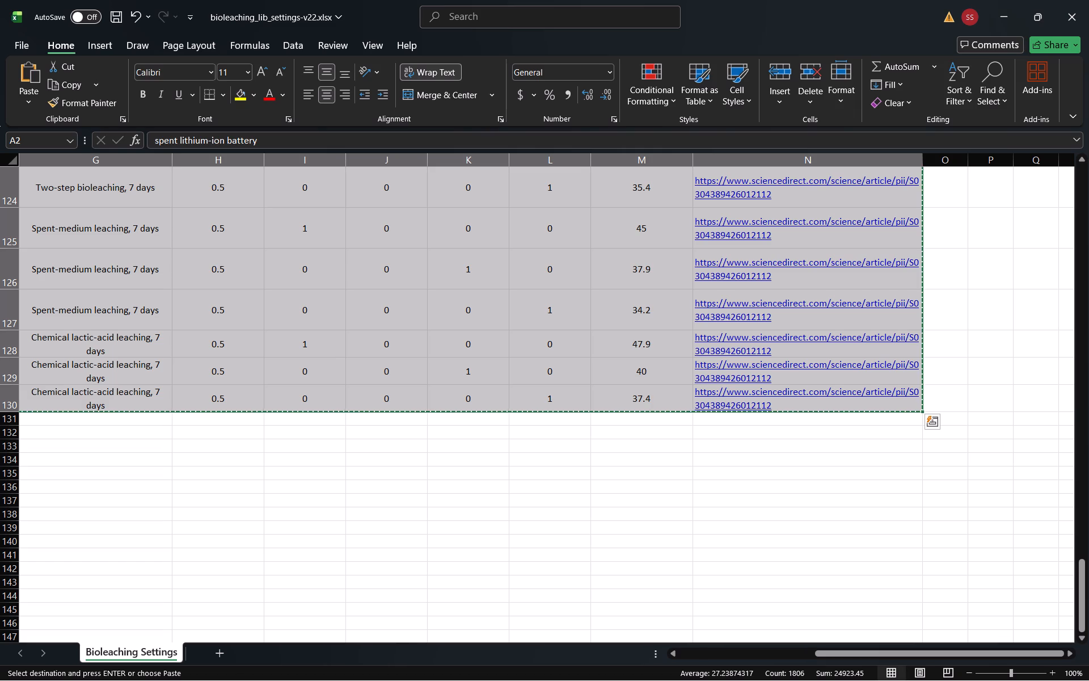
Switch to the Explo data collection spreadsheet in Chrome and paste the copied rows below the existing data, starting at A216.
{"action": "key", "text": "alt+Tab"}
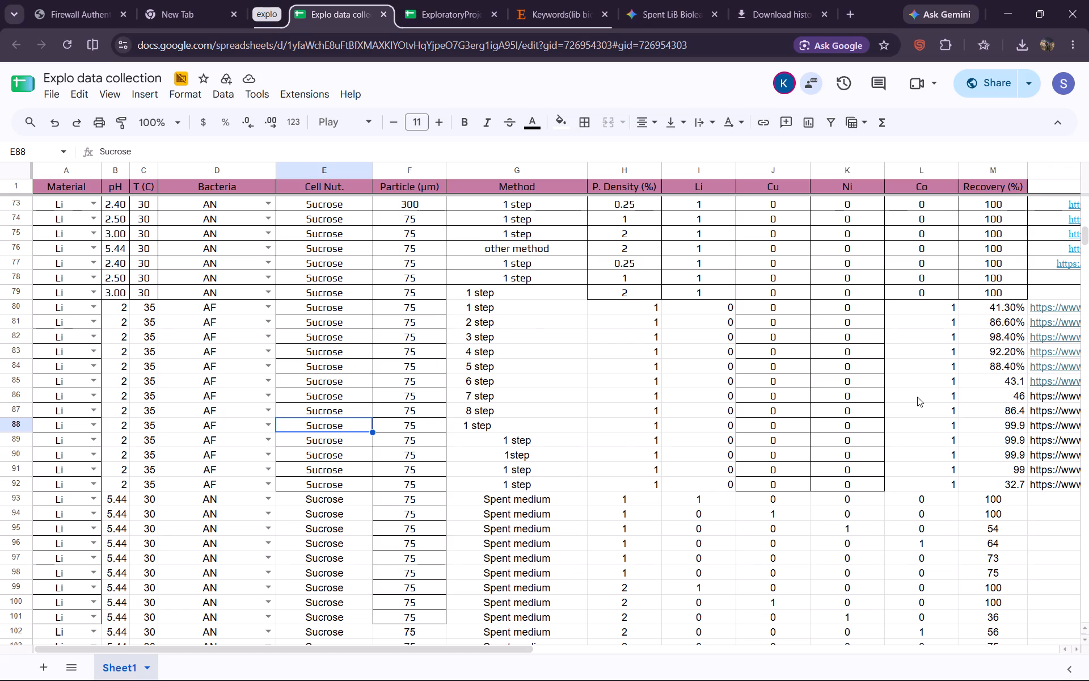
{"action": "scroll", "coordinate": [491, 428], "scroll_direction": "down", "scroll_amount": 11}
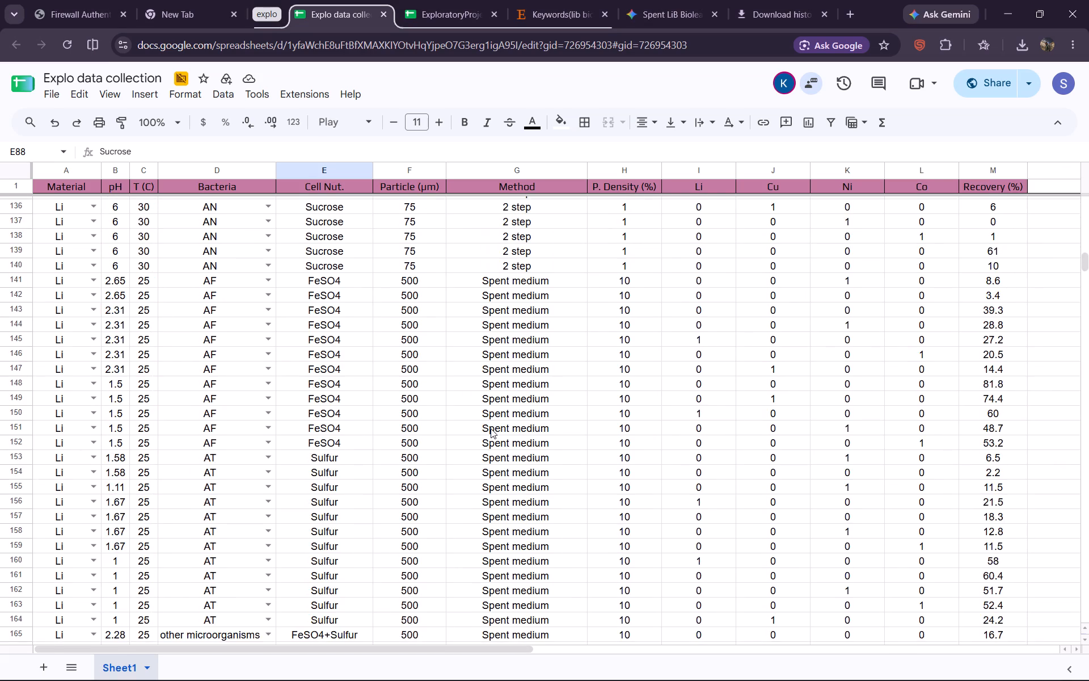
{"action": "scroll", "coordinate": [491, 428], "scroll_direction": "down", "scroll_amount": 9}
{"action": "scroll", "coordinate": [491, 428], "scroll_direction": "up", "scroll_amount": 1}
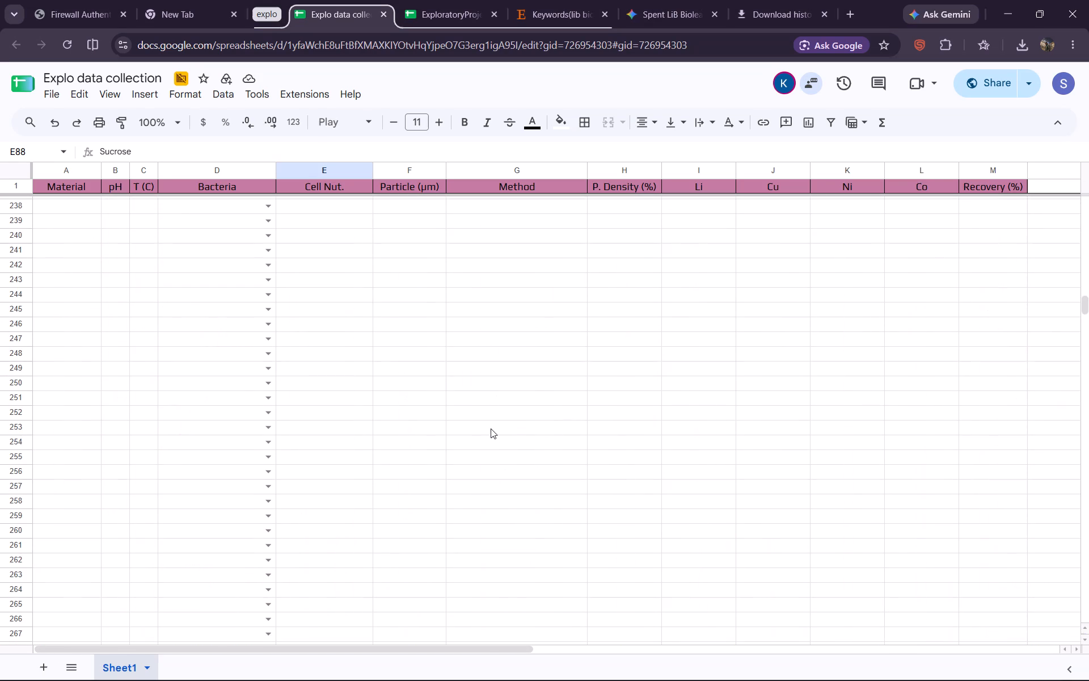
{"action": "scroll", "coordinate": [491, 428], "scroll_direction": "up", "scroll_amount": 4}
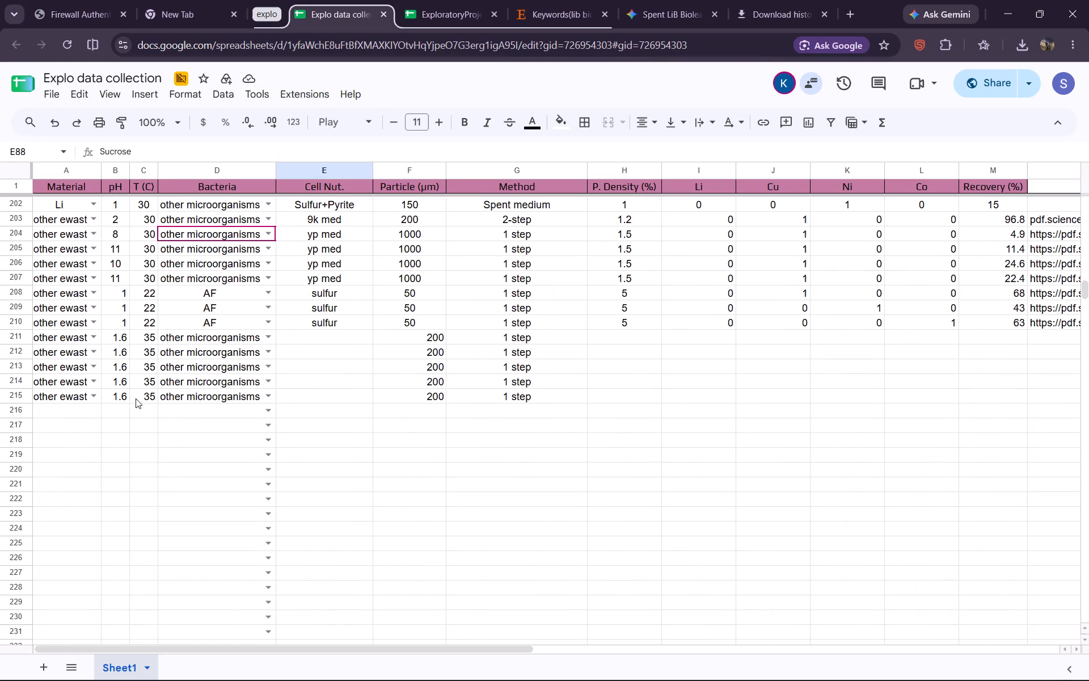
{"action": "left_click", "coordinate": [63, 419]}
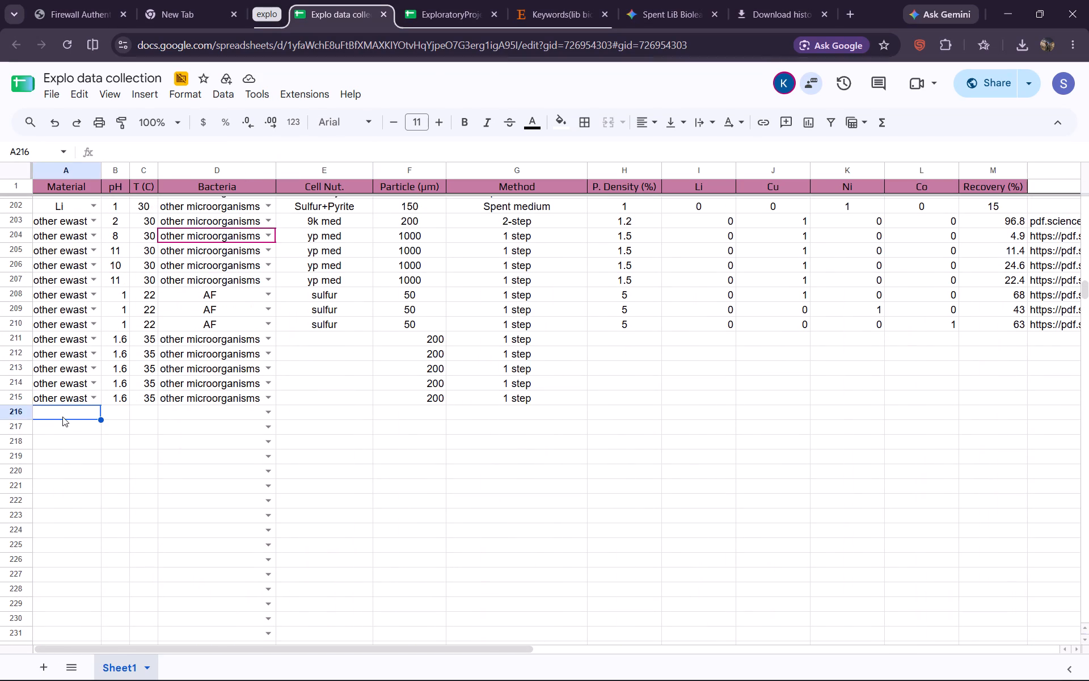
{"action": "key", "text": "ctrl+v"}
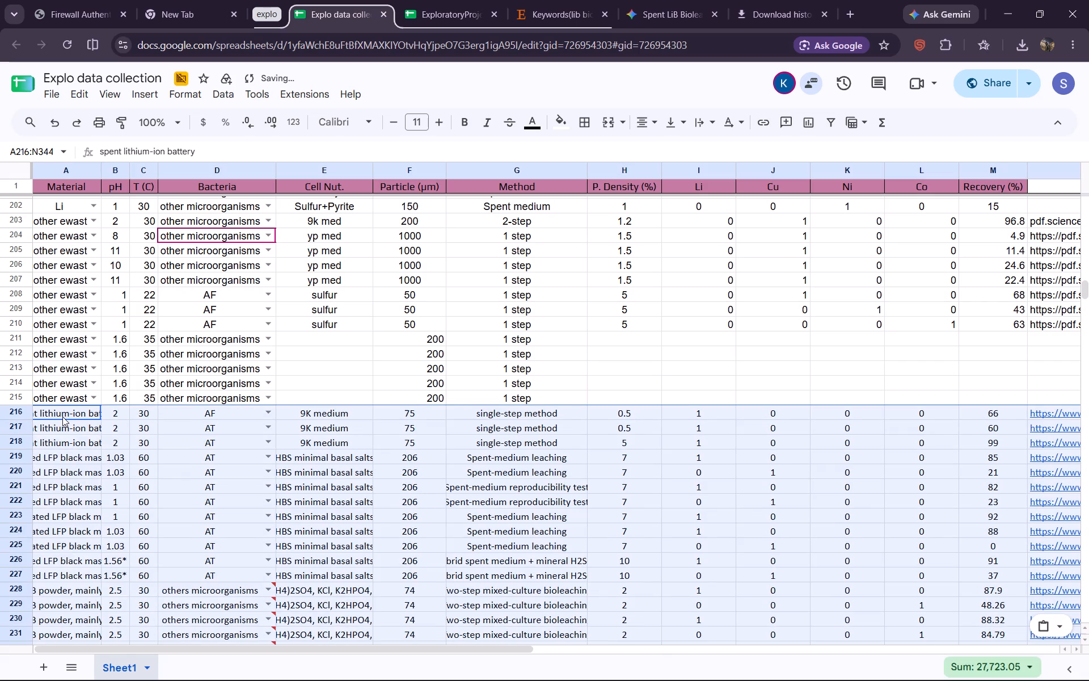
Widen the Material column until the full text "Non-floated LFP black mass, batch 2" fits in its cells.
{"action": "scroll", "coordinate": [265, 499], "scroll_direction": "down", "scroll_amount": 3}
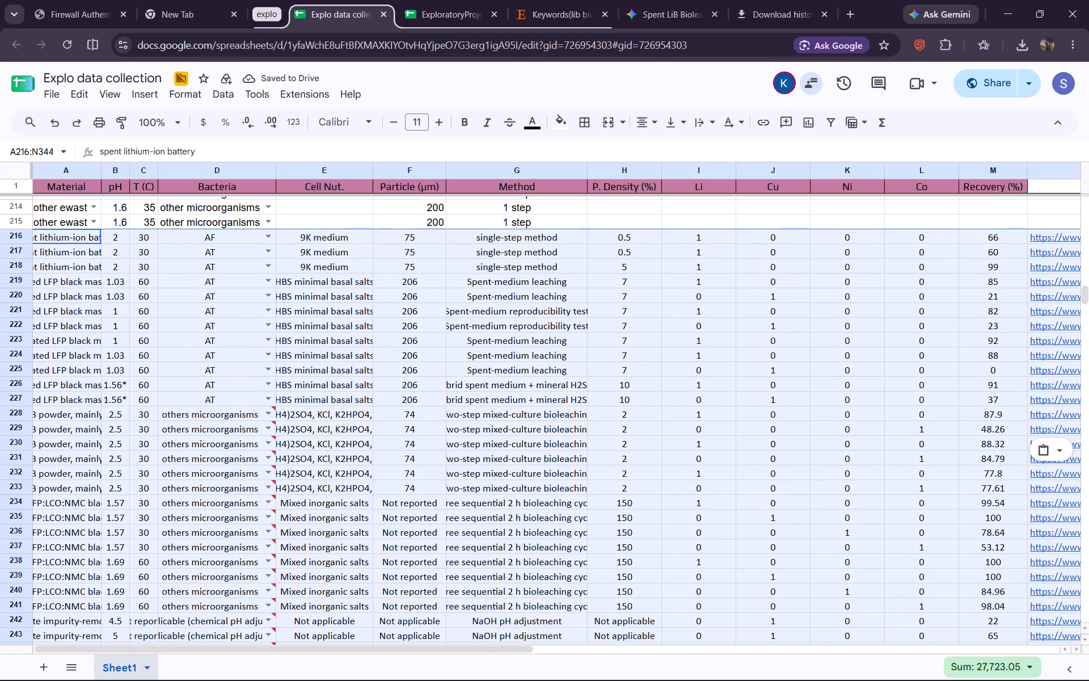
{"action": "left_click_drag", "start_coordinate": [102, 171], "coordinate": [125, 177]}
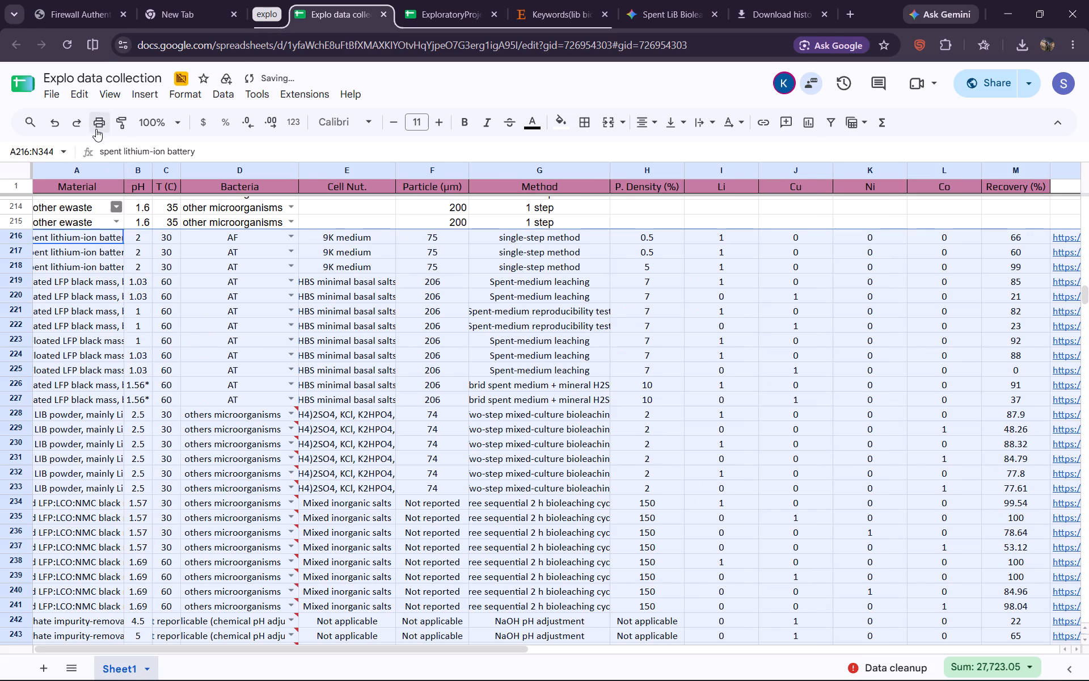
{"action": "left_click_drag", "start_coordinate": [124, 173], "coordinate": [158, 178]}
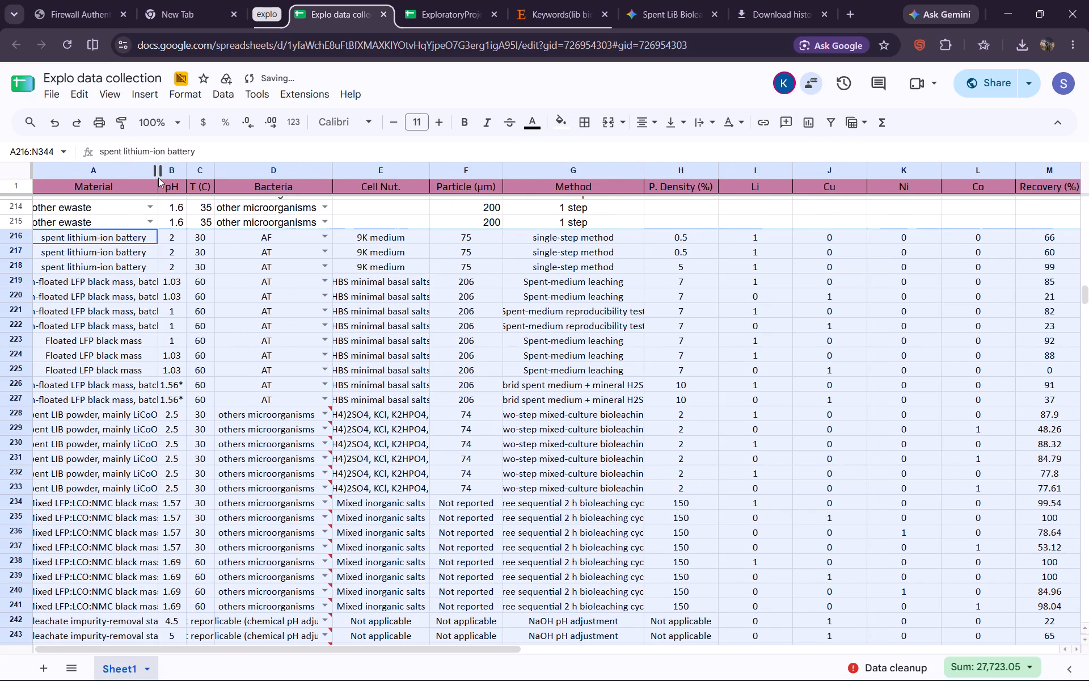
{"action": "scroll", "coordinate": [124, 307], "scroll_direction": "right", "scroll_amount": 2}
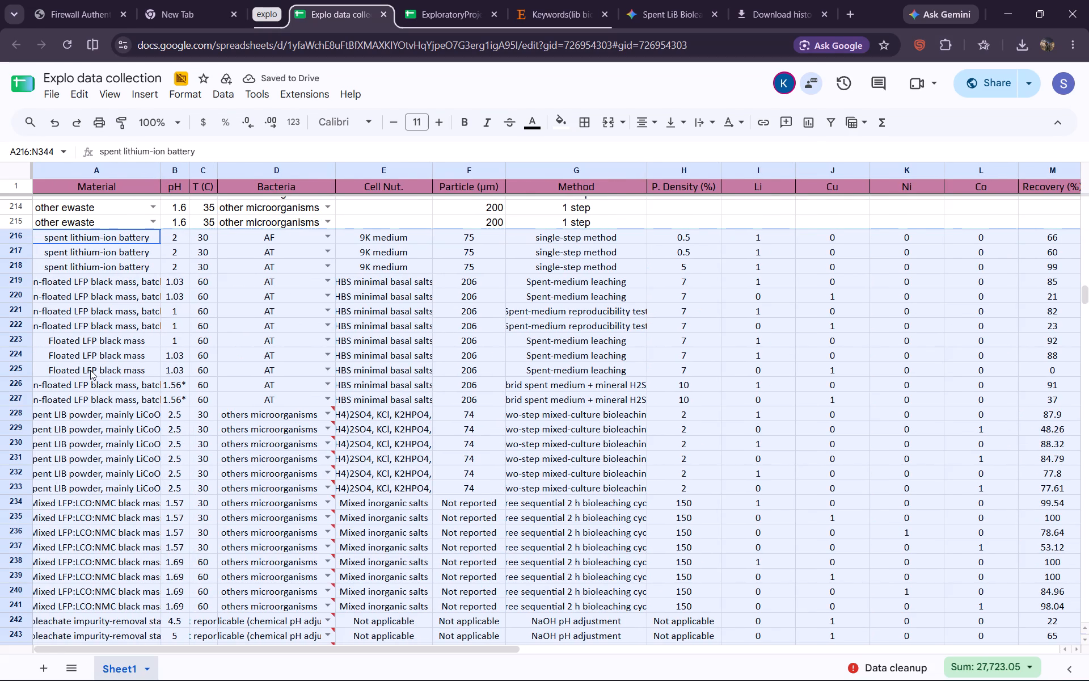
{"action": "left_click", "coordinate": [62, 308]}
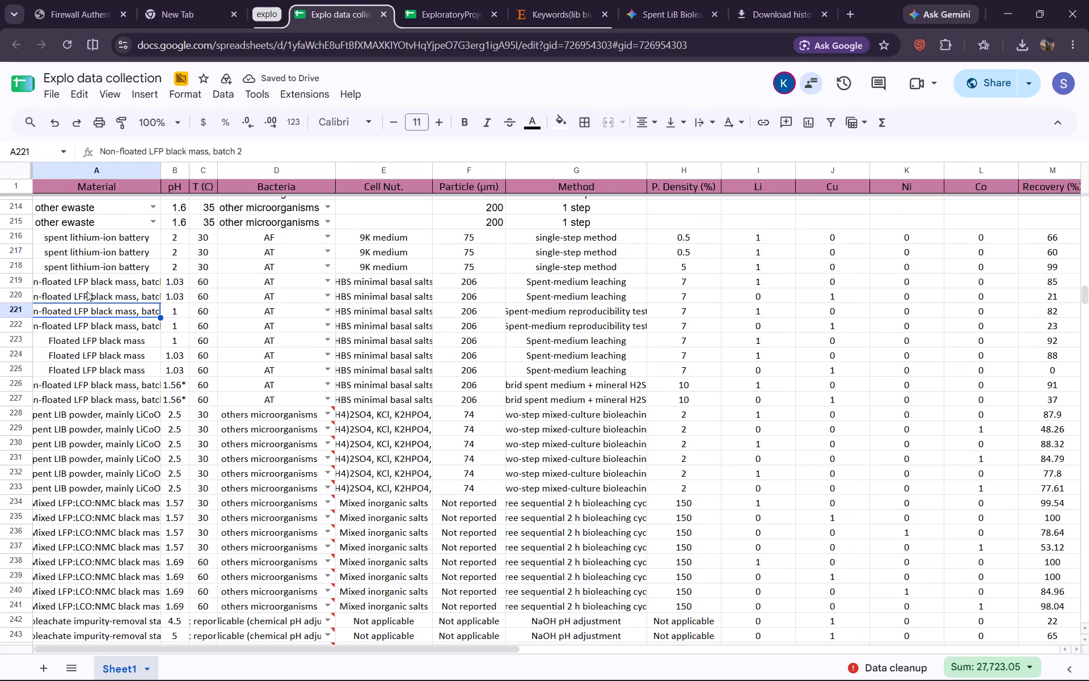
{"action": "left_click_drag", "start_coordinate": [160, 171], "coordinate": [185, 173]}
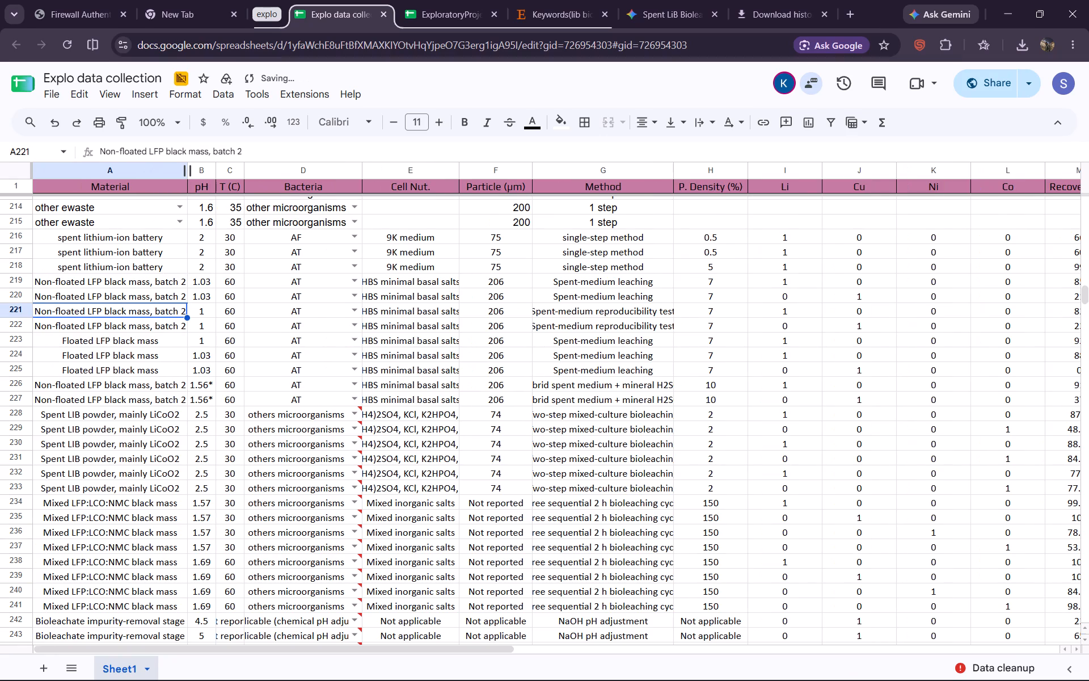
Open the data validation rules of the dropdown in A2, the first Material cell.
{"action": "scroll", "coordinate": [168, 390], "scroll_direction": "up", "scroll_amount": 1}
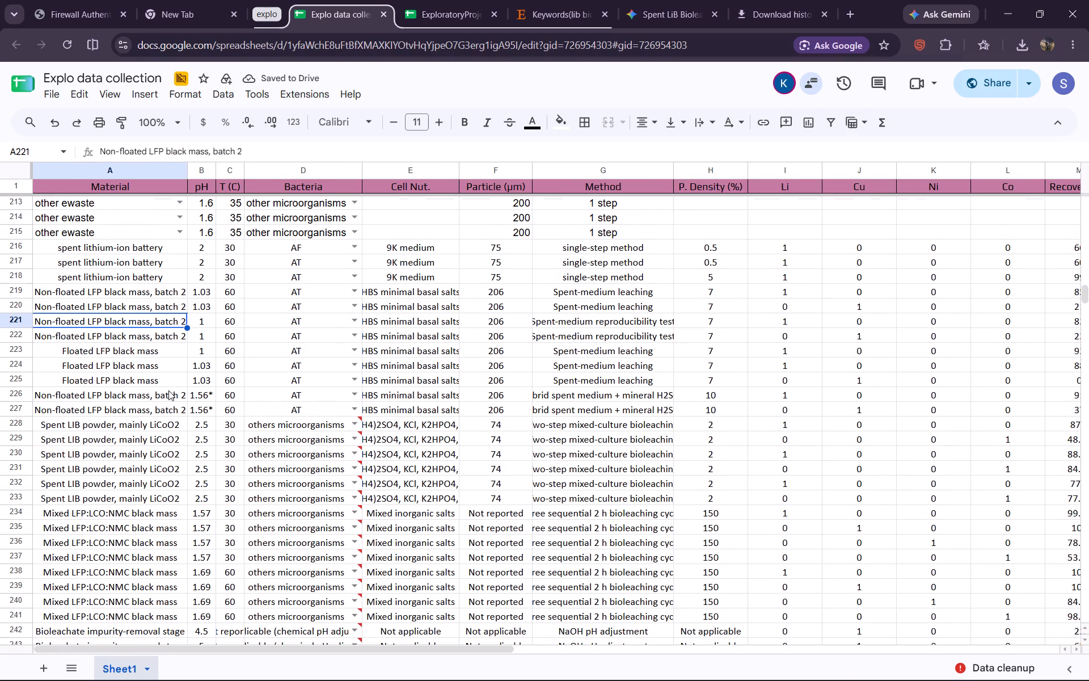
{"action": "scroll", "coordinate": [168, 390], "scroll_direction": "up", "scroll_amount": 1}
{"action": "scroll", "coordinate": [132, 316], "scroll_direction": "up", "scroll_amount": 8}
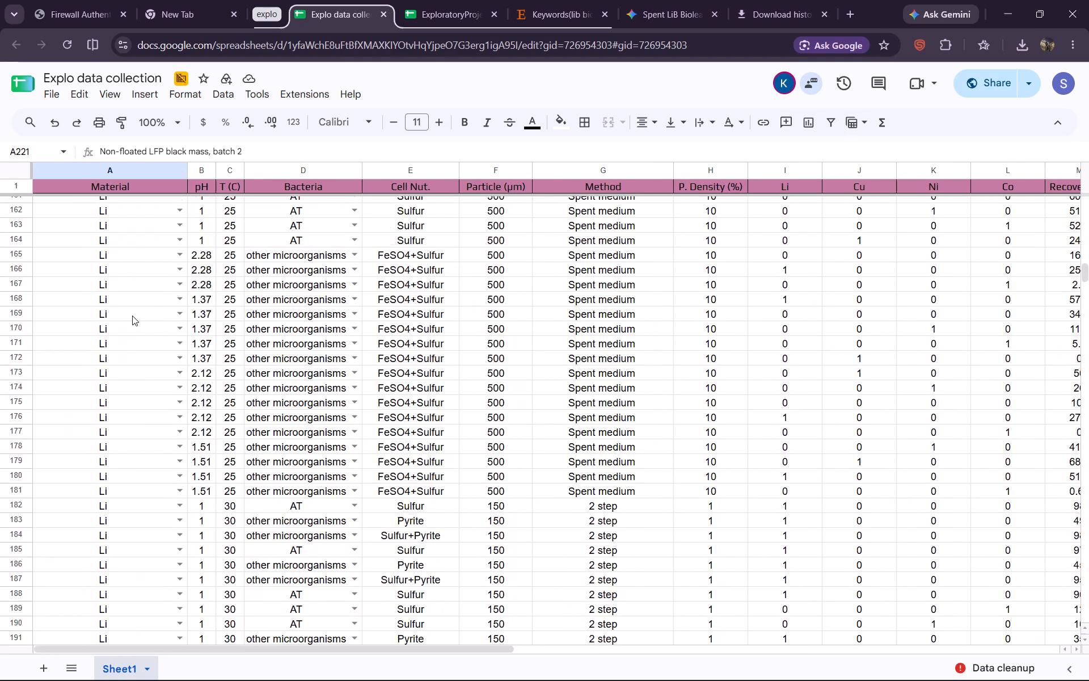
{"action": "scroll", "coordinate": [132, 316], "scroll_direction": "up", "scroll_amount": 6}
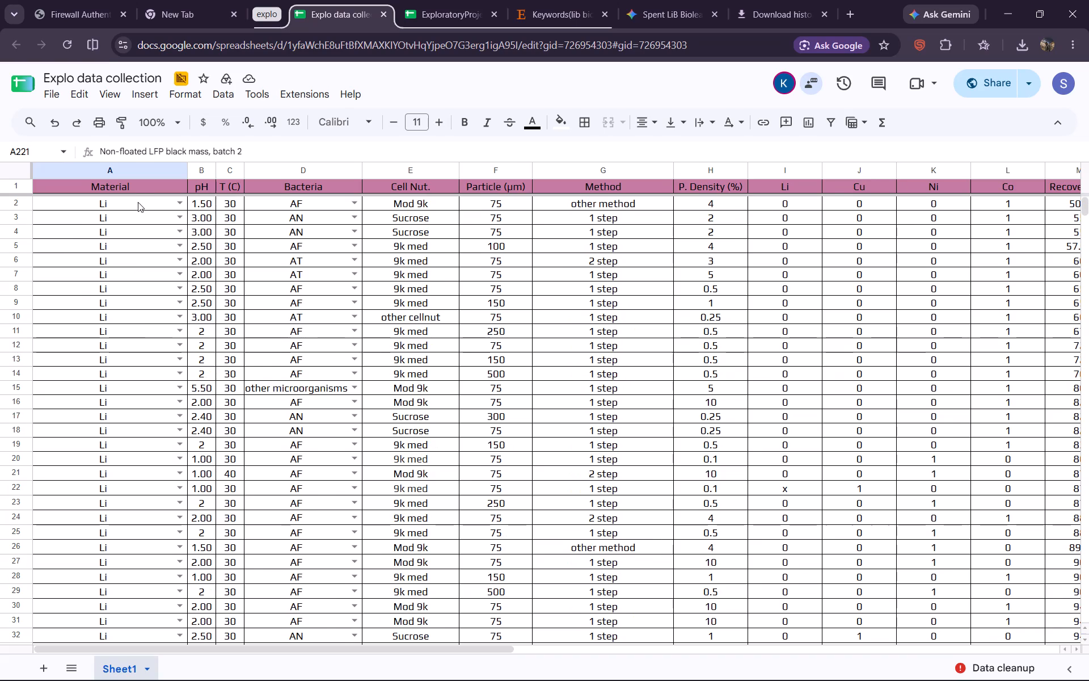
{"action": "left_click", "coordinate": [138, 203]}
{"action": "left_click", "coordinate": [178, 204]}
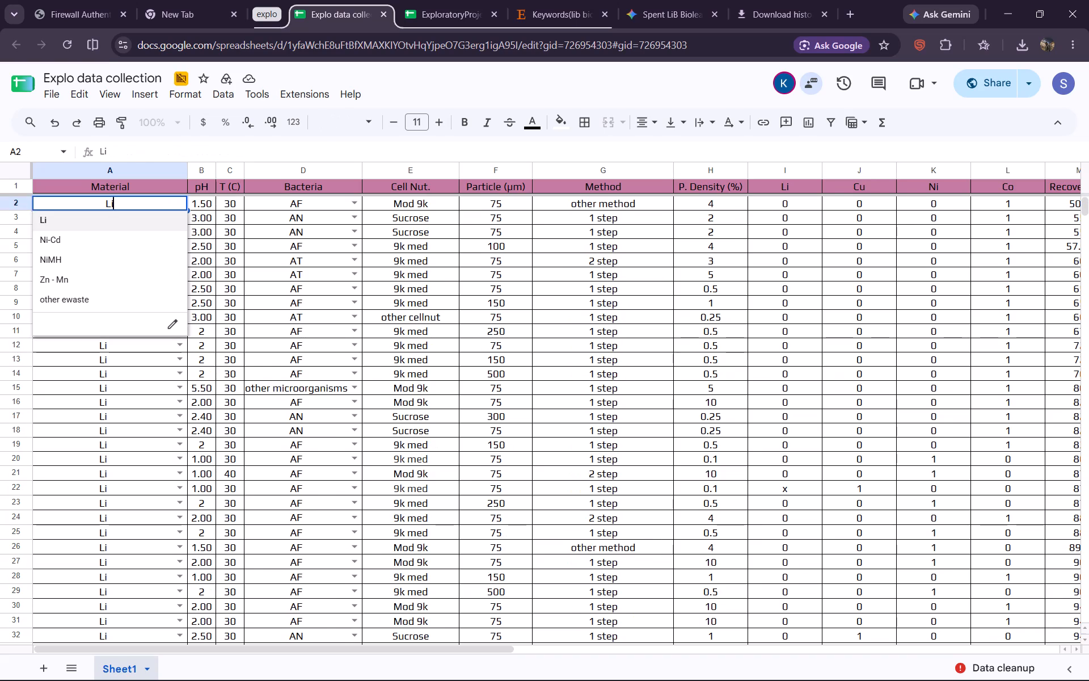
{"action": "left_click", "coordinate": [174, 326]}
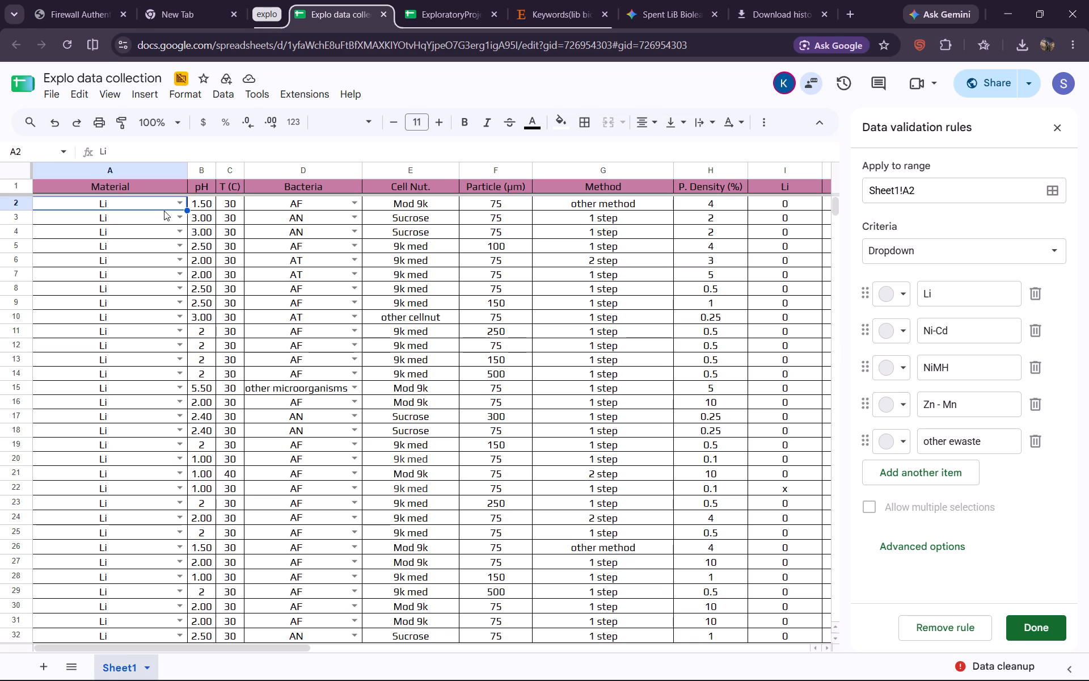
{"action": "left_click", "coordinate": [178, 205]}
{"action": "left_click", "coordinate": [167, 322]}
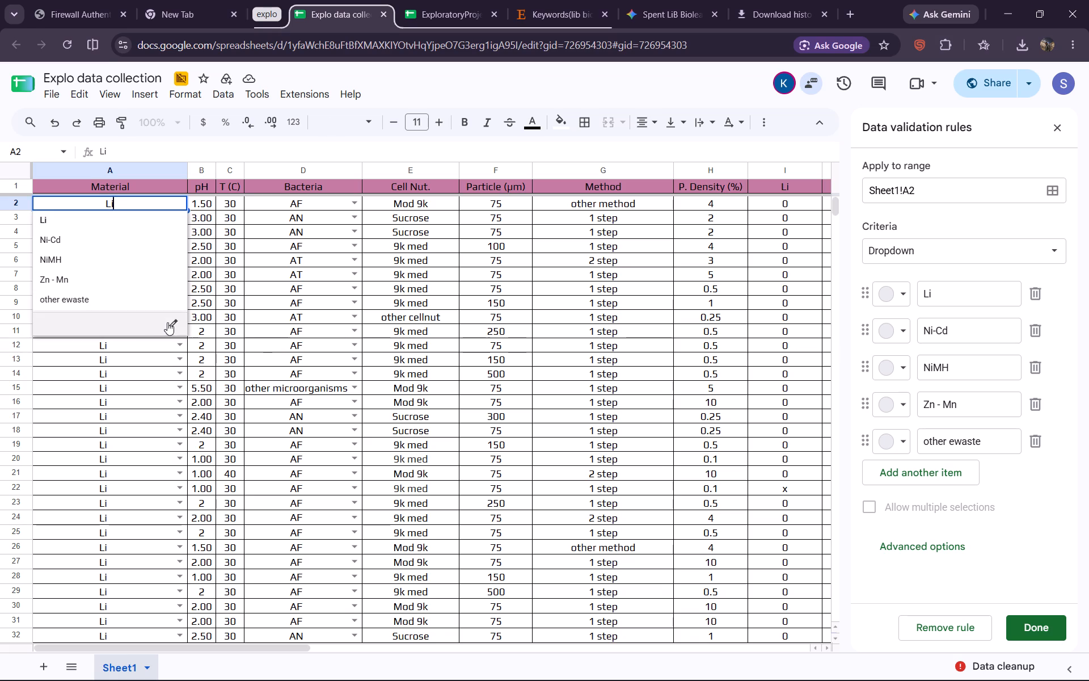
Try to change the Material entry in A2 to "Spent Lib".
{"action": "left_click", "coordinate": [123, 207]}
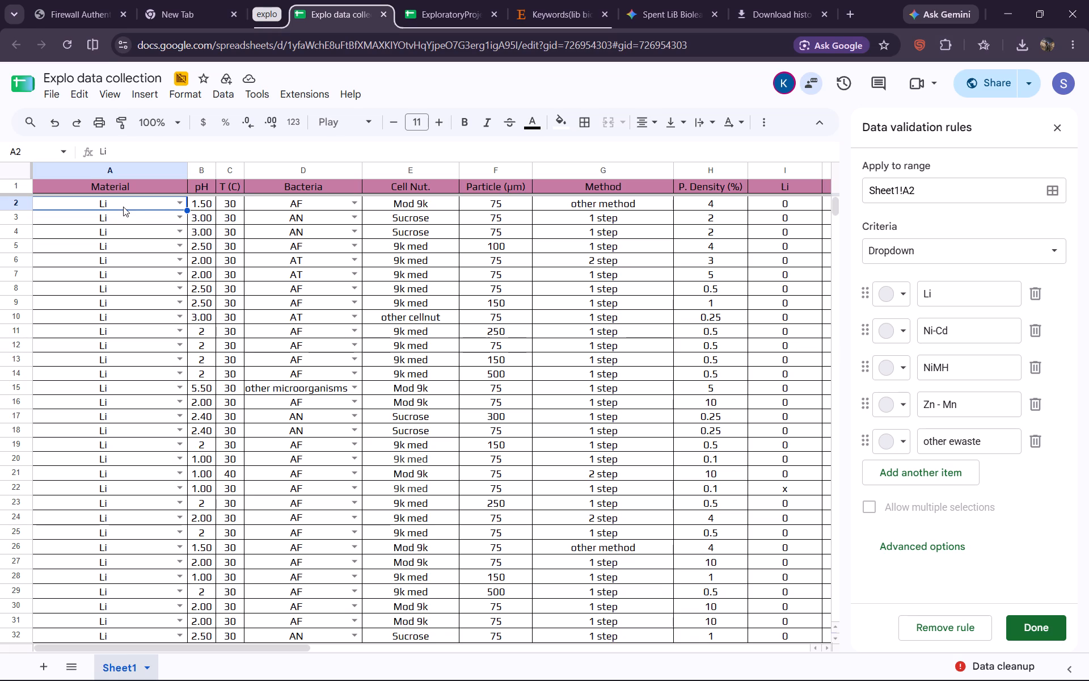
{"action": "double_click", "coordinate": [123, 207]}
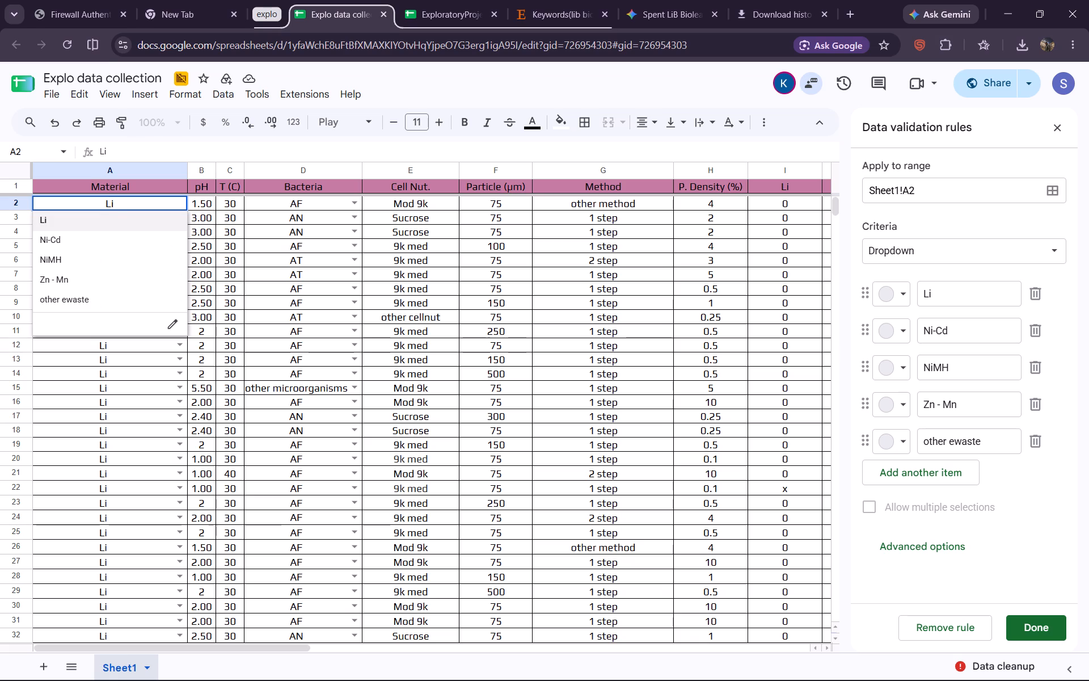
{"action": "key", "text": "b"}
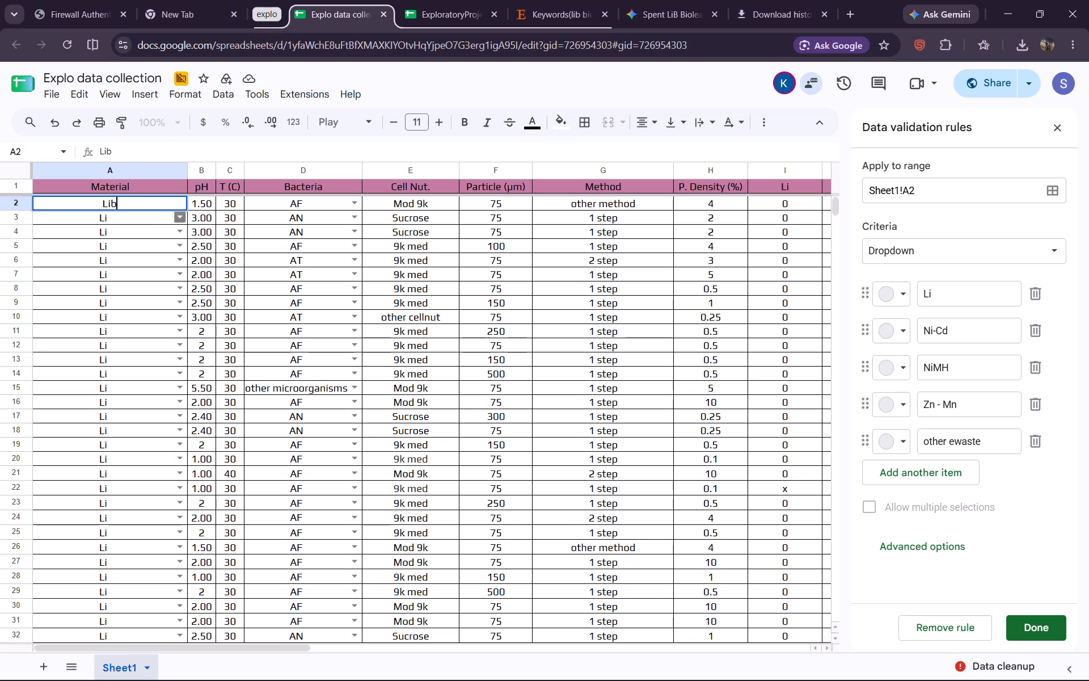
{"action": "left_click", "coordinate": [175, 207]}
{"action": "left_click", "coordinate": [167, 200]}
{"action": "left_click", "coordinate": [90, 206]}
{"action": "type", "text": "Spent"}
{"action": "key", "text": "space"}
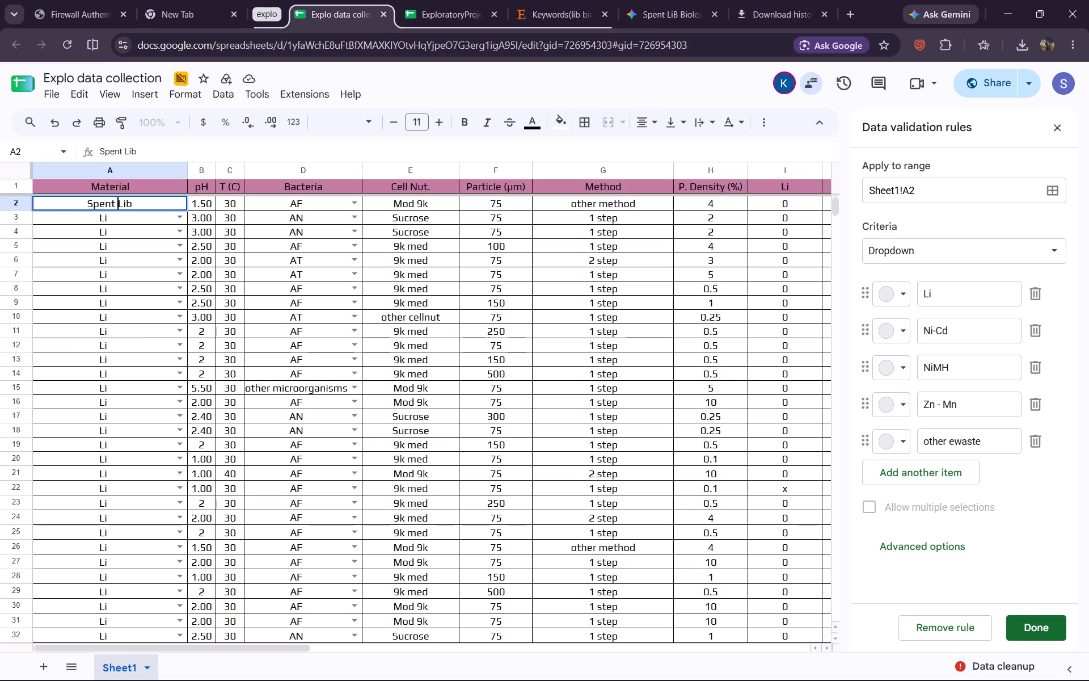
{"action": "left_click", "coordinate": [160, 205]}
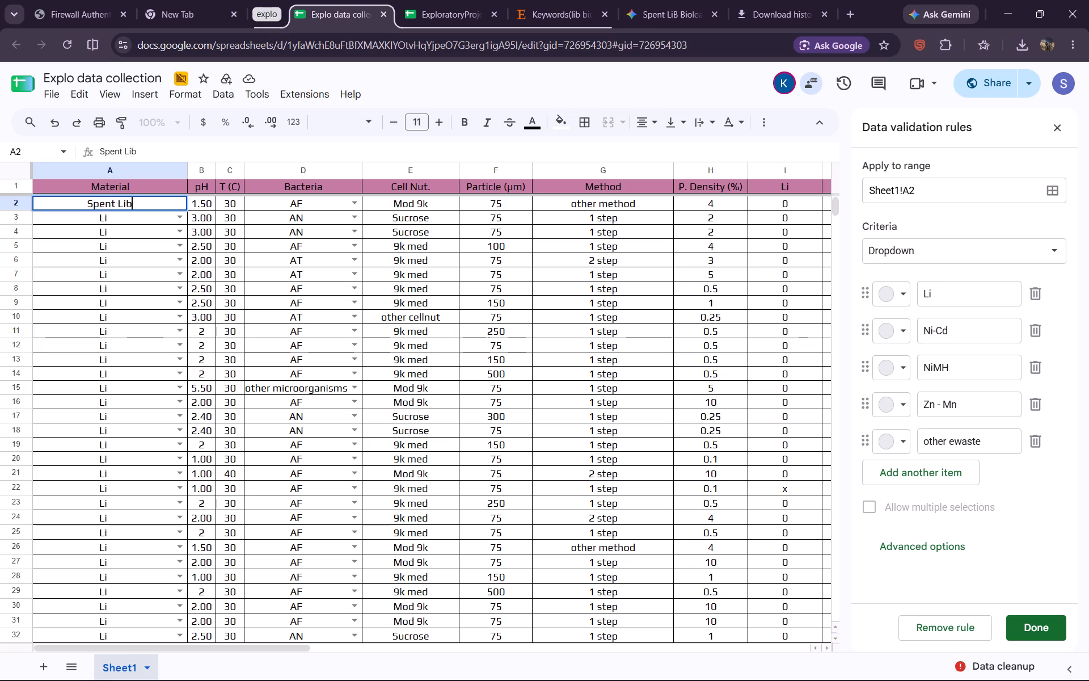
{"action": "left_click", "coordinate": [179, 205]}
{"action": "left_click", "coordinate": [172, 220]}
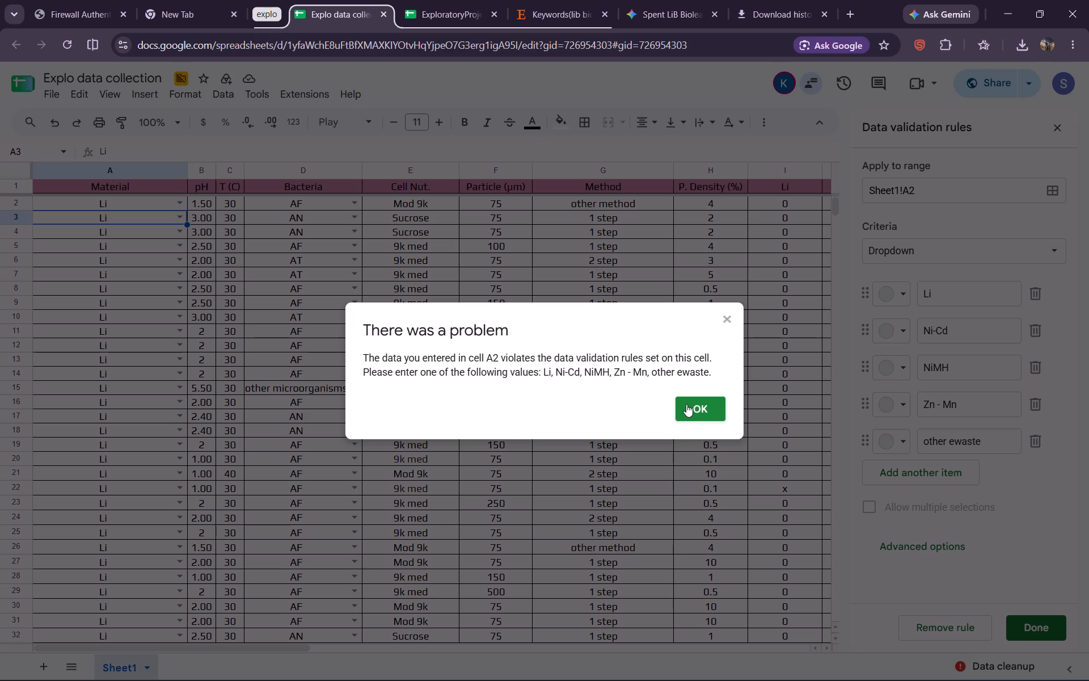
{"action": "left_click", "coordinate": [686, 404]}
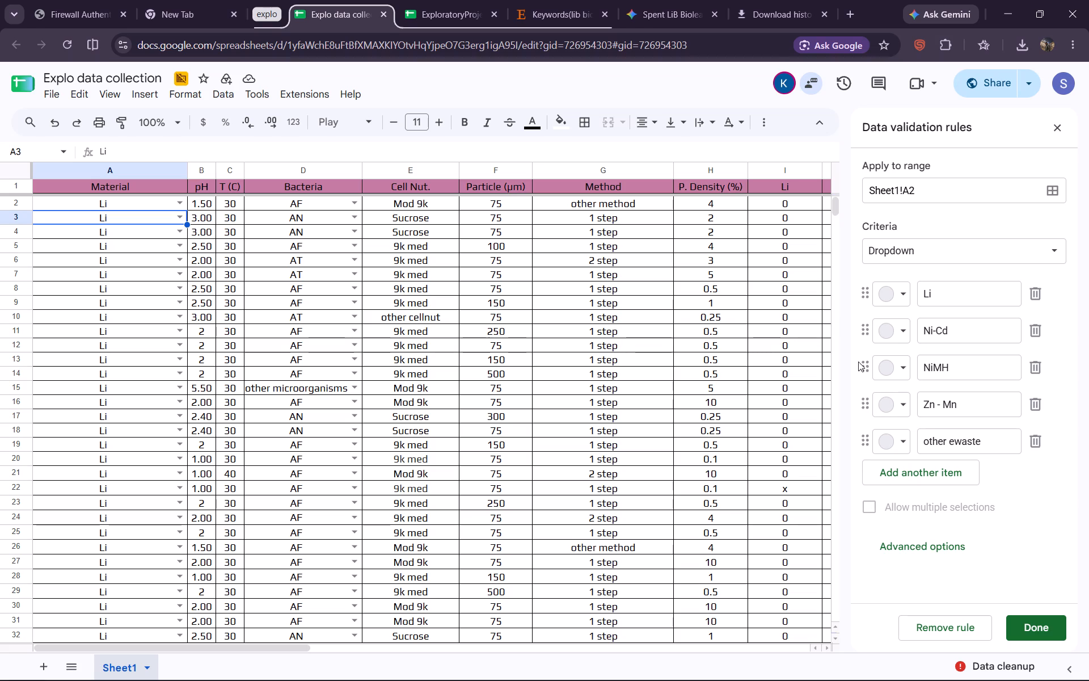
Set the Bacteria entries of the "Spent LIB powder, mainly LiCoO2" rows, D228 through D233, to the listed option "other microorganisms".
{"action": "scroll", "coordinate": [280, 466], "scroll_direction": "down", "scroll_amount": 3}
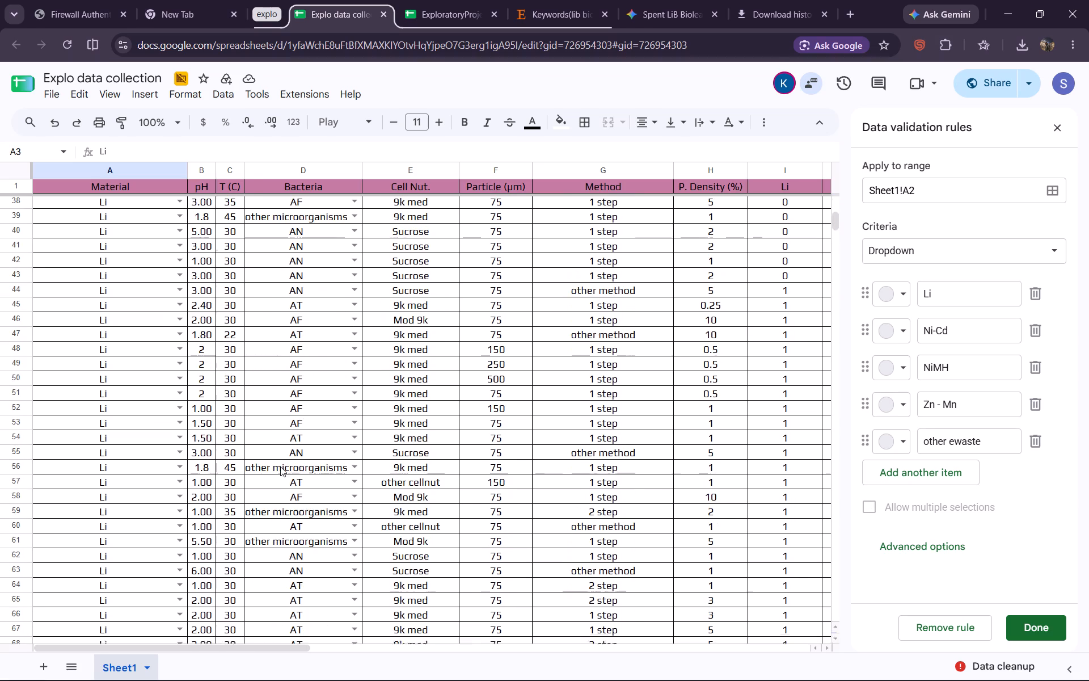
{"action": "scroll", "coordinate": [280, 466], "scroll_direction": "down", "scroll_amount": 8}
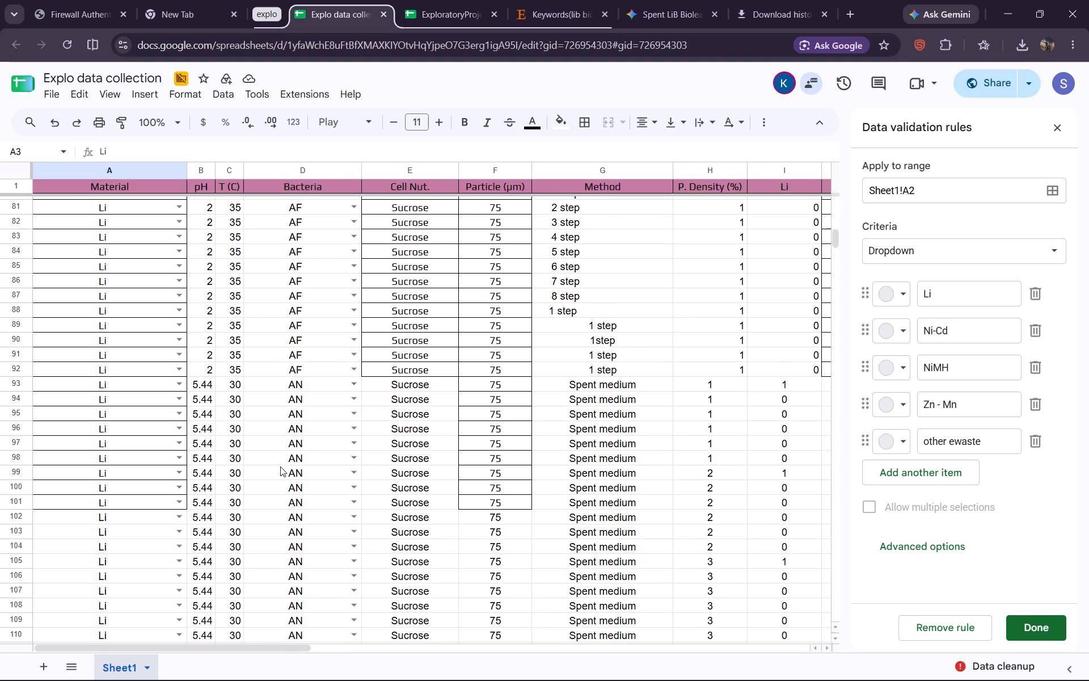
{"action": "scroll", "coordinate": [280, 466], "scroll_direction": "down", "scroll_amount": 8}
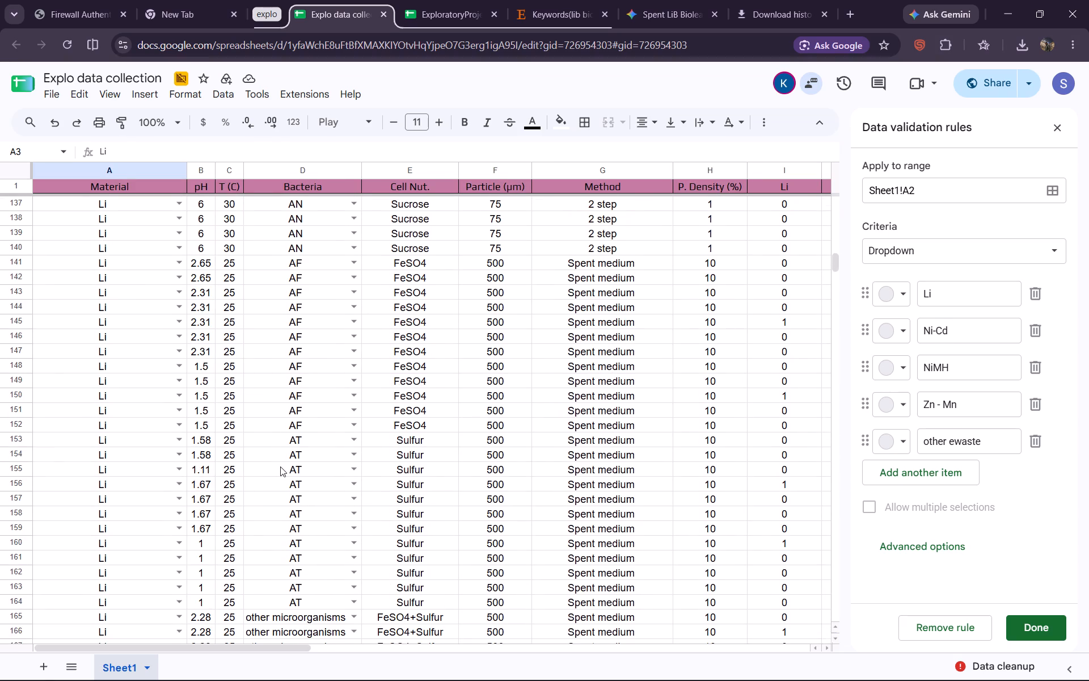
{"action": "scroll", "coordinate": [280, 466], "scroll_direction": "down", "scroll_amount": 8}
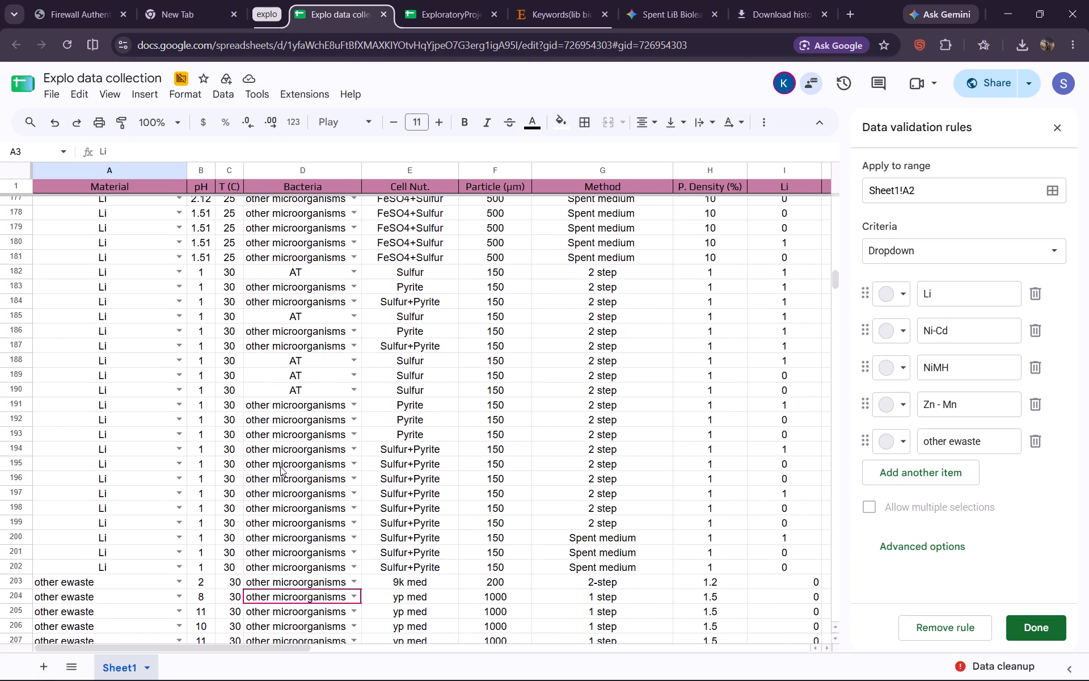
{"action": "scroll", "coordinate": [280, 466], "scroll_direction": "down", "scroll_amount": 6}
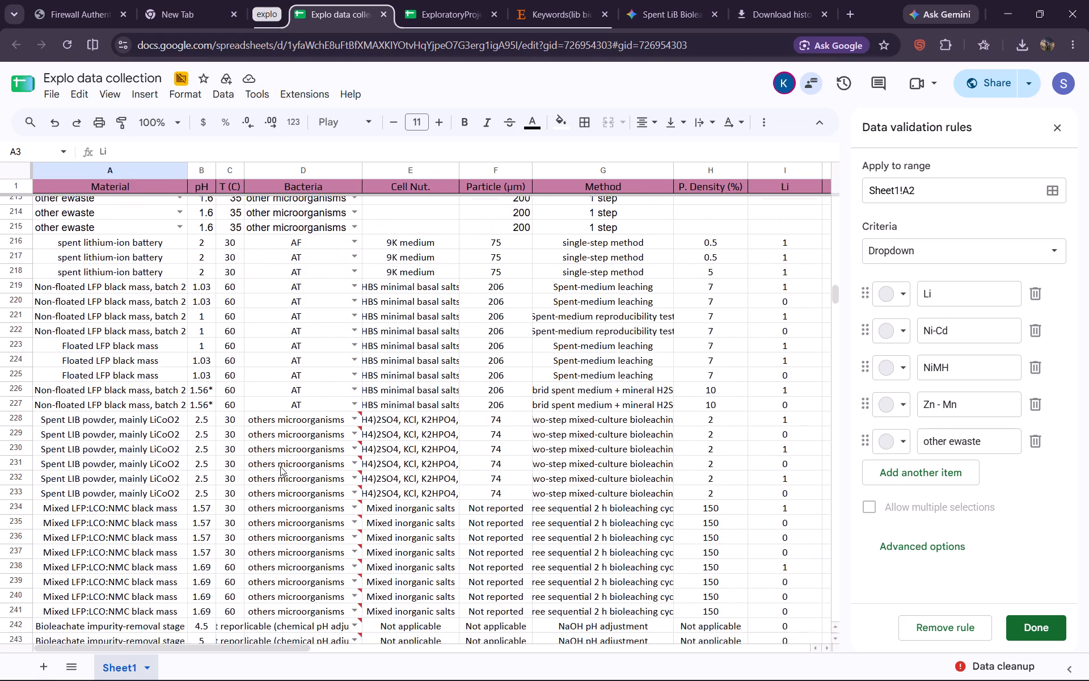
{"action": "scroll", "coordinate": [280, 466], "scroll_direction": "down", "scroll_amount": 1}
{"action": "left_click", "coordinate": [348, 321]}
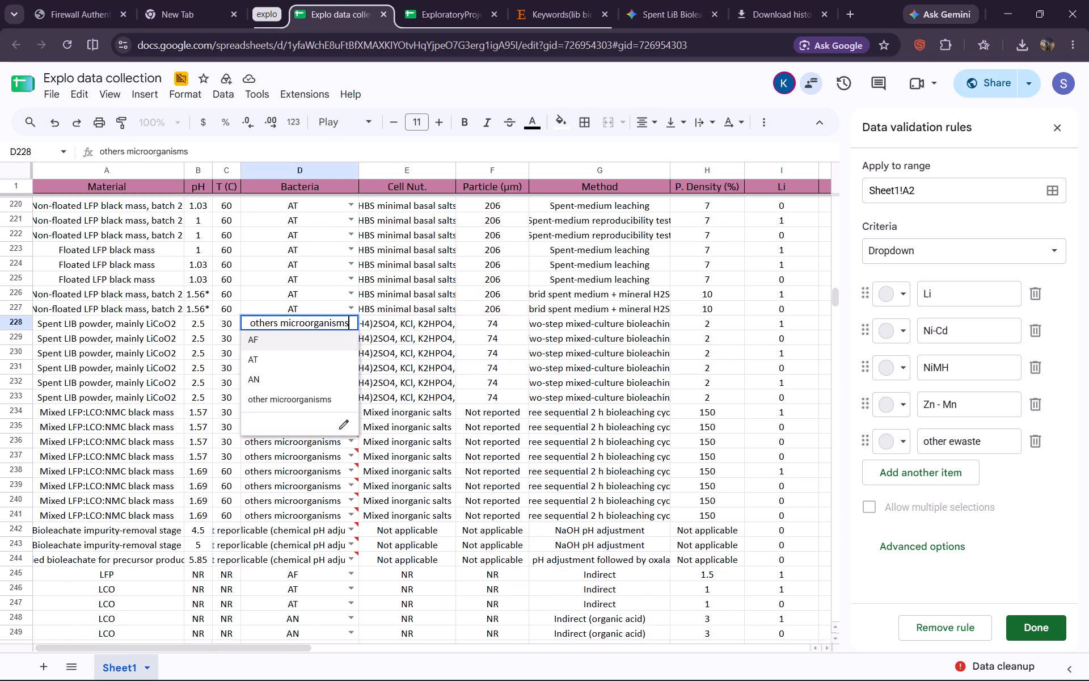
{"action": "left_click", "coordinate": [309, 397]}
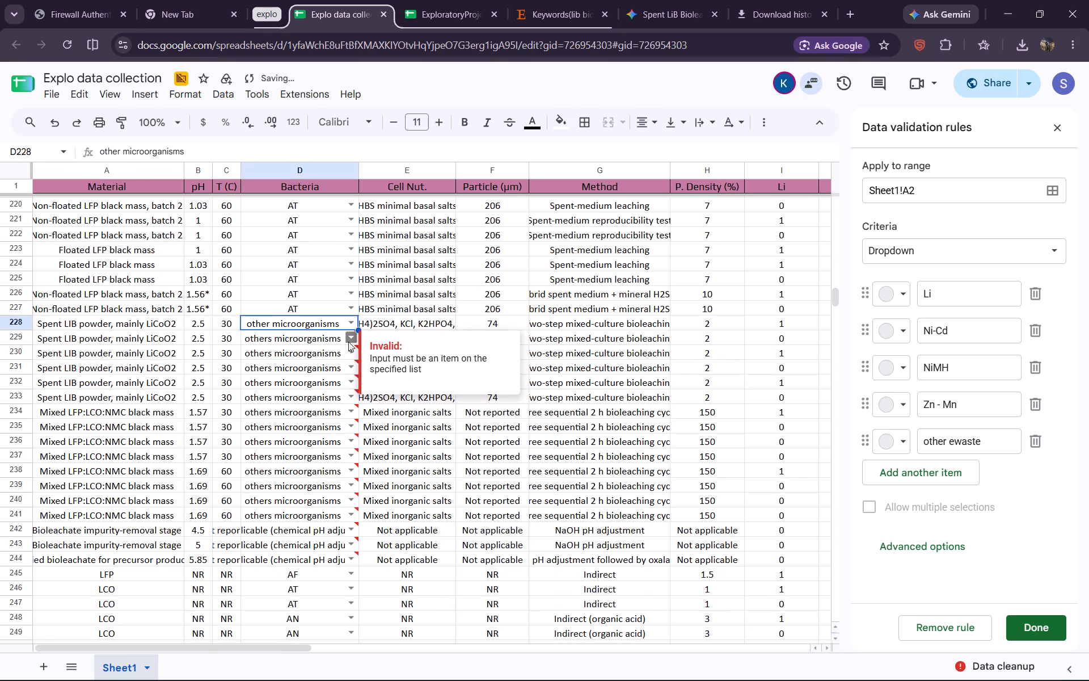
{"action": "left_click", "coordinate": [348, 342]}
{"action": "left_click", "coordinate": [305, 414]}
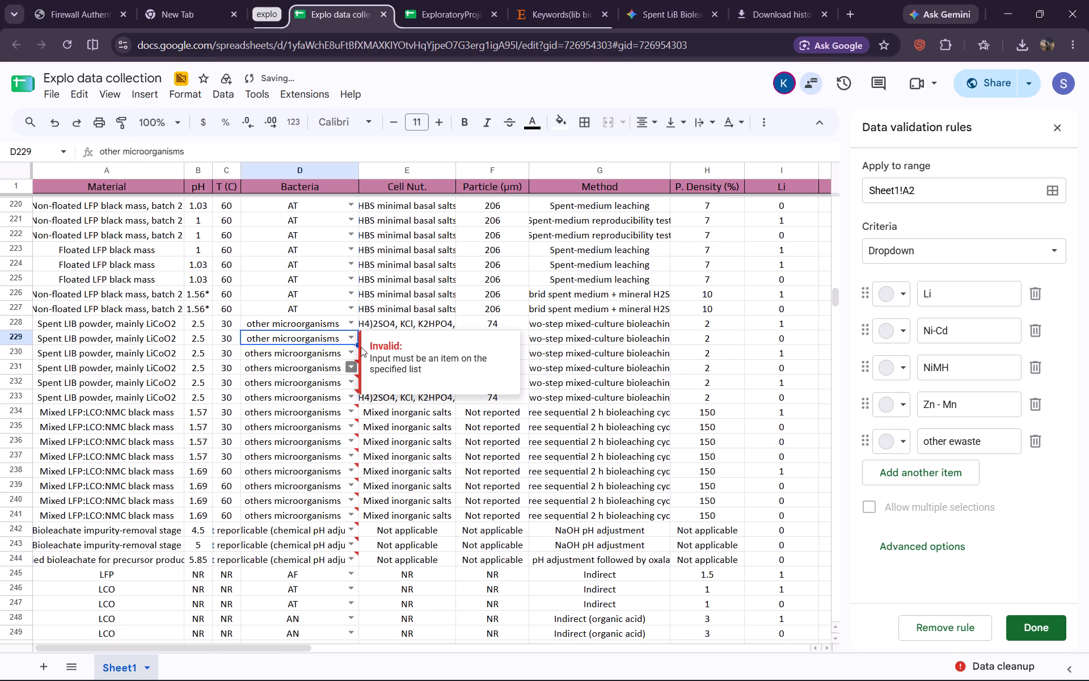
{"action": "left_click", "coordinate": [359, 348]}
{"action": "left_click", "coordinate": [357, 348]}
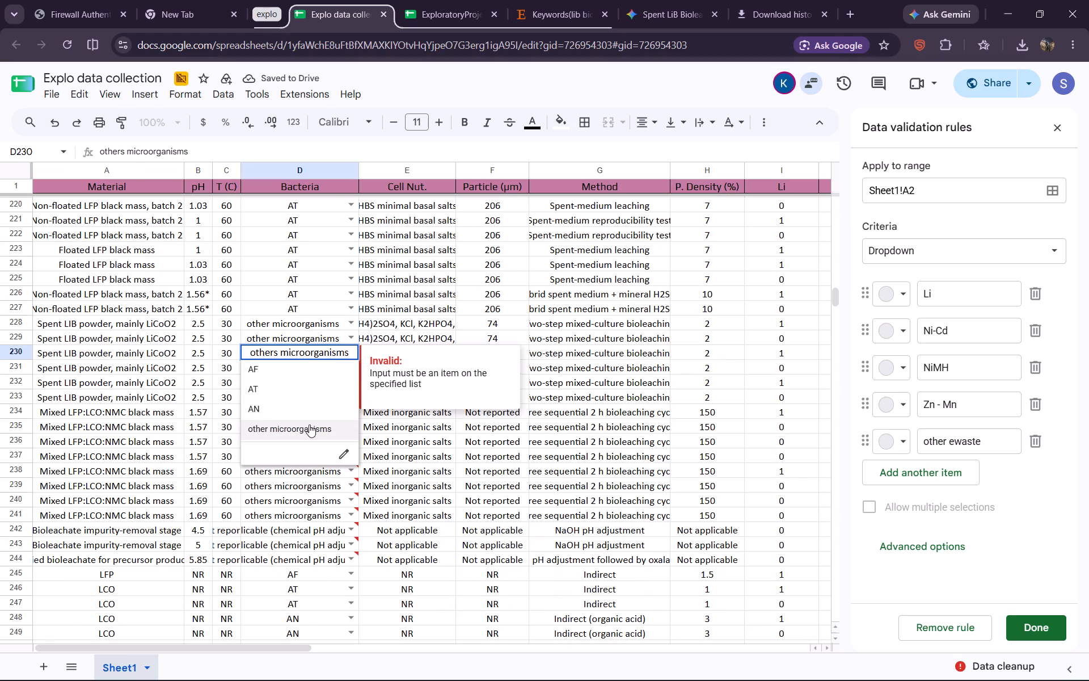
{"action": "left_click", "coordinate": [309, 424]}
{"action": "left_click", "coordinate": [352, 371]}
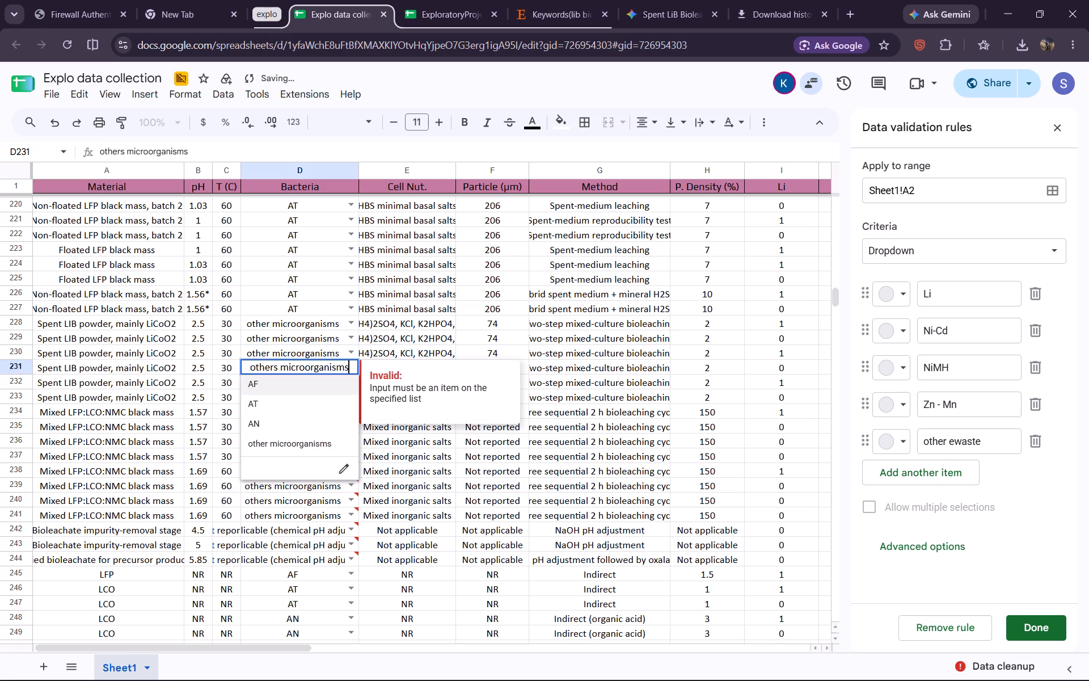
{"action": "left_click", "coordinate": [326, 452]}
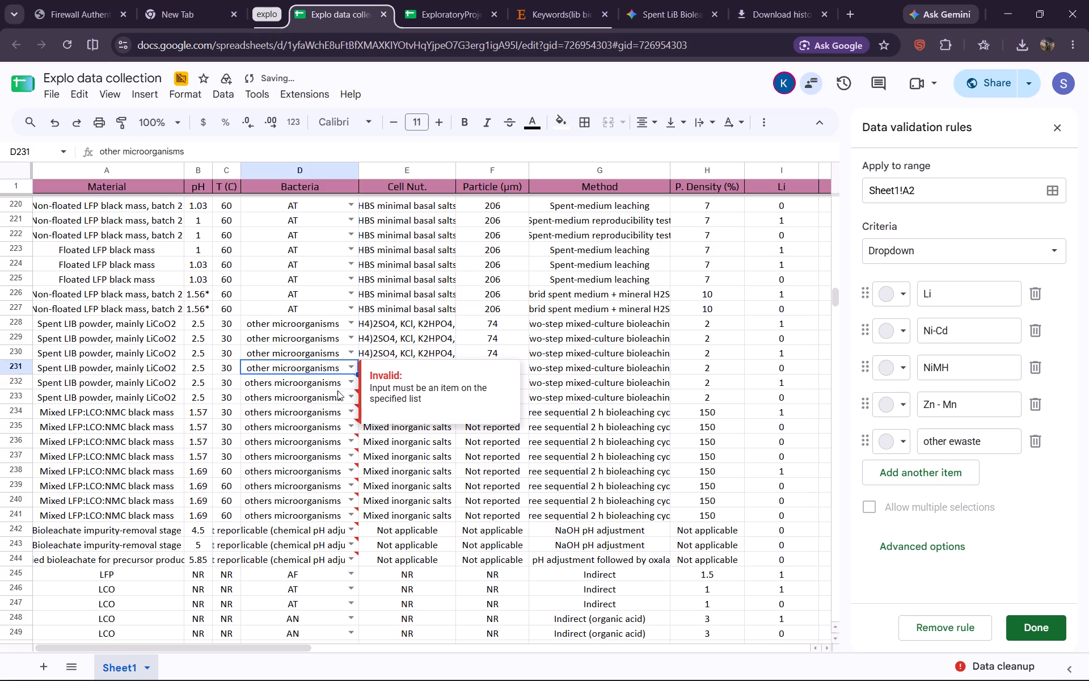
{"action": "left_click", "coordinate": [352, 380]}
{"action": "left_click", "coordinate": [308, 462]}
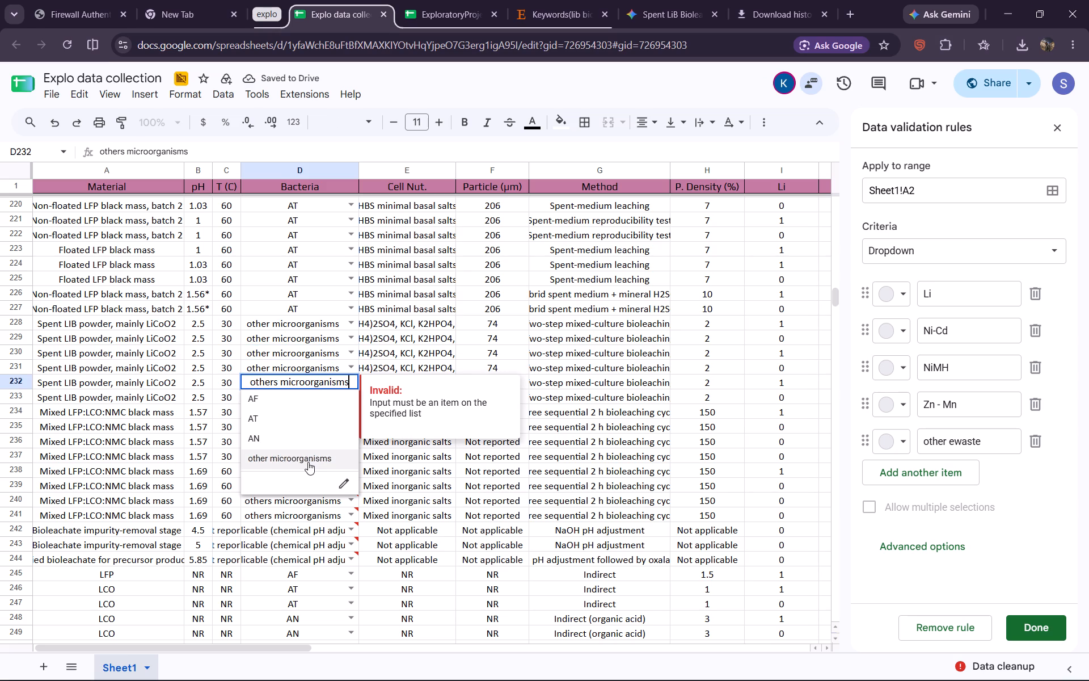
{"action": "left_click", "coordinate": [353, 397]}
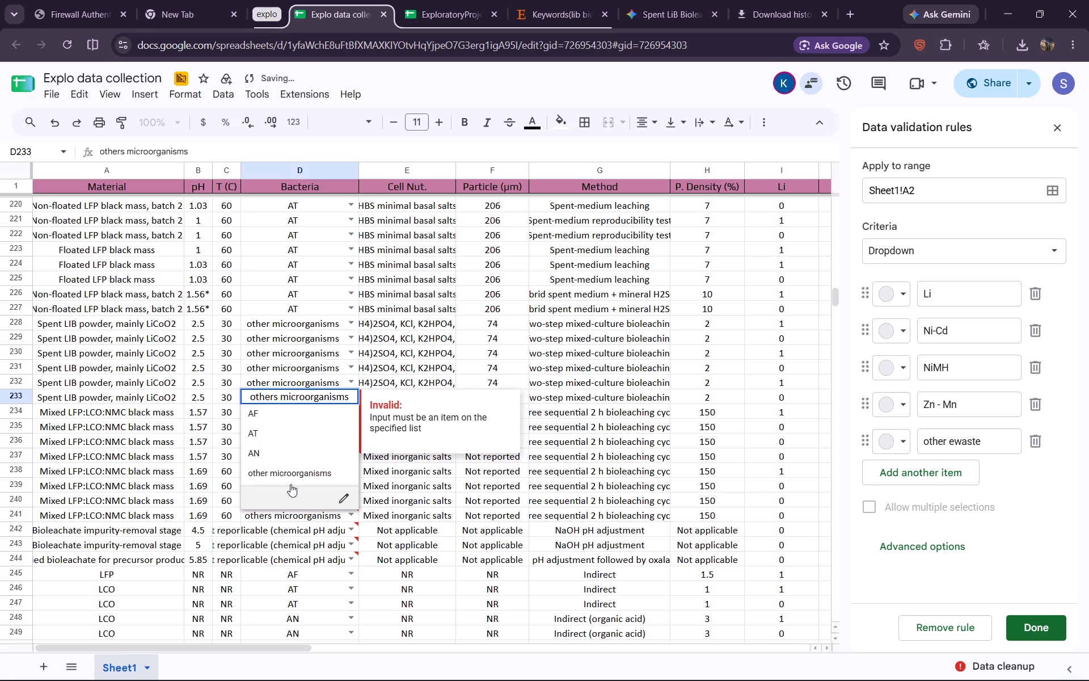
{"action": "left_click", "coordinate": [290, 484]}
{"action": "left_click", "coordinate": [350, 396]}
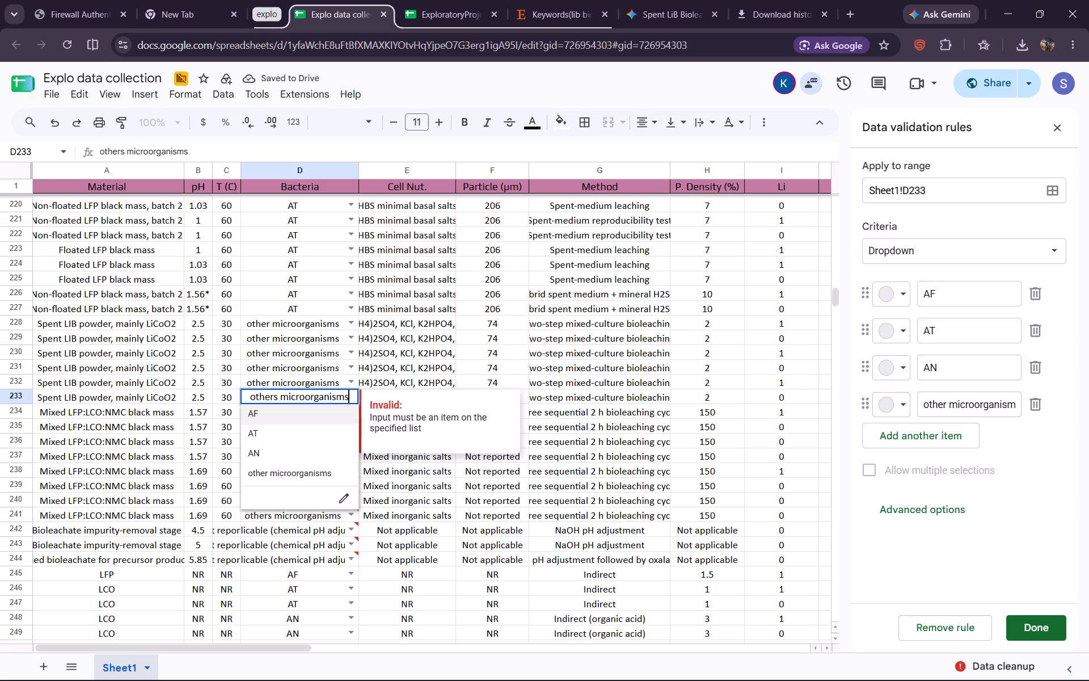
{"action": "left_click", "coordinate": [308, 475]}
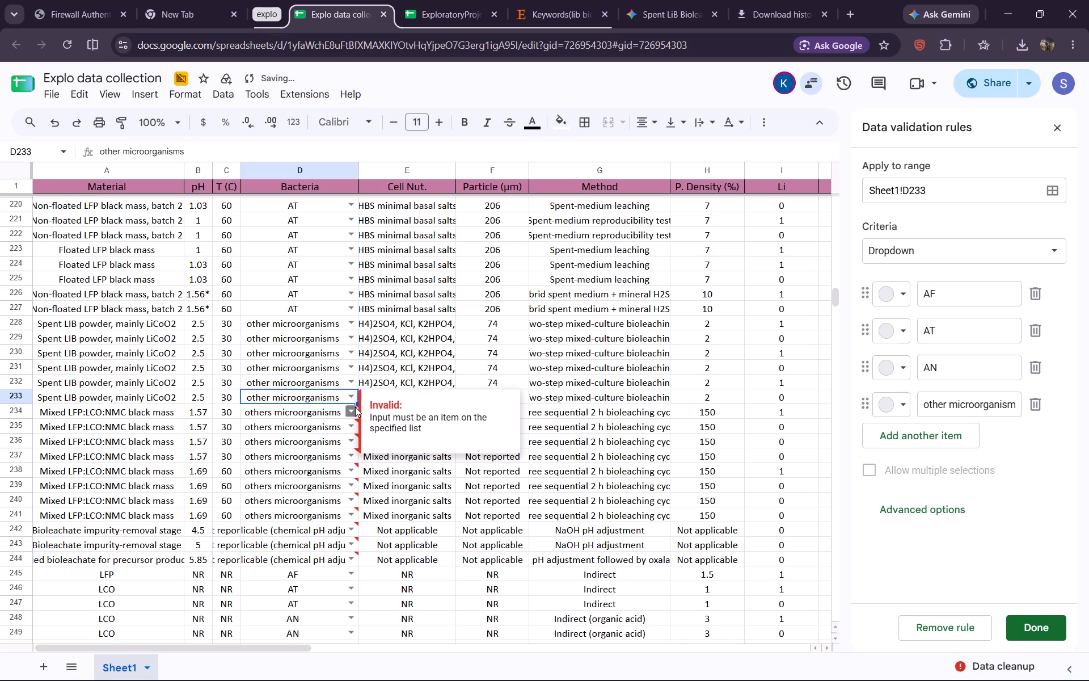
Set the Bacteria entries of the "Mixed LFP:LCO:NMC black mass" rows from D234 through D240 to "other microorganisms".
{"action": "left_click", "coordinate": [348, 406]}
{"action": "left_click", "coordinate": [292, 488]}
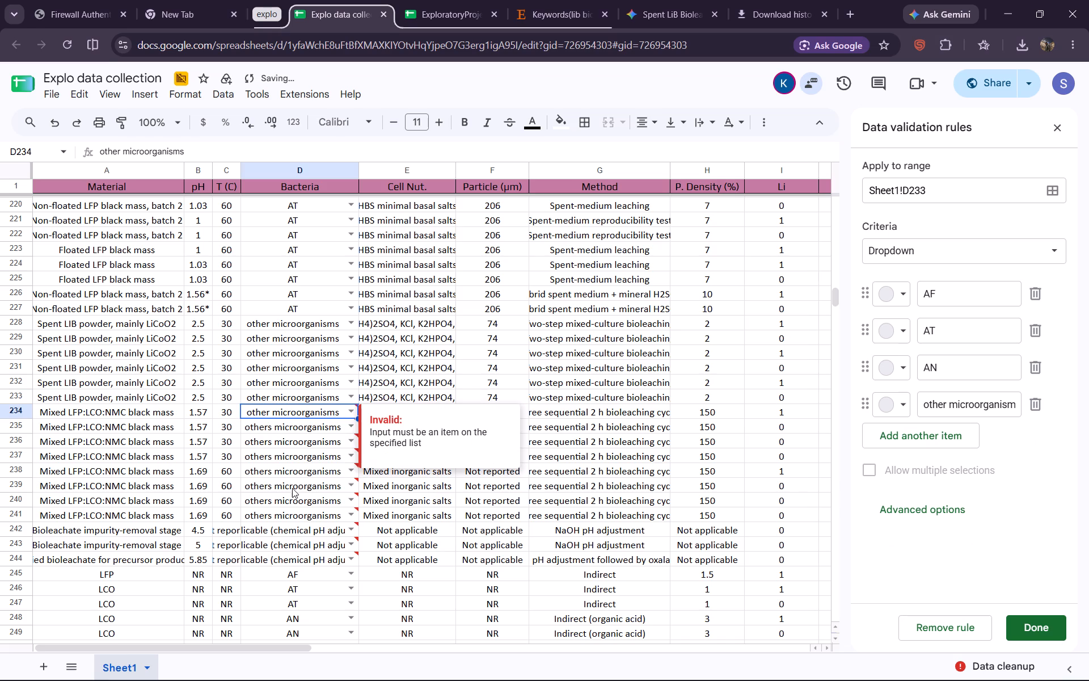
{"action": "left_click", "coordinate": [349, 428]}
{"action": "left_click", "coordinate": [312, 502]}
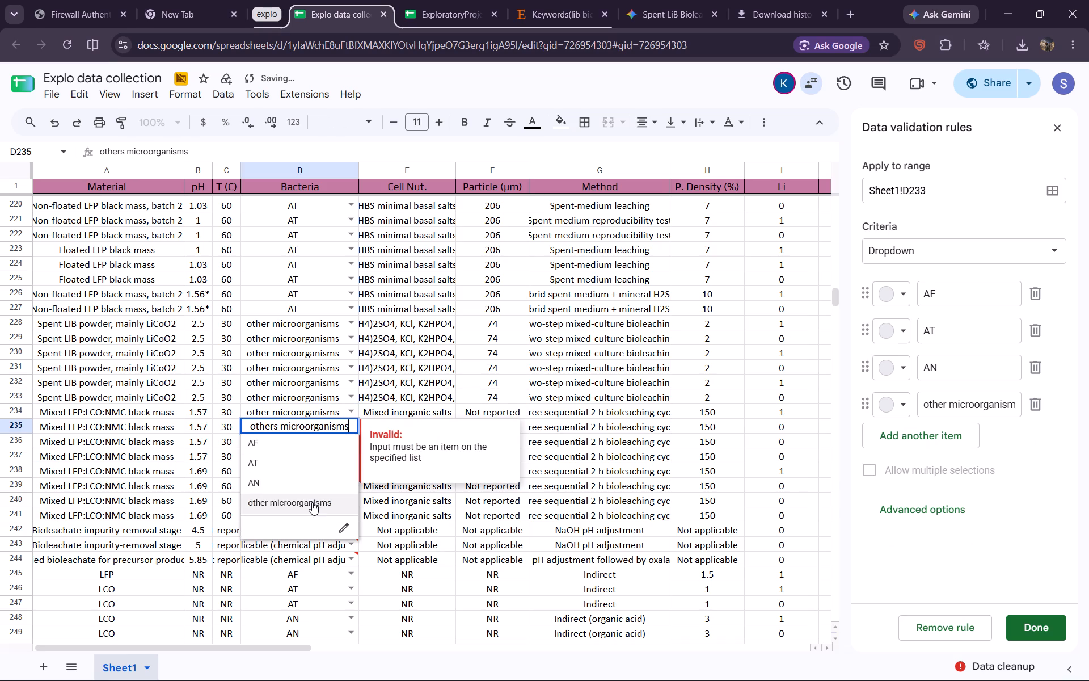
{"action": "left_click", "coordinate": [348, 435]}
{"action": "left_click", "coordinate": [320, 518]}
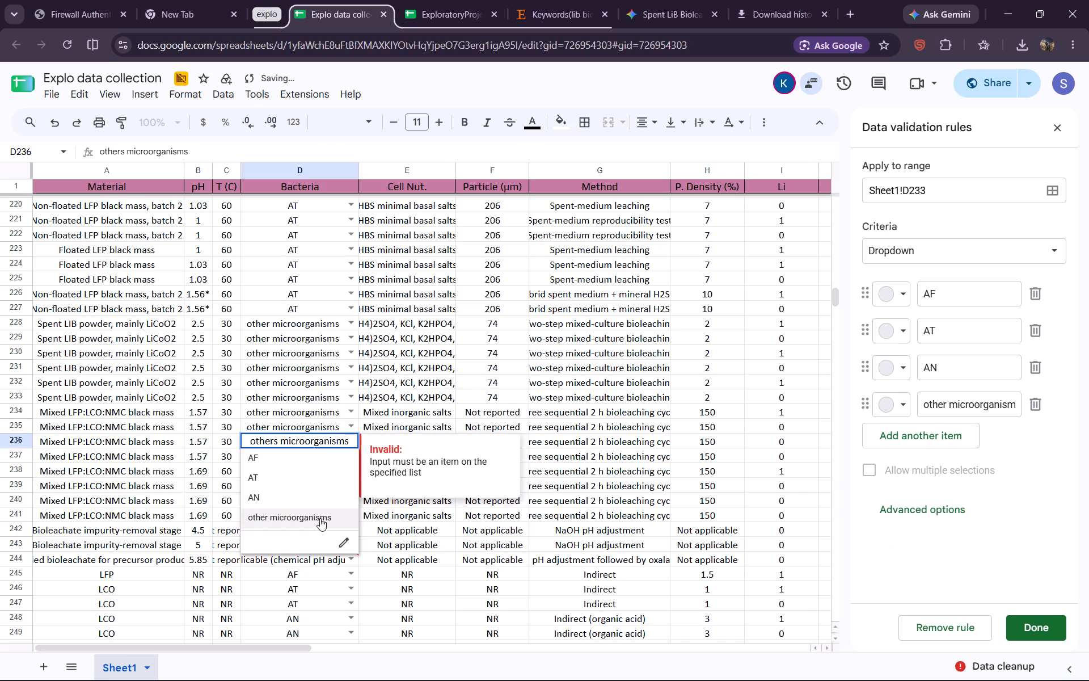
{"action": "left_click", "coordinate": [348, 456]}
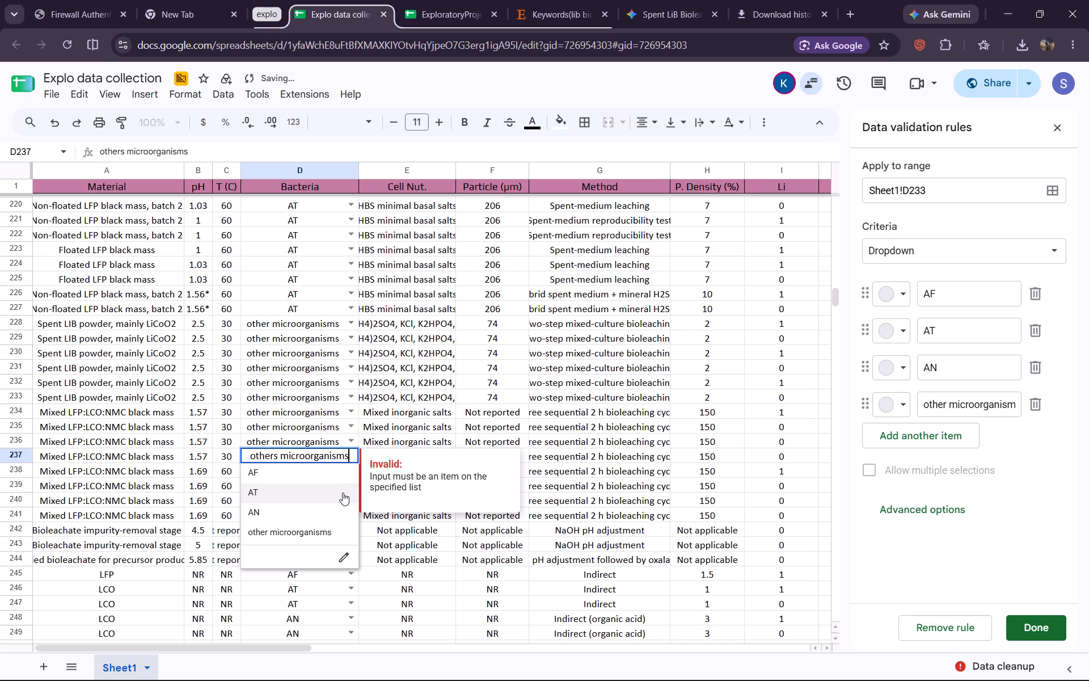
{"action": "left_click", "coordinate": [330, 535]}
{"action": "left_click", "coordinate": [348, 466]}
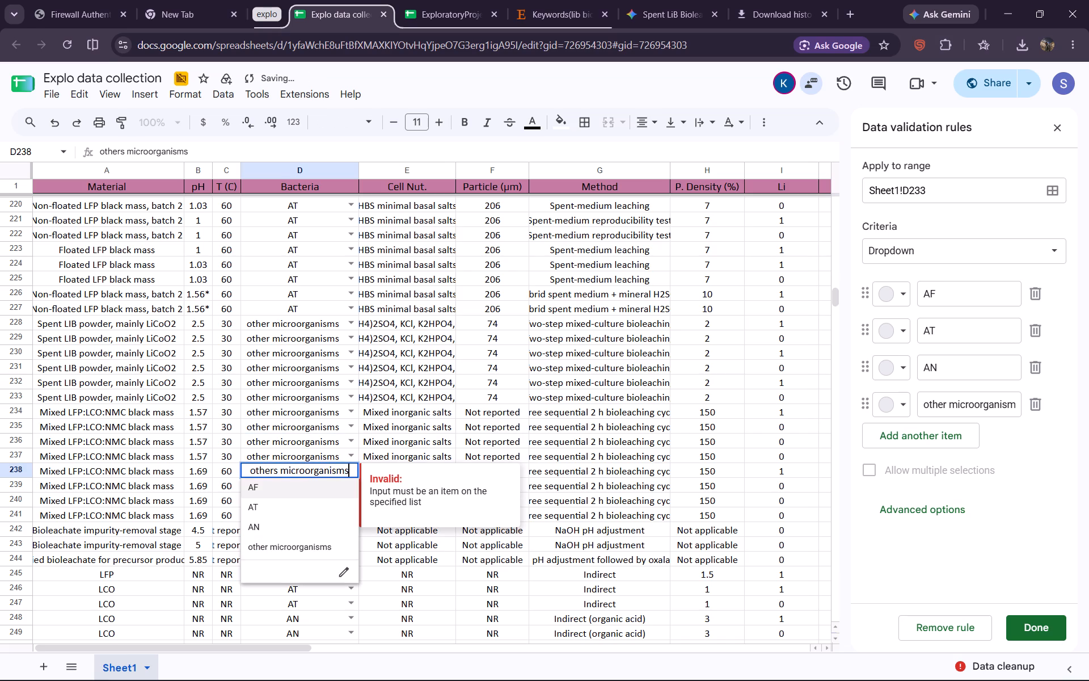
{"action": "left_click", "coordinate": [327, 543]}
{"action": "left_click", "coordinate": [349, 487]}
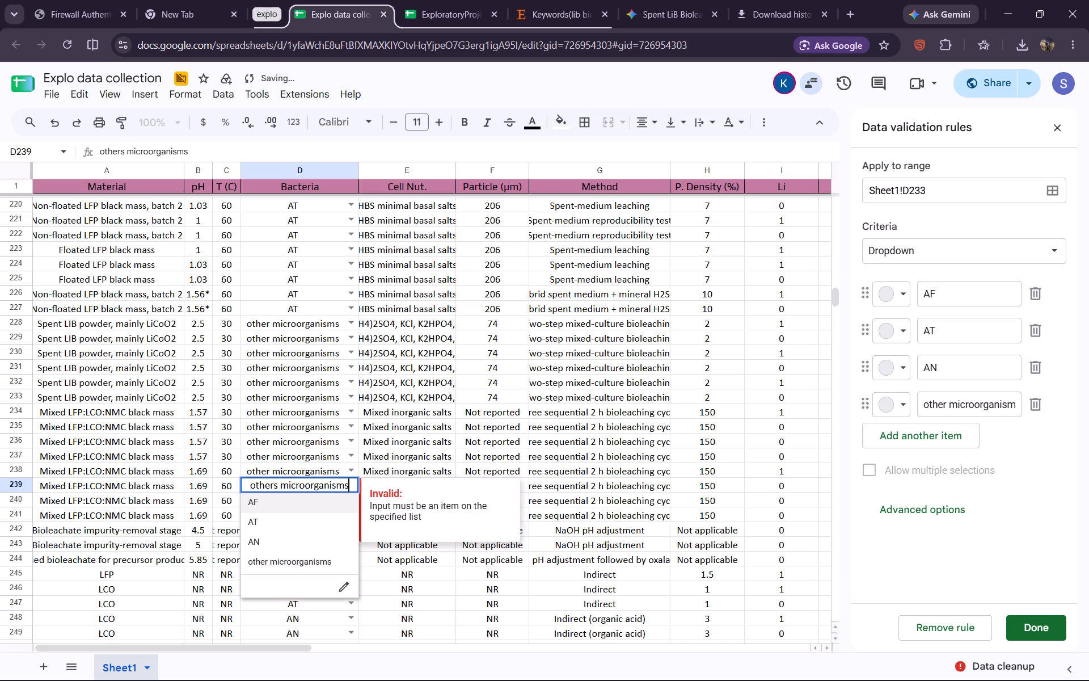
{"action": "left_click", "coordinate": [330, 559]}
{"action": "left_click", "coordinate": [353, 503]}
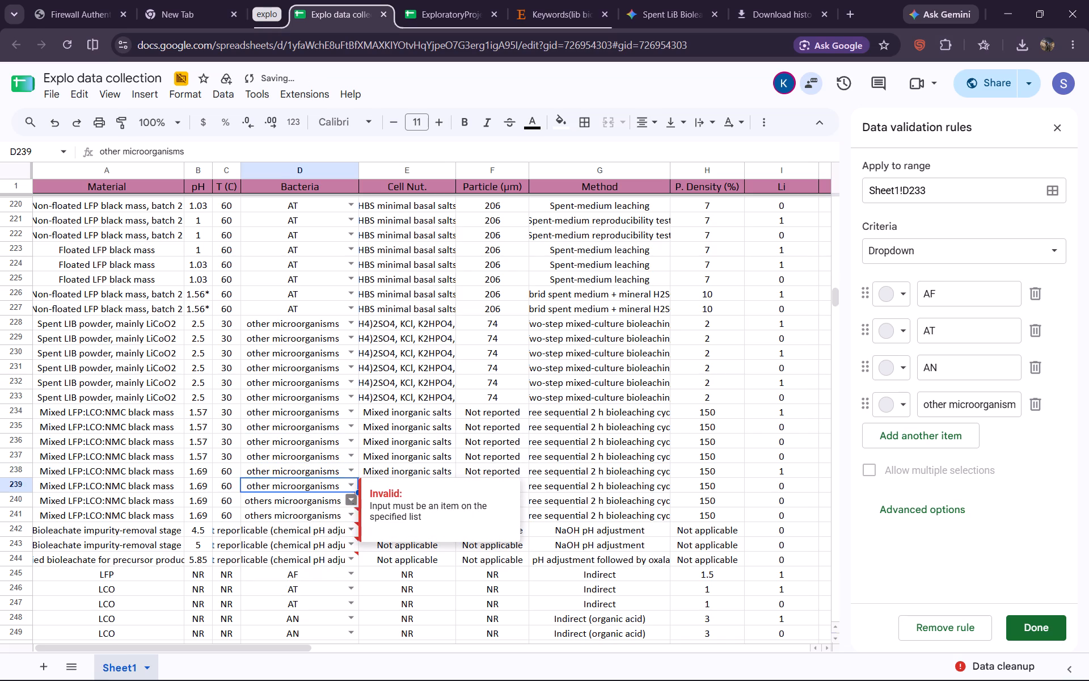
{"action": "left_click", "coordinate": [323, 573]}
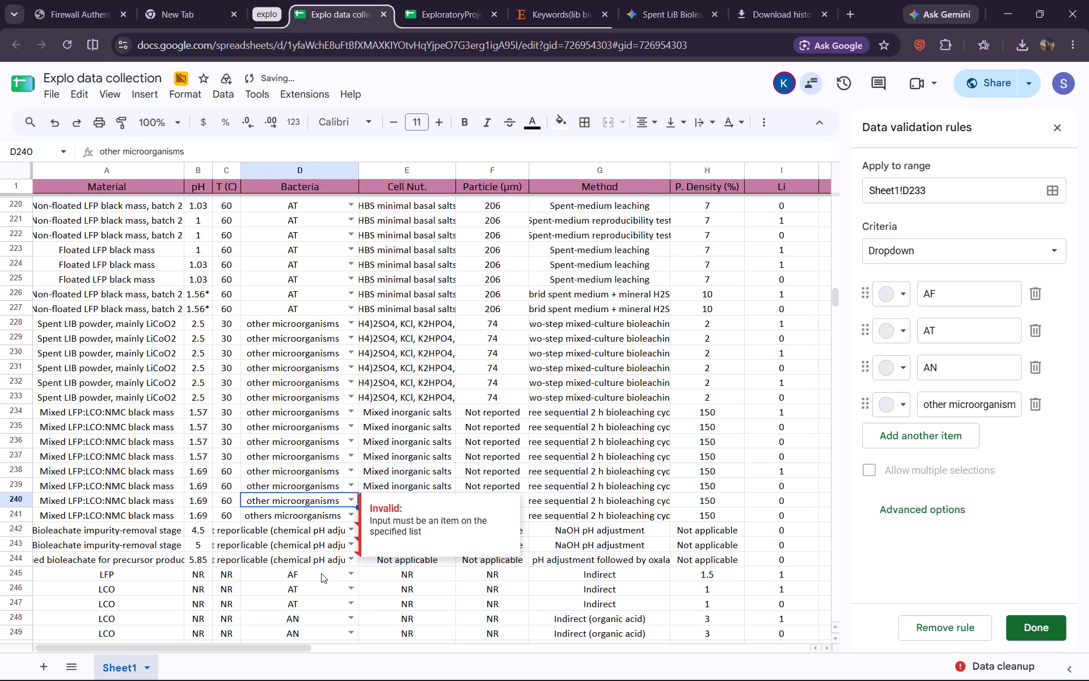
Widen the Bacteria column to show more of the long chemical pH adjustment entries in rows 242 to 244.
{"action": "scroll", "coordinate": [310, 507], "scroll_direction": "right", "scroll_amount": 1}
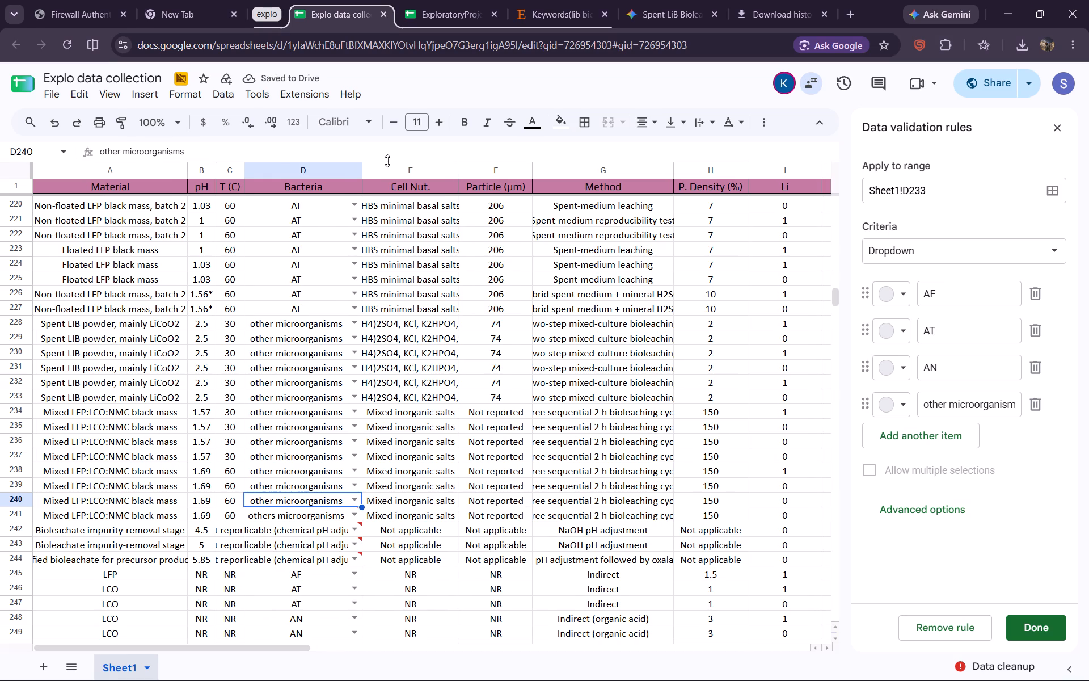
{"action": "left_click_drag", "start_coordinate": [364, 175], "coordinate": [402, 176]}
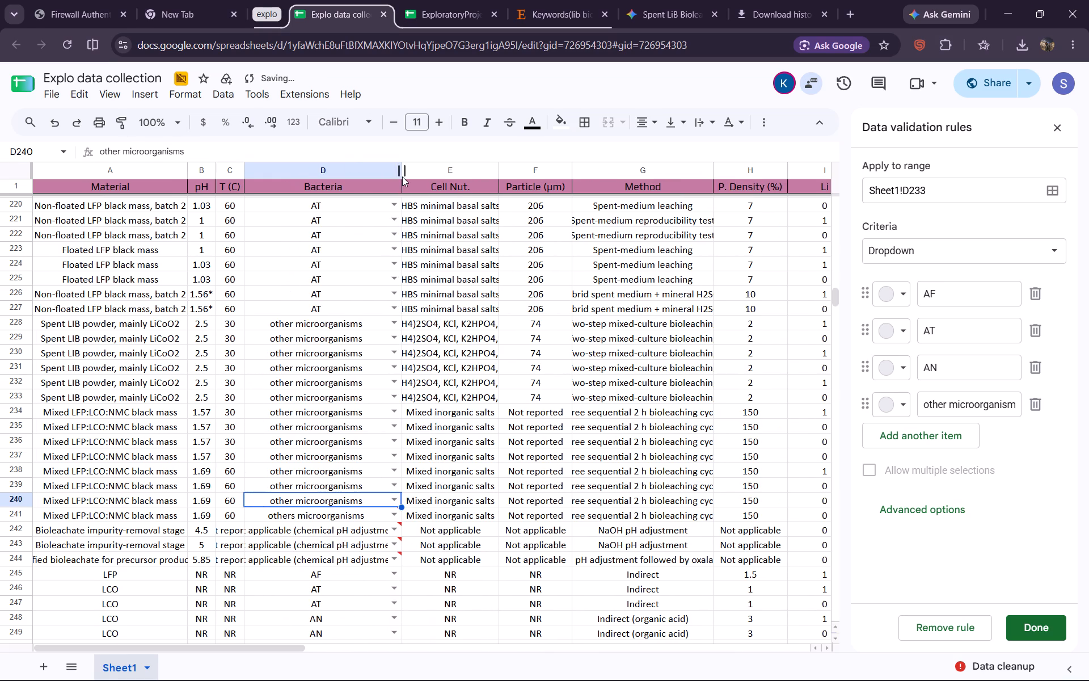
Remove the asterisks from the pH values in B226 and B227 so both cells read 1.56.
{"action": "left_click", "coordinate": [212, 296]}
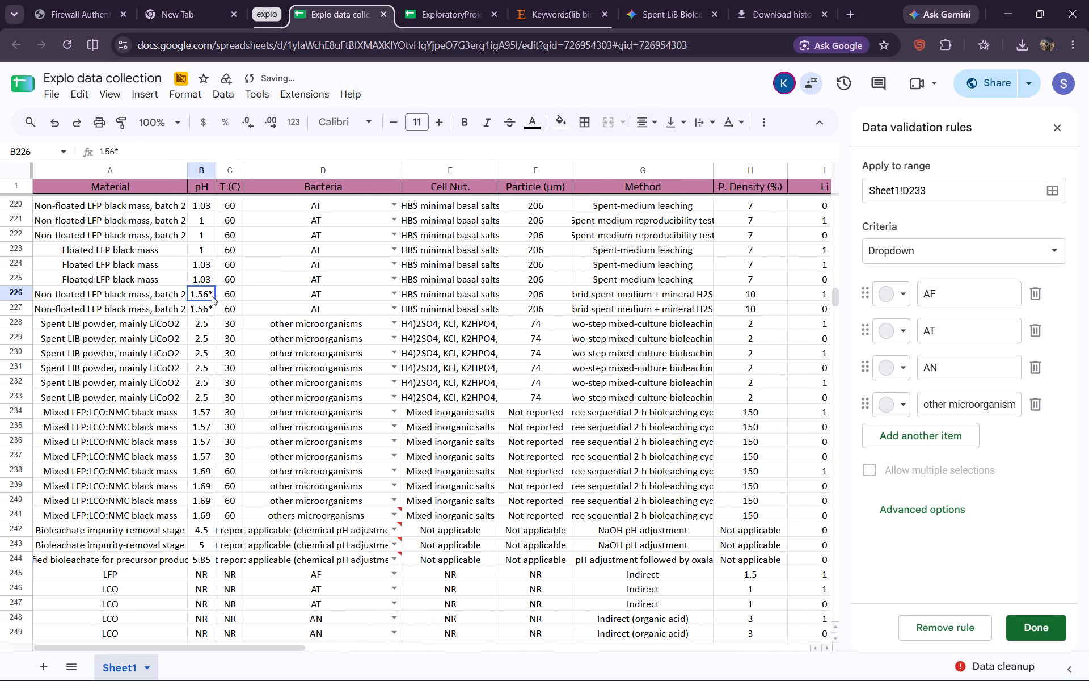
{"action": "double_click", "coordinate": [212, 296]}
{"action": "left_click", "coordinate": [212, 296]}
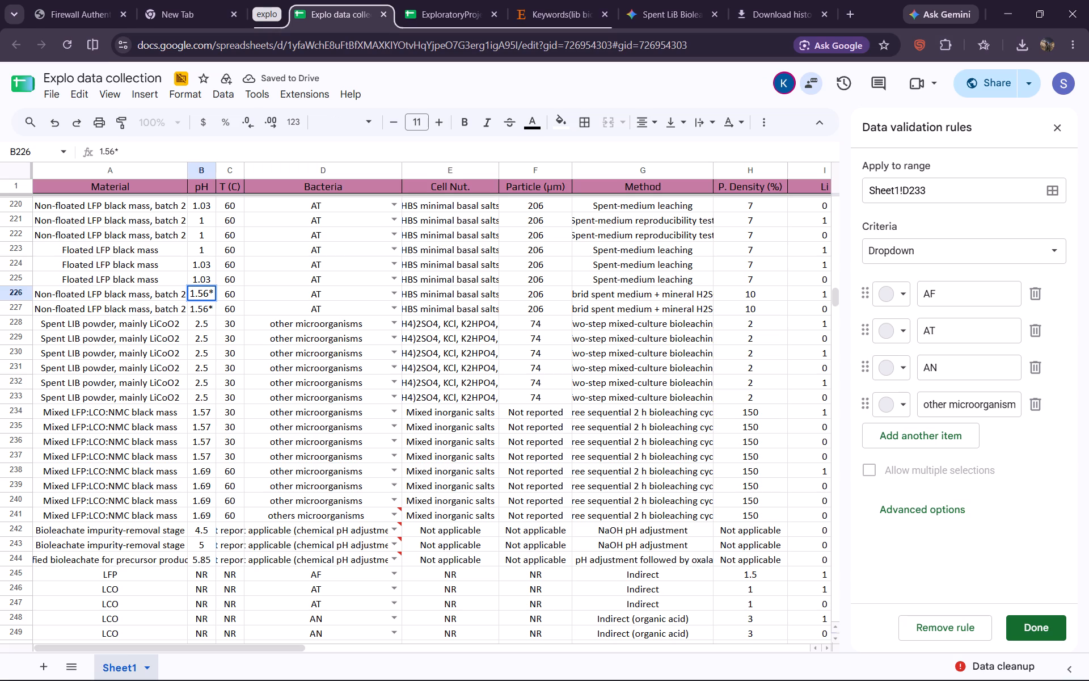
{"action": "key", "text": "BackSpace"}
{"action": "double_click", "coordinate": [210, 306]}
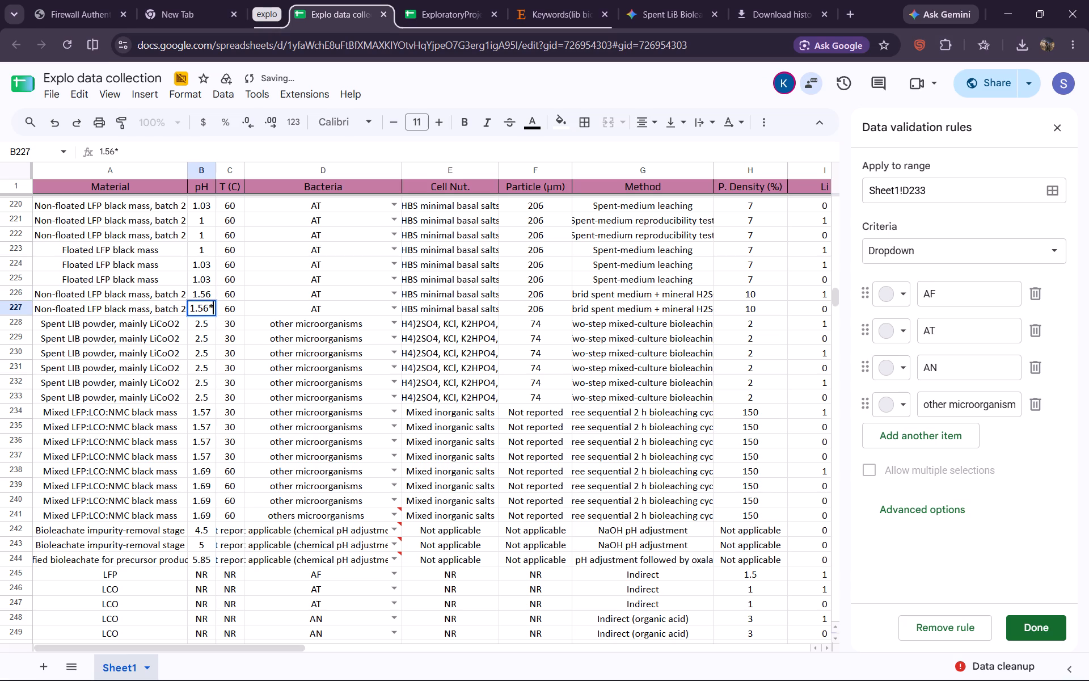
{"action": "key", "text": "BackSpace"}
Delete the three bioleachate rows 242 to 244, whose Bacteria entries read "Not applicable (chemical pH adjustment)".
{"action": "left_click", "coordinate": [395, 533]}
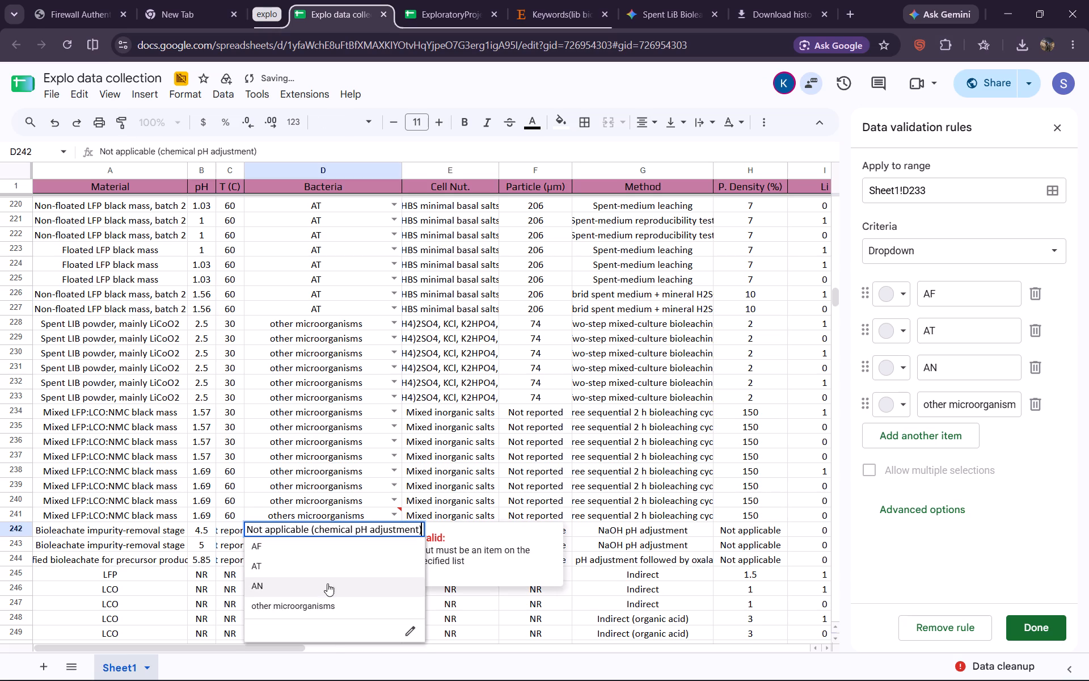
{"action": "left_click", "coordinate": [298, 475]}
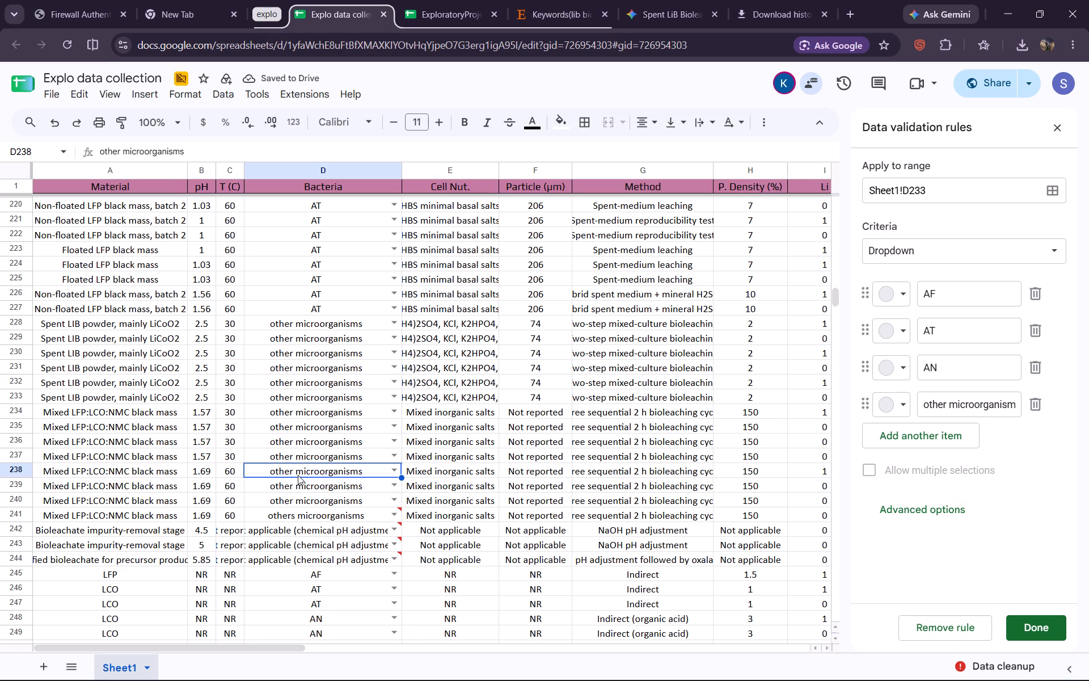
{"action": "left_click", "coordinate": [358, 531]}
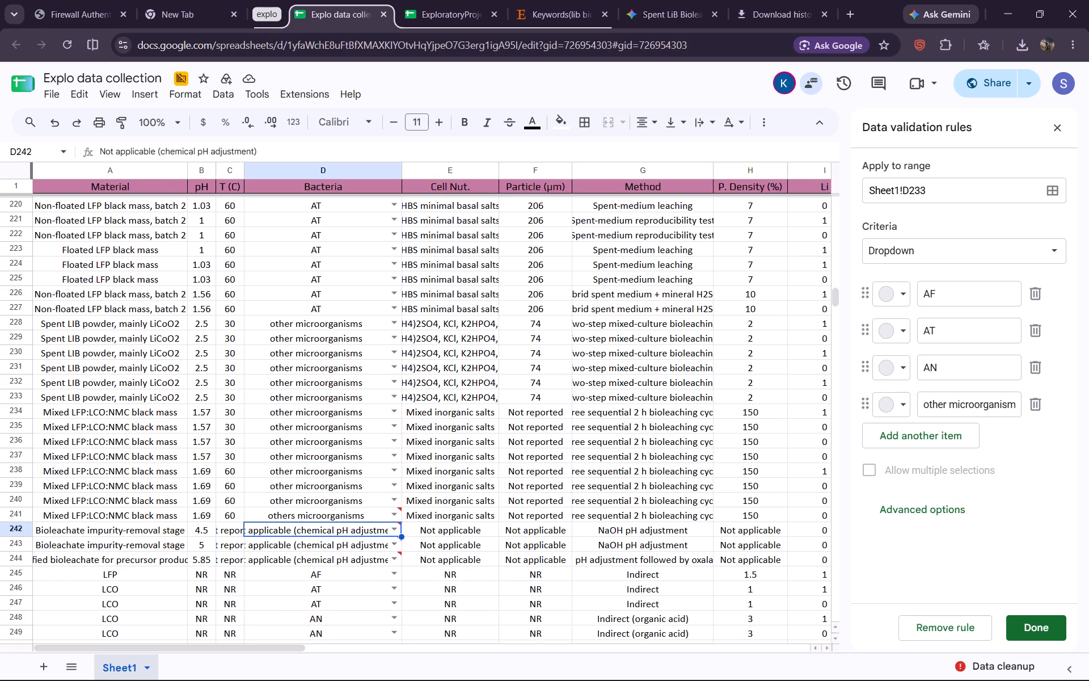
{"action": "right_click", "coordinate": [20, 529]}
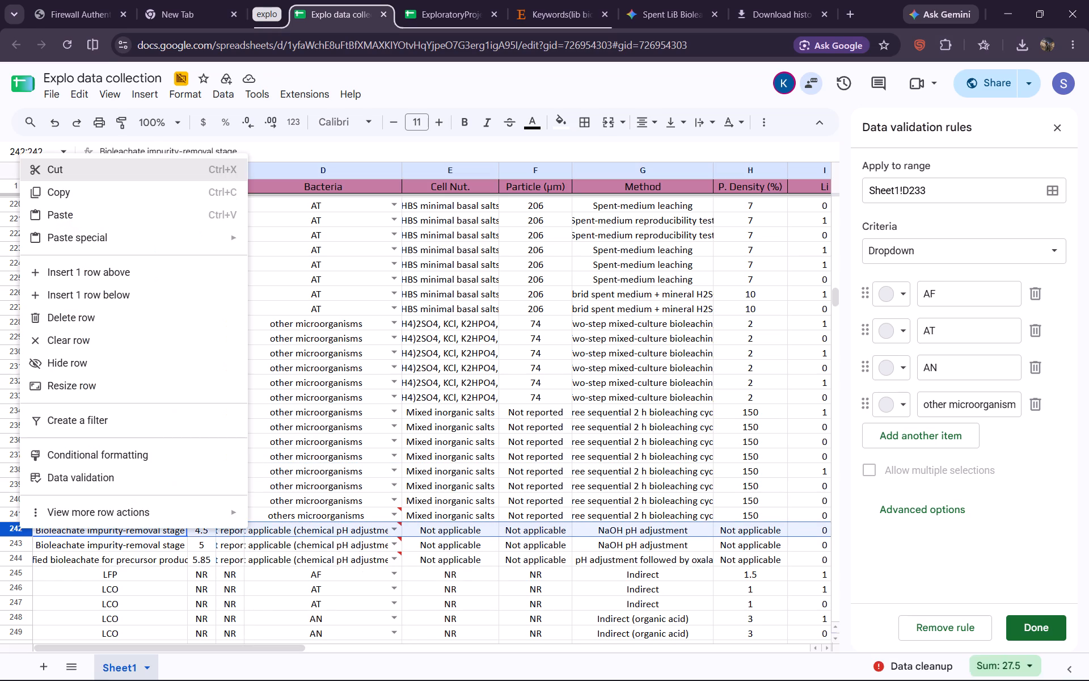
{"action": "left_click", "coordinate": [44, 322]}
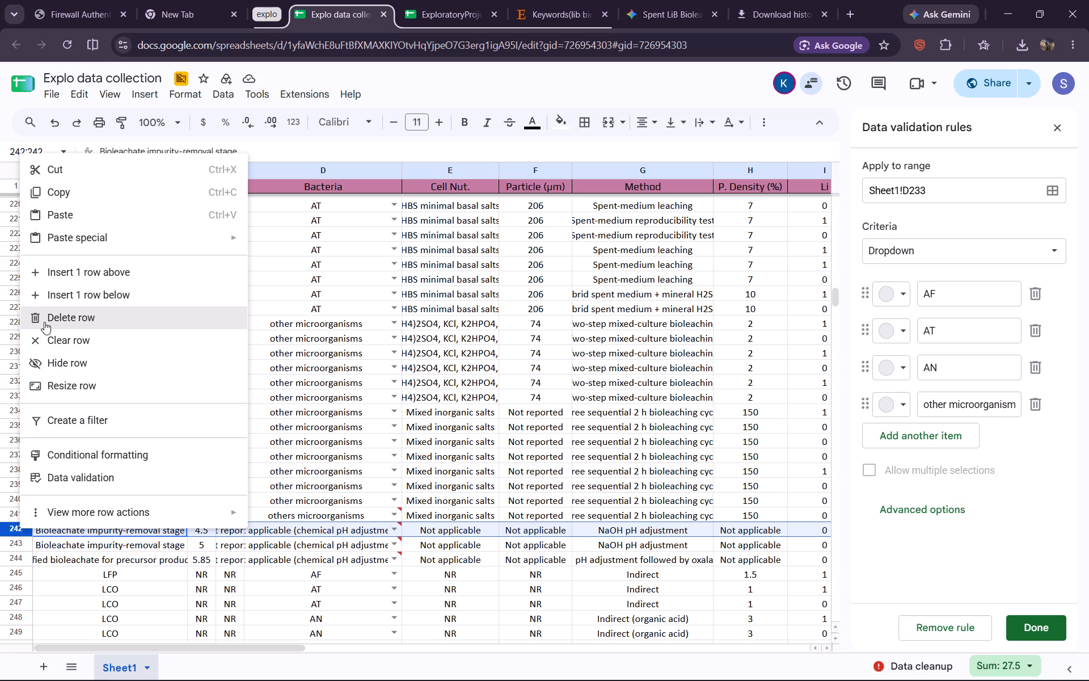
{"action": "right_click", "coordinate": [7, 530]}
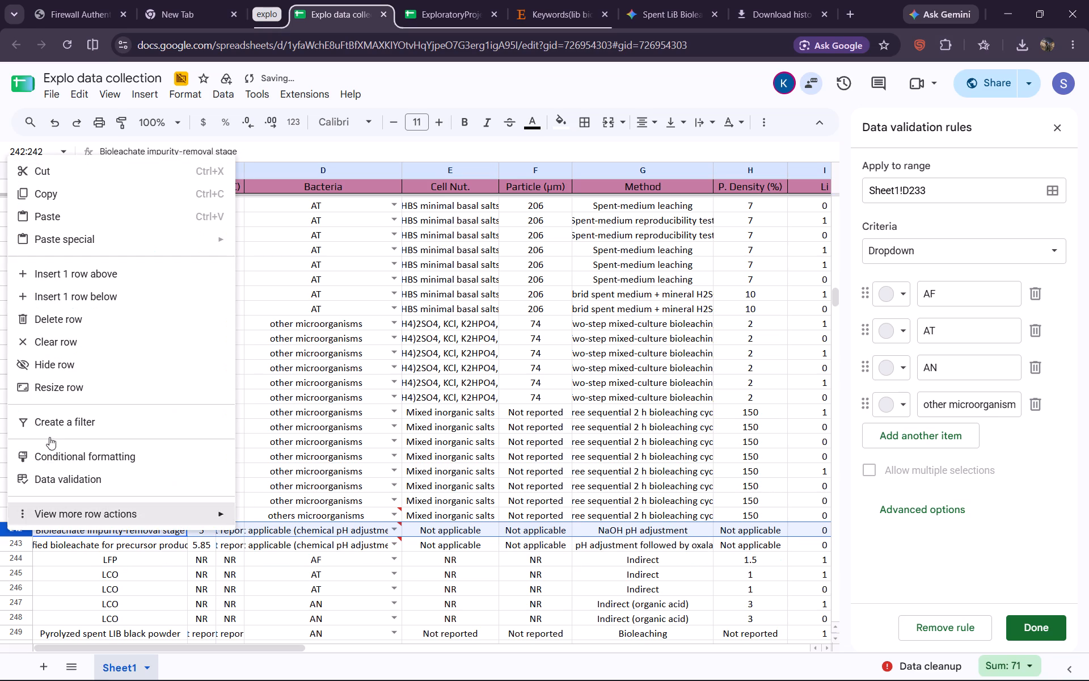
{"action": "left_click", "coordinate": [73, 323]}
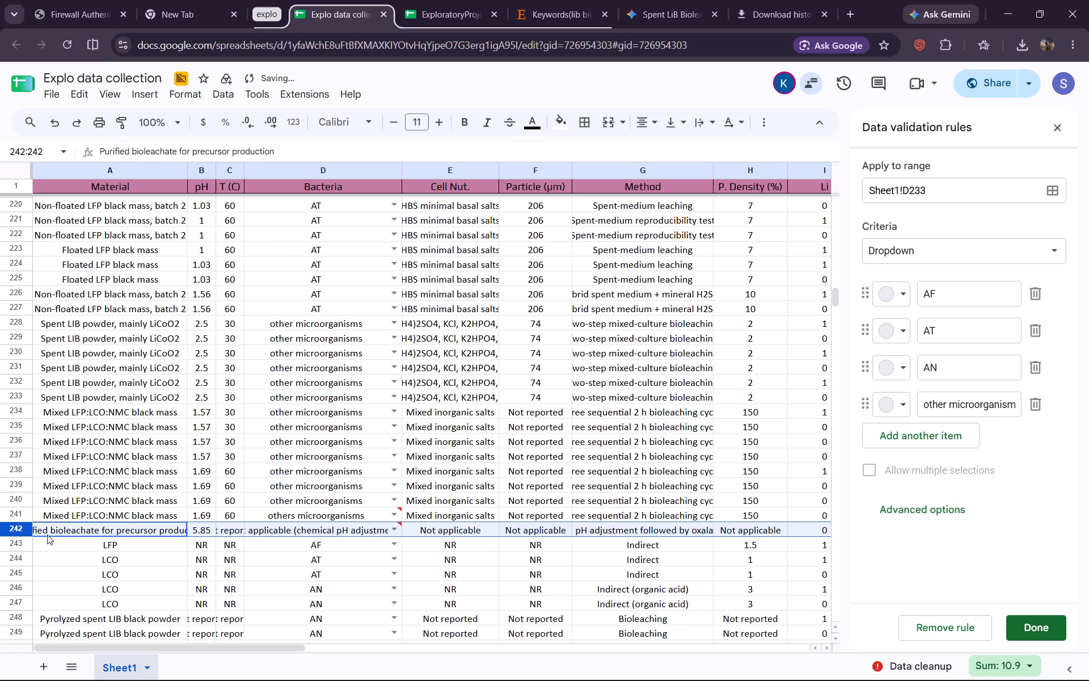
{"action": "right_click", "coordinate": [13, 535]}
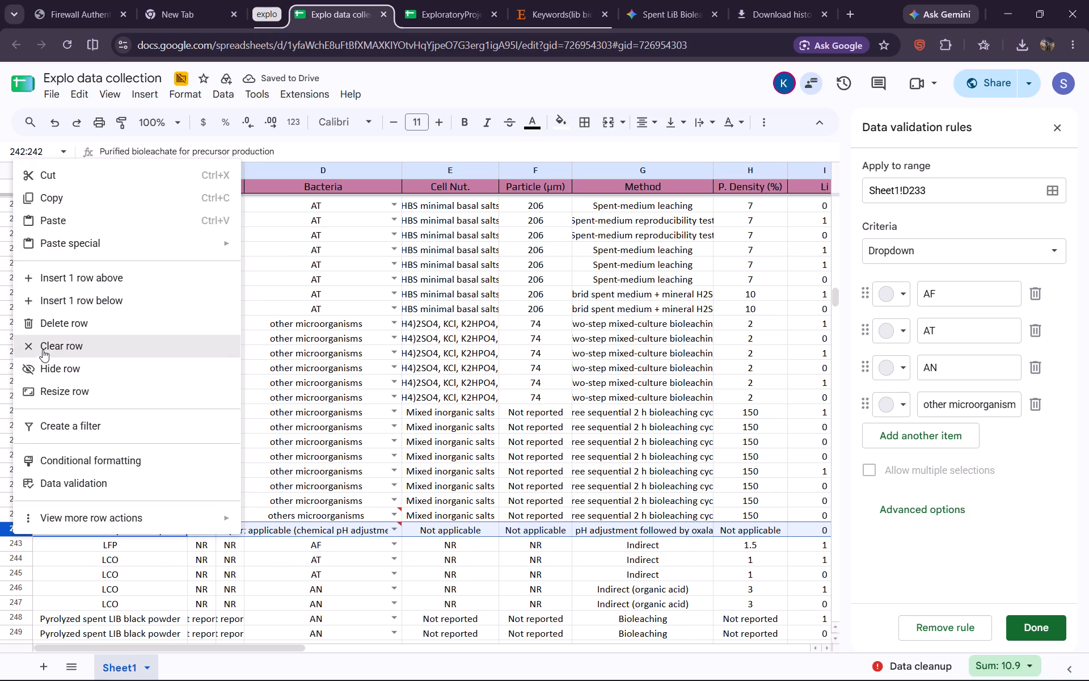
{"action": "left_click", "coordinate": [47, 327]}
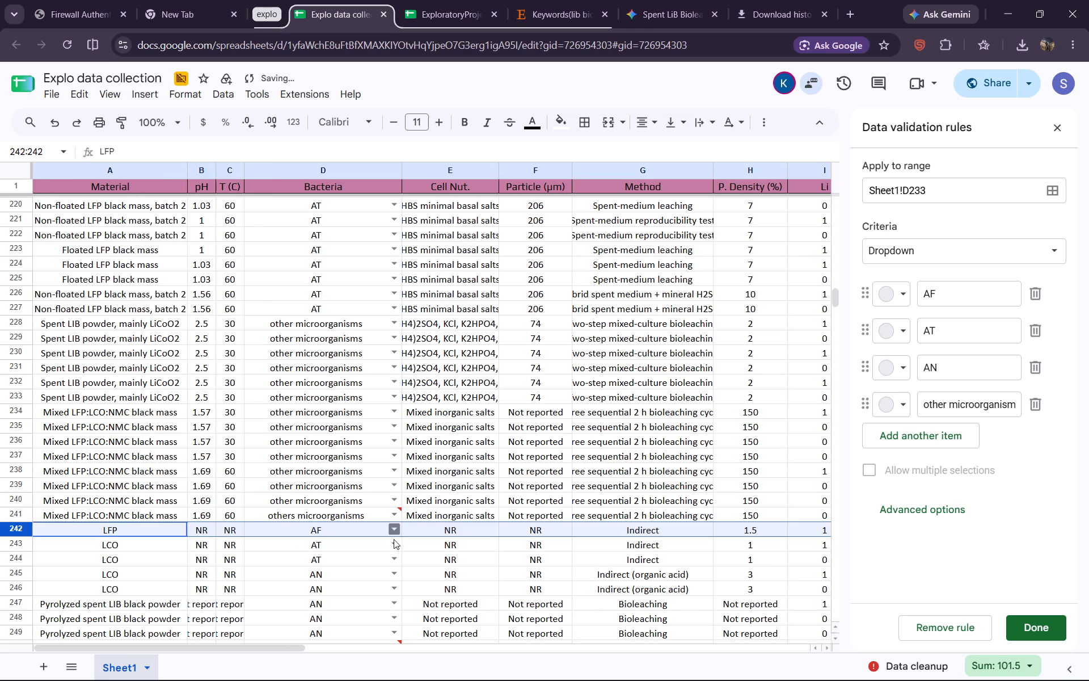
Set the Bacteria entries in D241 and in D250, the "Spent LiFePO4 (LFP) batteries" row, to the listed option "other microorganisms".
{"action": "left_click", "coordinate": [387, 516]}
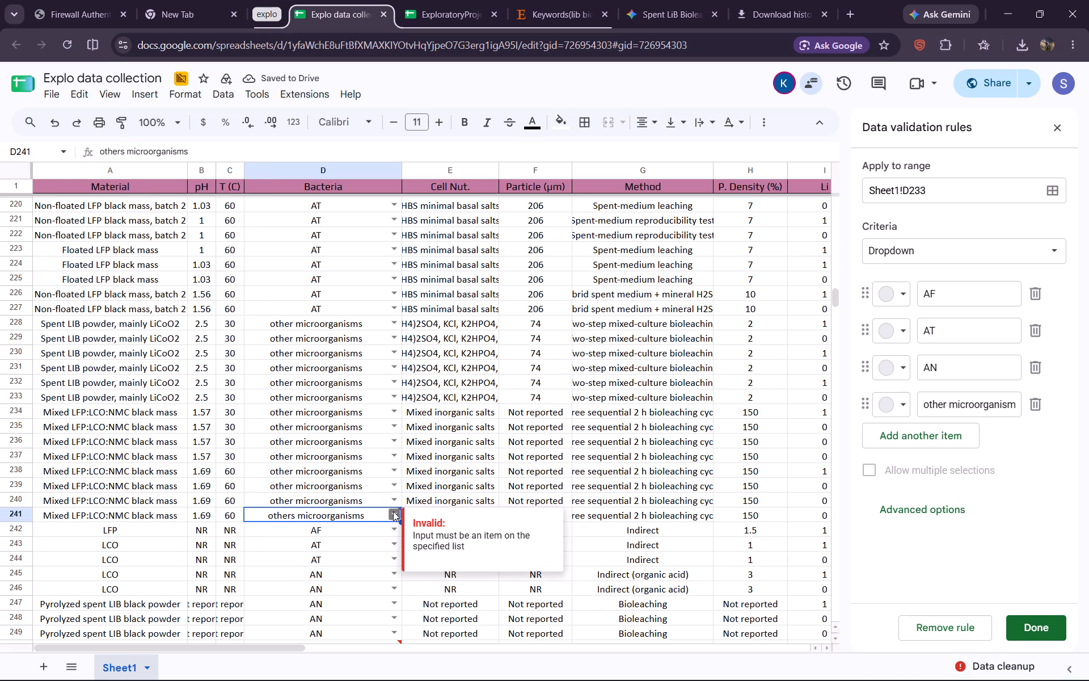
{"action": "left_click", "coordinate": [393, 511]}
{"action": "left_click", "coordinate": [379, 588]}
{"action": "scroll", "coordinate": [379, 588], "scroll_direction": "down", "scroll_amount": 1}
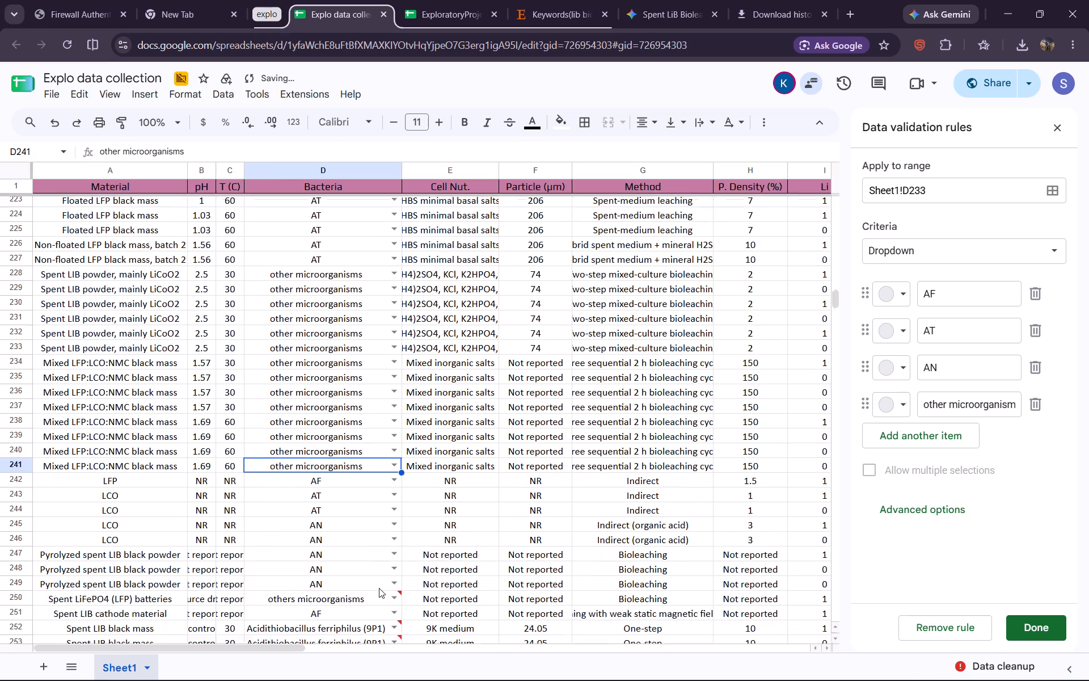
{"action": "scroll", "coordinate": [379, 588], "scroll_direction": "down", "scroll_amount": 3}
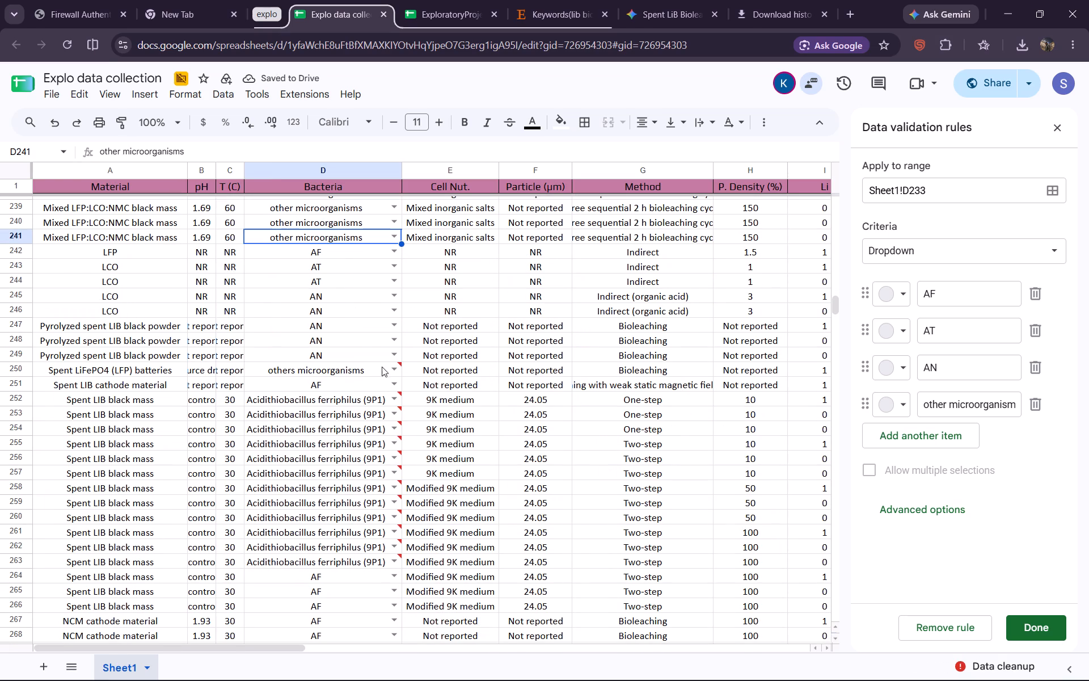
{"action": "left_click", "coordinate": [391, 367]}
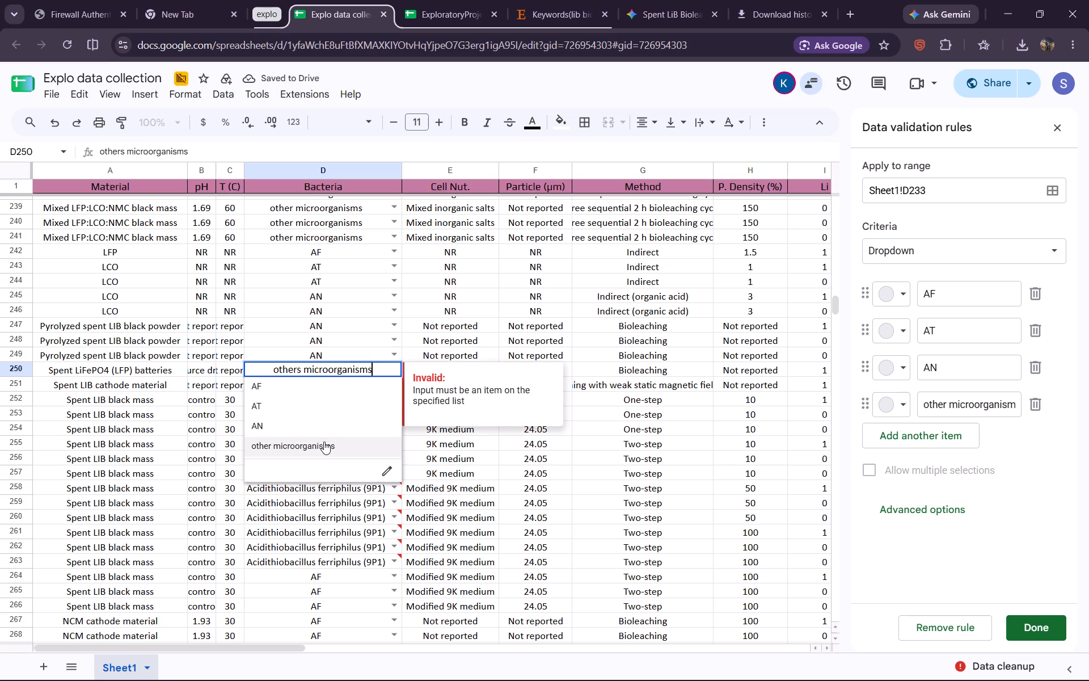
{"action": "left_click", "coordinate": [324, 442]}
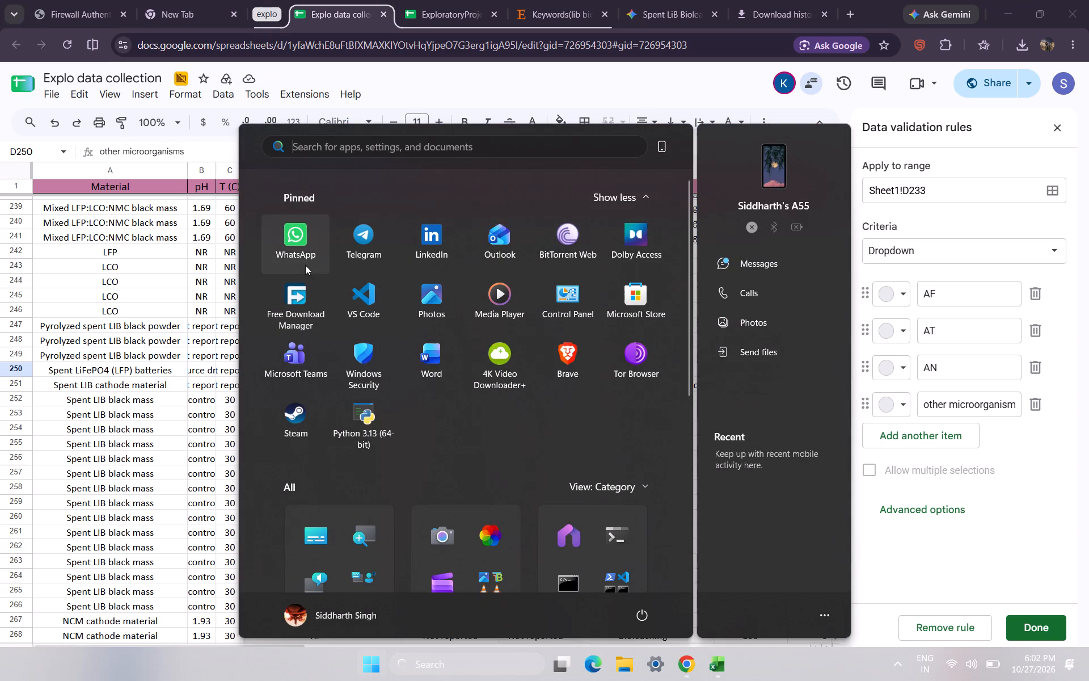
Switch to WhatsApp.
{"action": "left_click", "coordinate": [305, 265]}
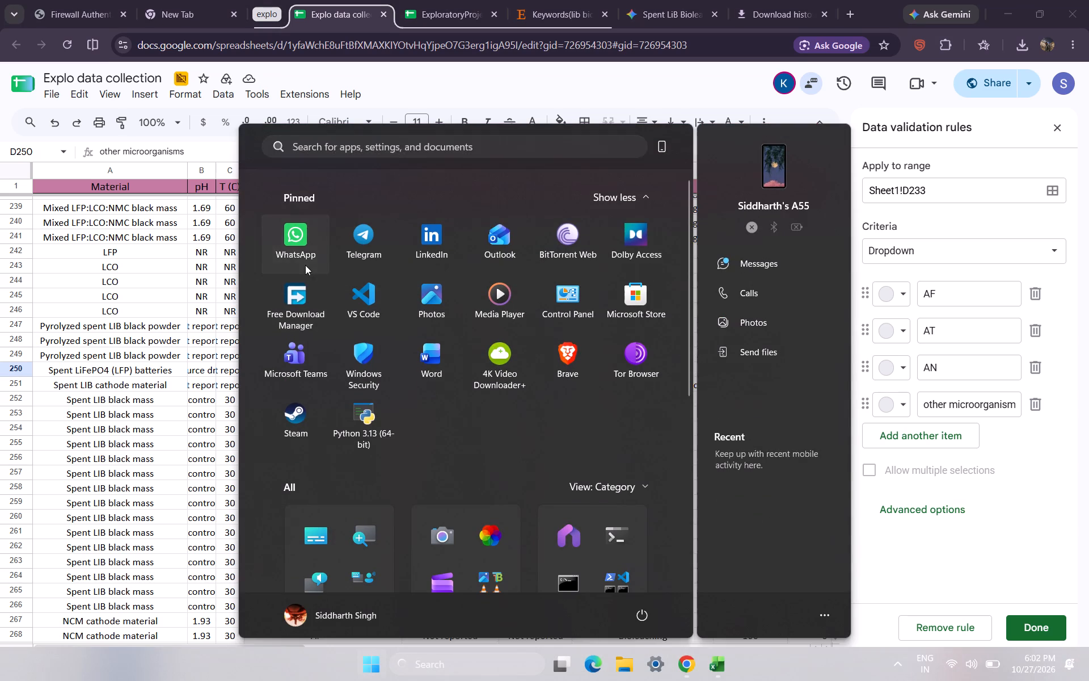
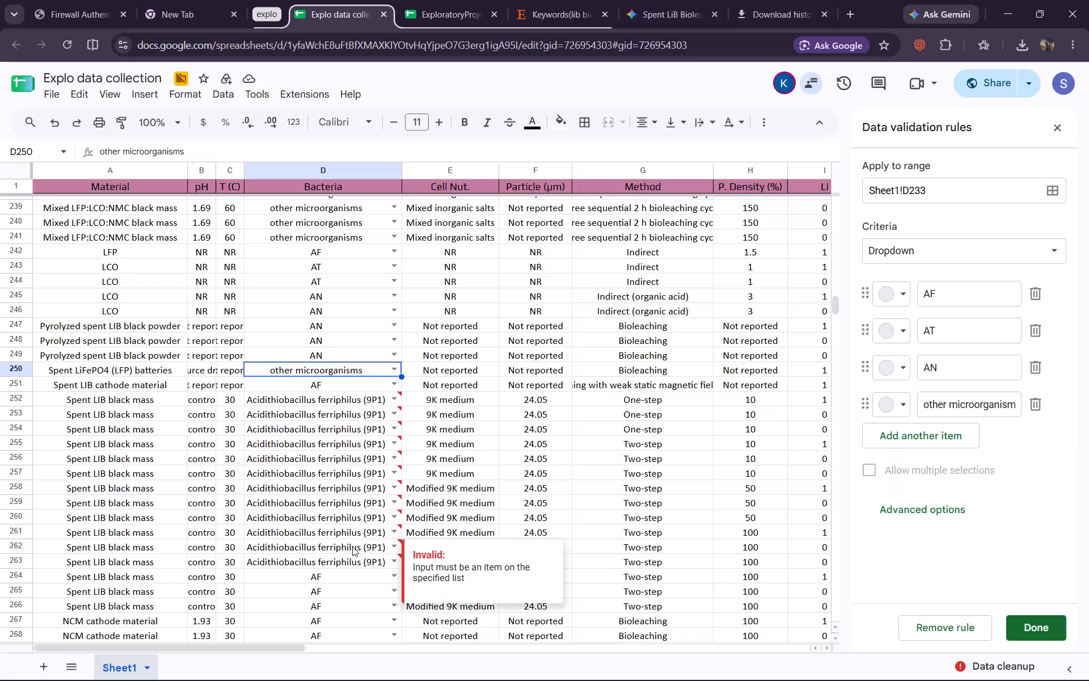
Set the Bacteria entries in D273 through D278, the "Mixed battery material" rows reading "others microorganisms", to the listed option "other microorganisms".
{"action": "scroll", "coordinate": [352, 547], "scroll_direction": "down", "scroll_amount": 1}
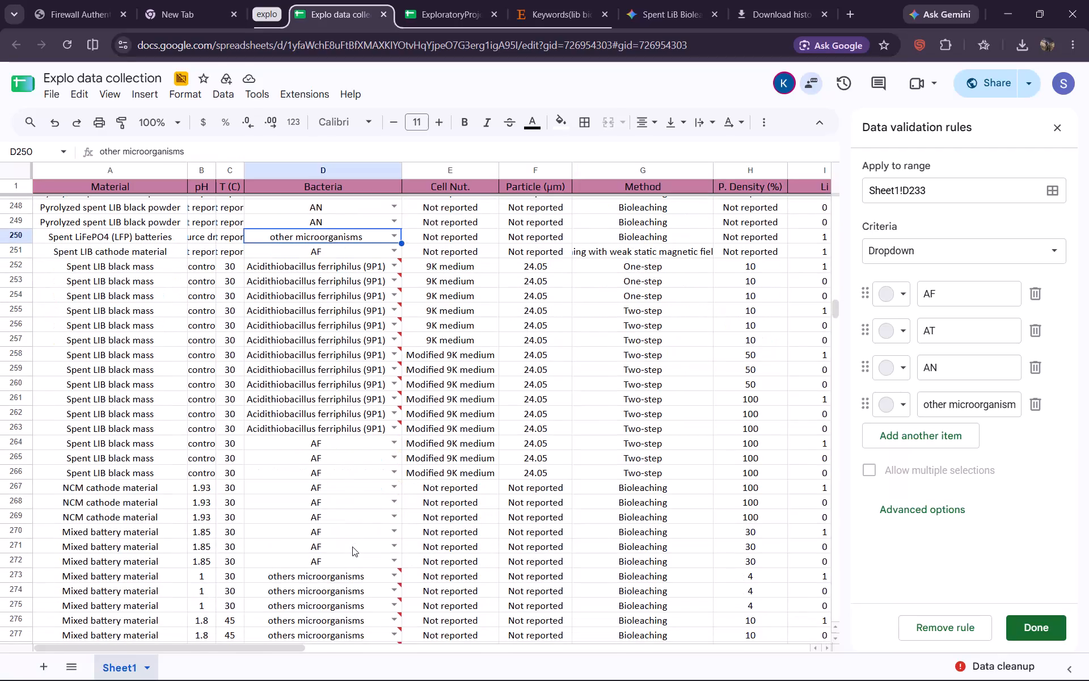
{"action": "scroll", "coordinate": [352, 547], "scroll_direction": "down", "scroll_amount": 1}
{"action": "left_click", "coordinate": [391, 501]}
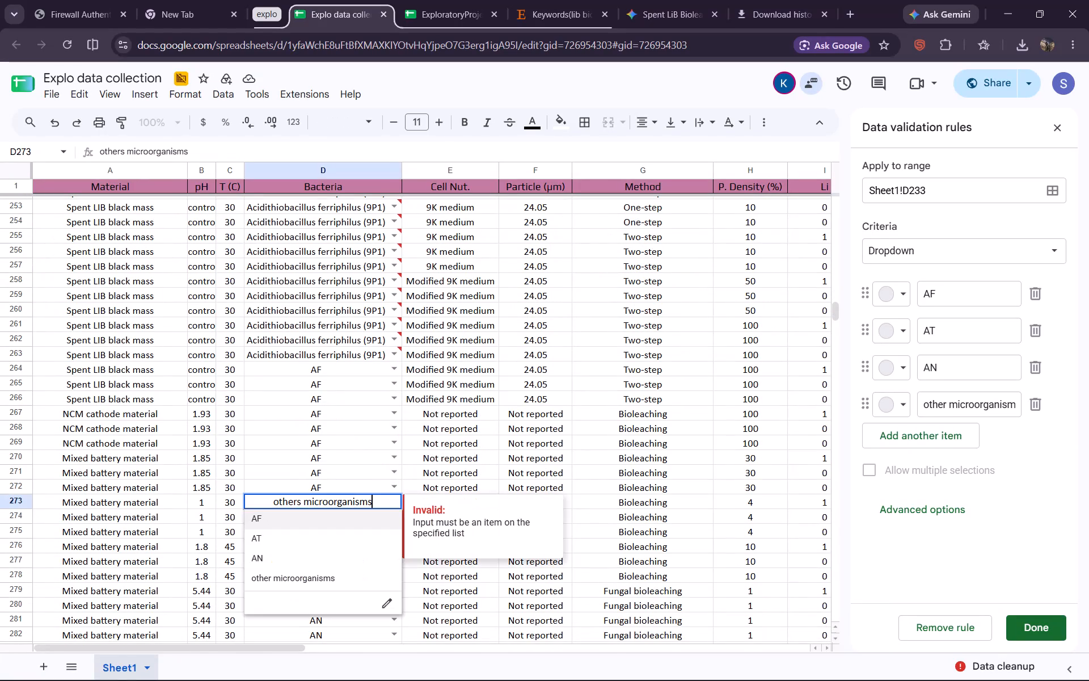
{"action": "left_click", "coordinate": [344, 570]}
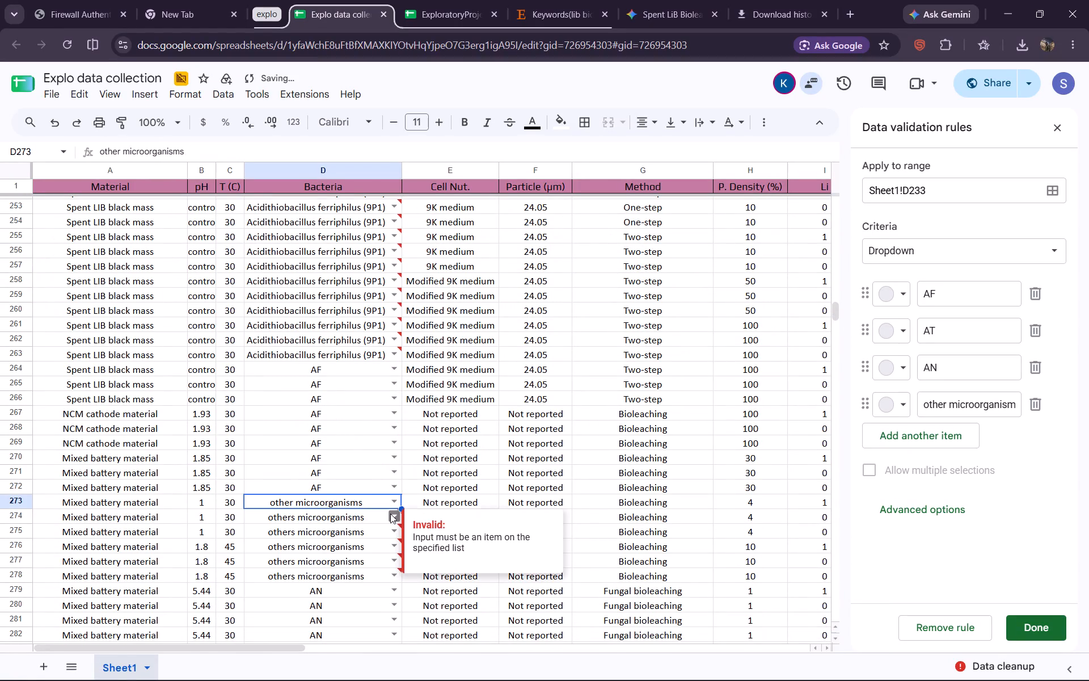
{"action": "left_click", "coordinate": [390, 514]}
{"action": "left_click", "coordinate": [348, 596]}
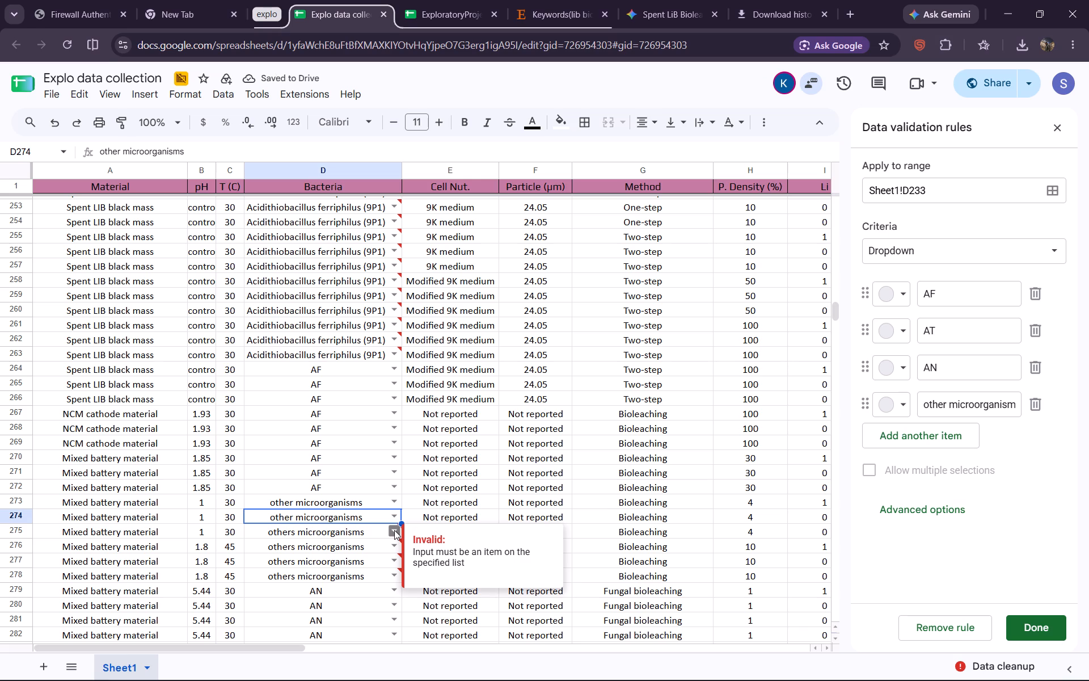
{"action": "left_click", "coordinate": [394, 530]}
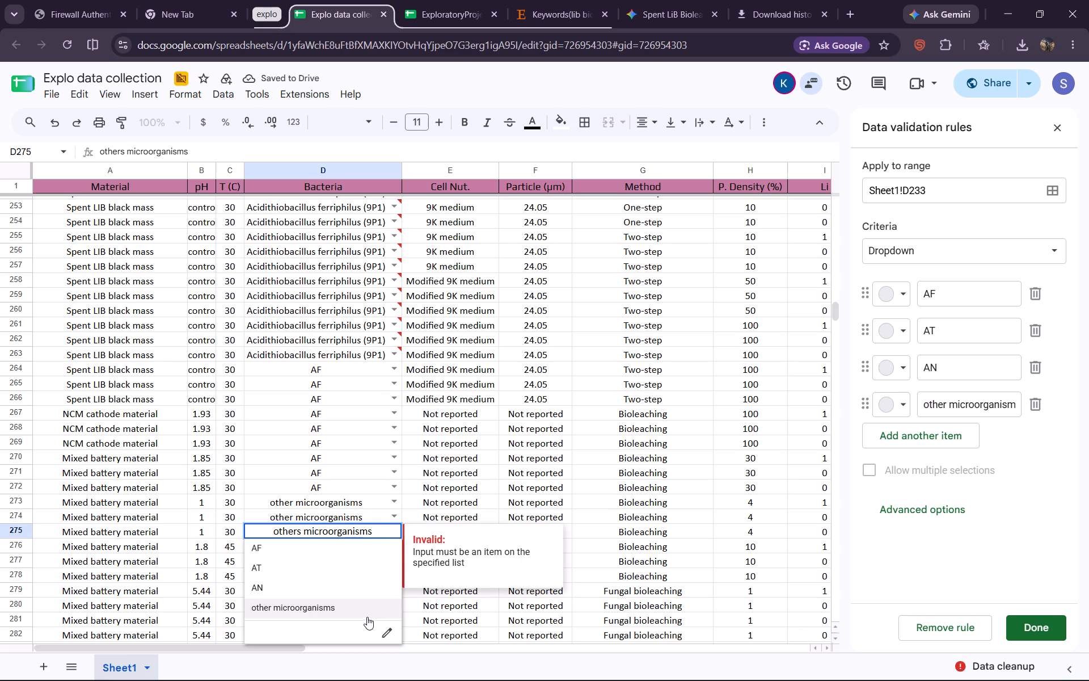
{"action": "left_click", "coordinate": [367, 617]}
{"action": "left_click", "coordinate": [395, 545]}
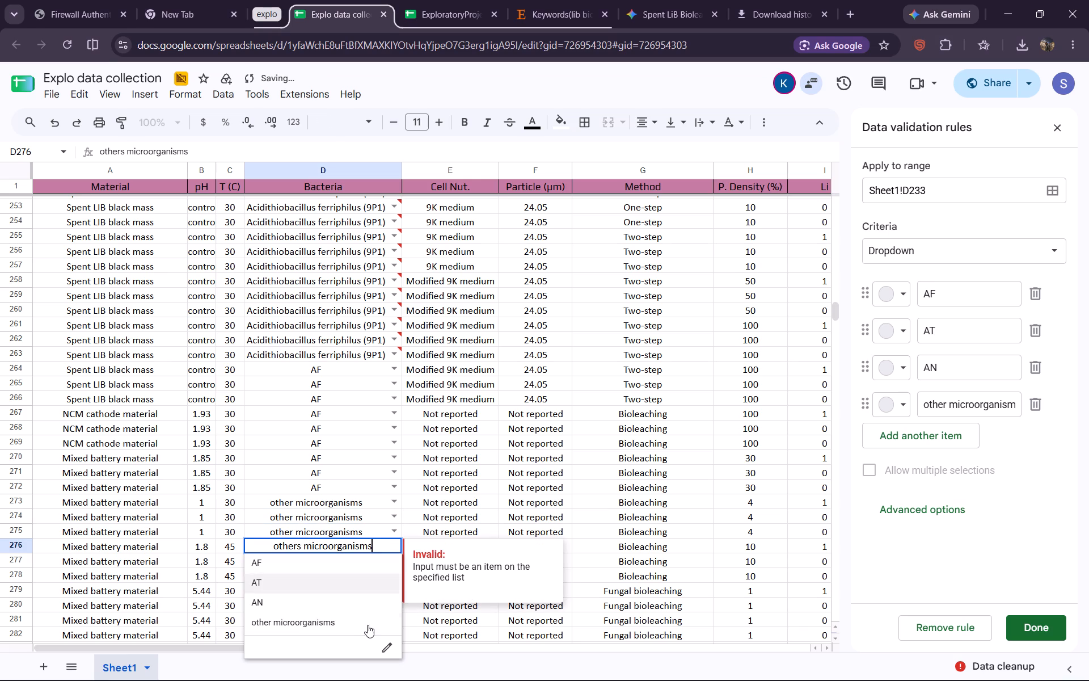
{"action": "left_click", "coordinate": [364, 625]}
{"action": "left_click", "coordinate": [389, 565]}
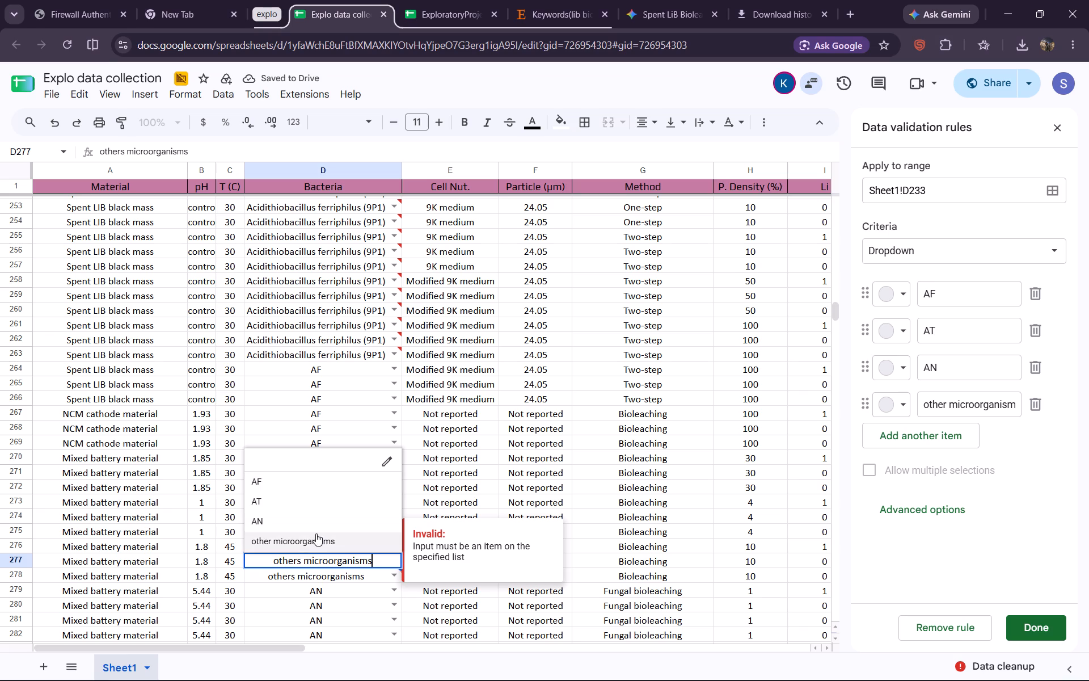
{"action": "left_click", "coordinate": [316, 533]}
{"action": "left_click", "coordinate": [393, 574]}
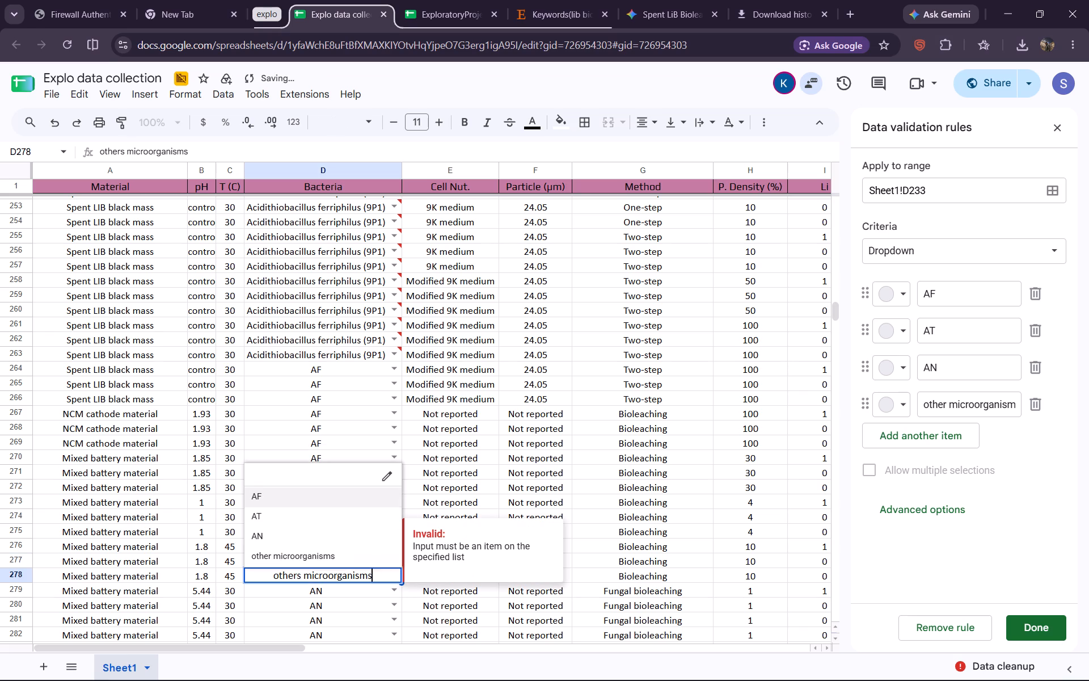
{"action": "left_click", "coordinate": [367, 557]}
Set the Bacteria entries in D288 through D294, the two-step rows reading "others microorganisms", to the listed option "other microorganisms".
{"action": "scroll", "coordinate": [367, 557], "scroll_direction": "down", "scroll_amount": 3}
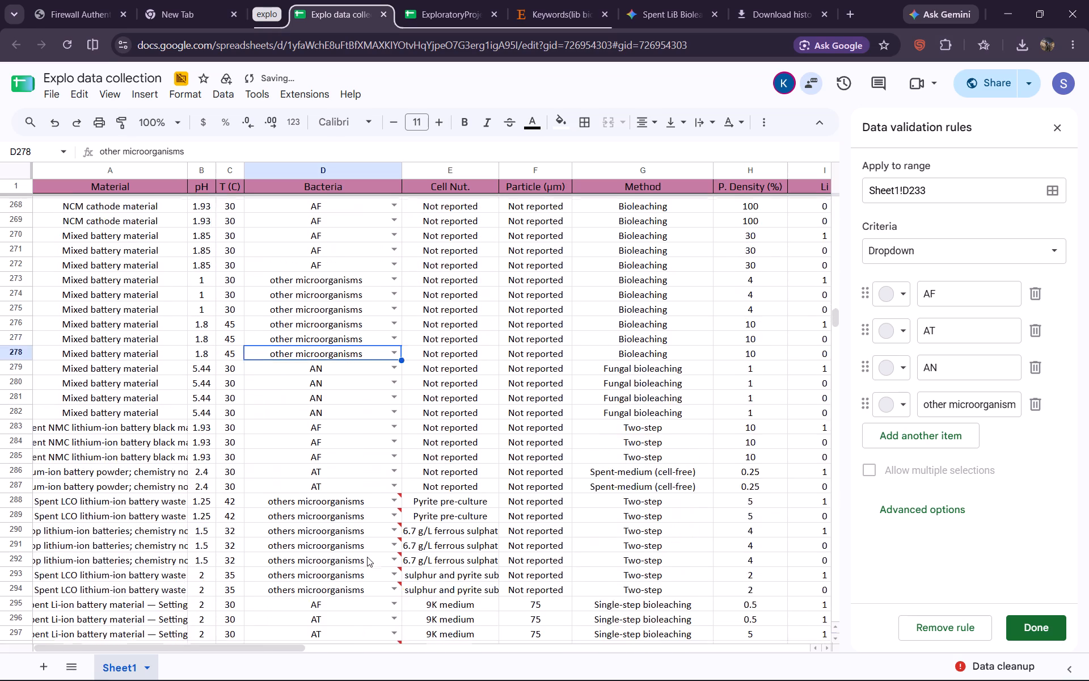
{"action": "scroll", "coordinate": [367, 557], "scroll_direction": "down", "scroll_amount": 4}
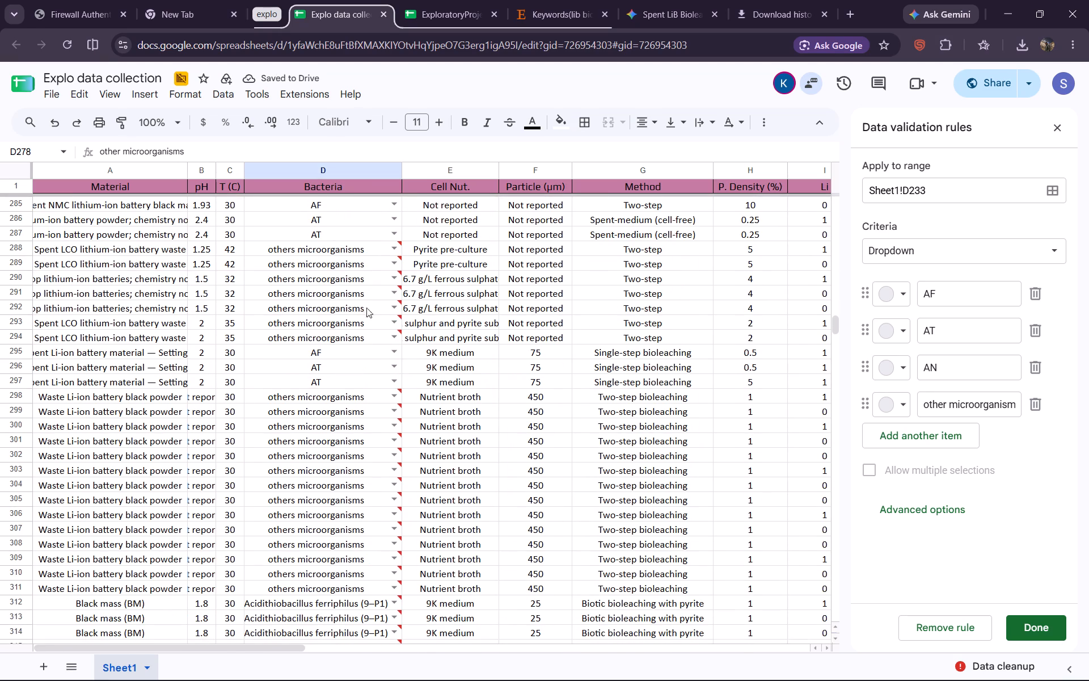
{"action": "left_click", "coordinate": [392, 251]}
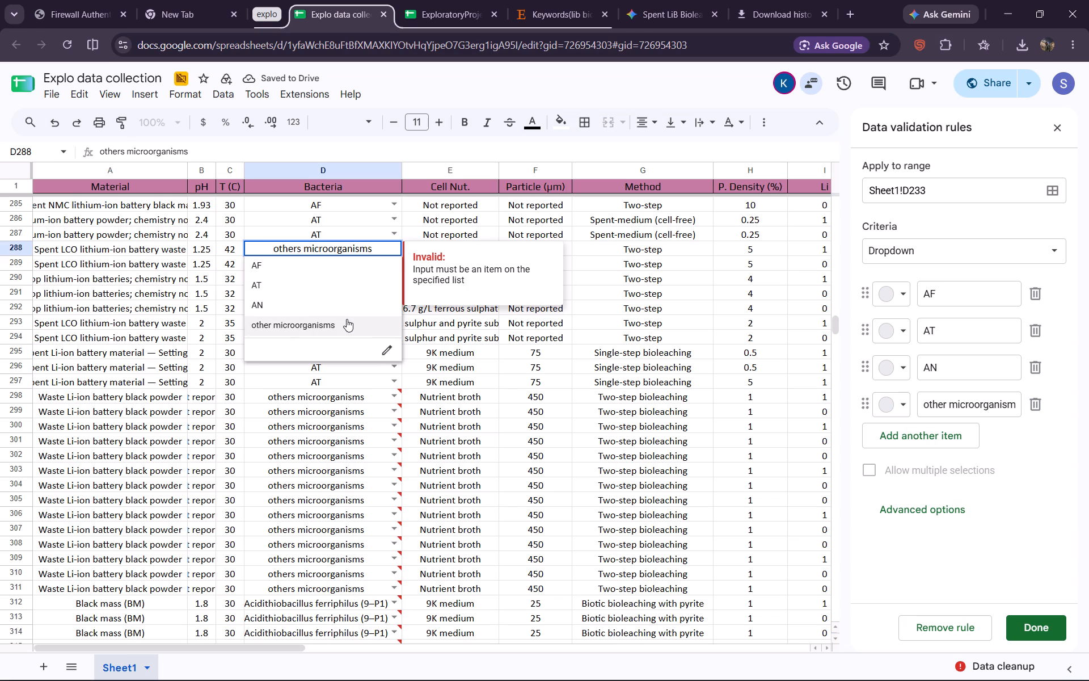
{"action": "left_click", "coordinate": [347, 319]}
{"action": "left_click", "coordinate": [395, 267]}
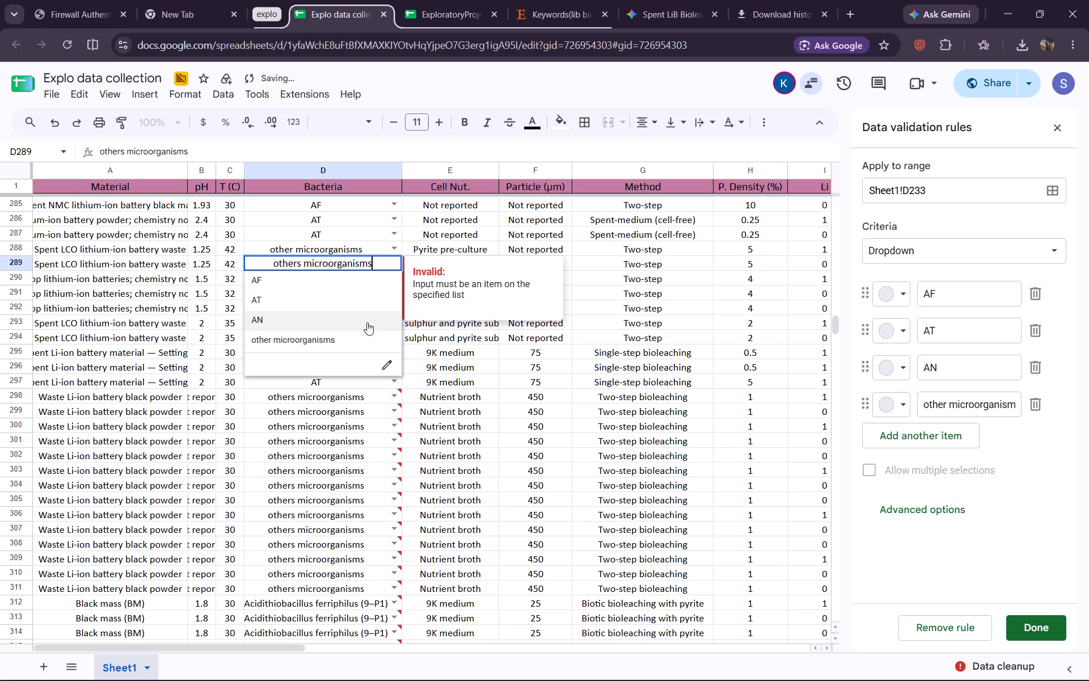
{"action": "left_click", "coordinate": [365, 336]}
{"action": "left_click", "coordinate": [392, 283]}
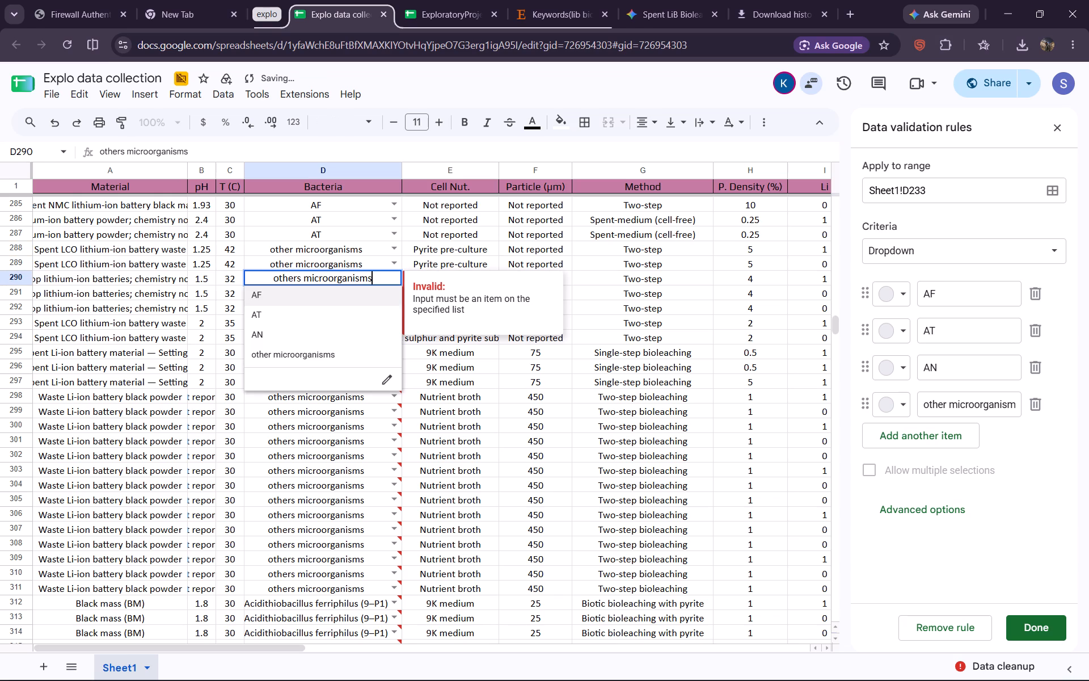
{"action": "left_click", "coordinate": [354, 352]}
{"action": "left_click", "coordinate": [392, 297]}
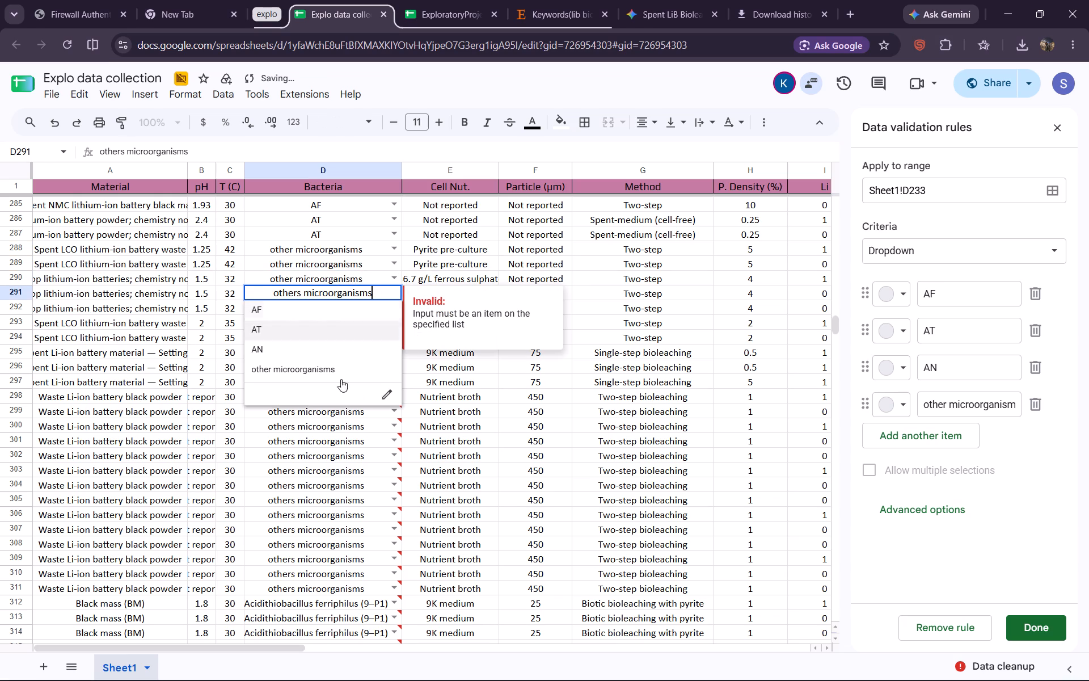
{"action": "left_click", "coordinate": [327, 375]}
{"action": "left_click", "coordinate": [391, 310]}
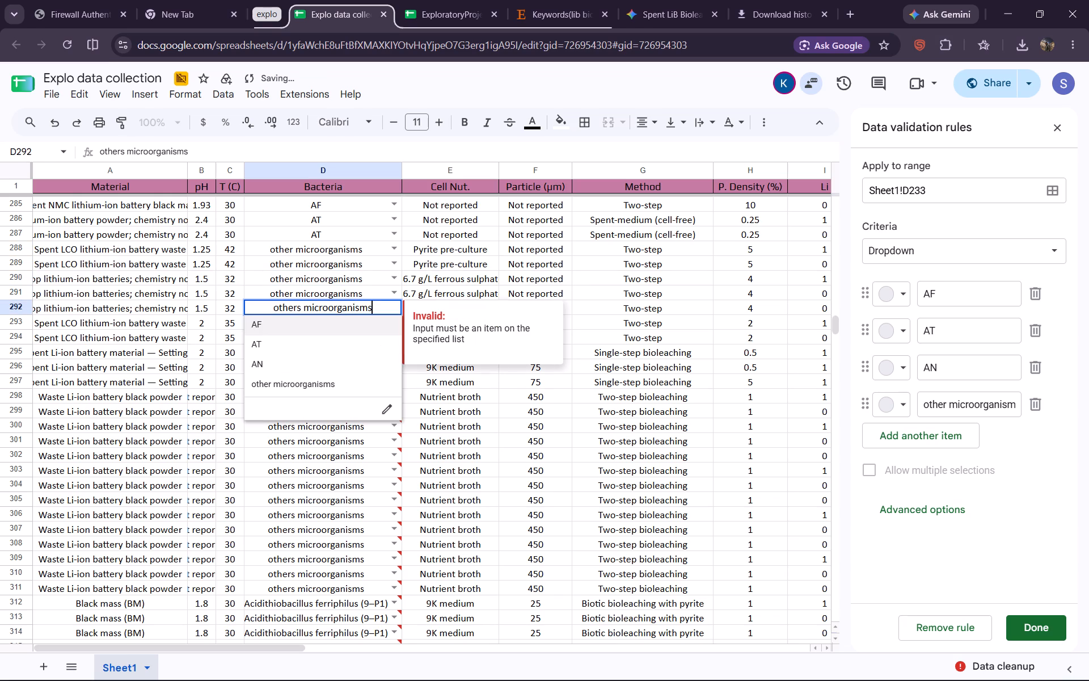
{"action": "left_click", "coordinate": [345, 388]}
{"action": "left_click", "coordinate": [399, 320]}
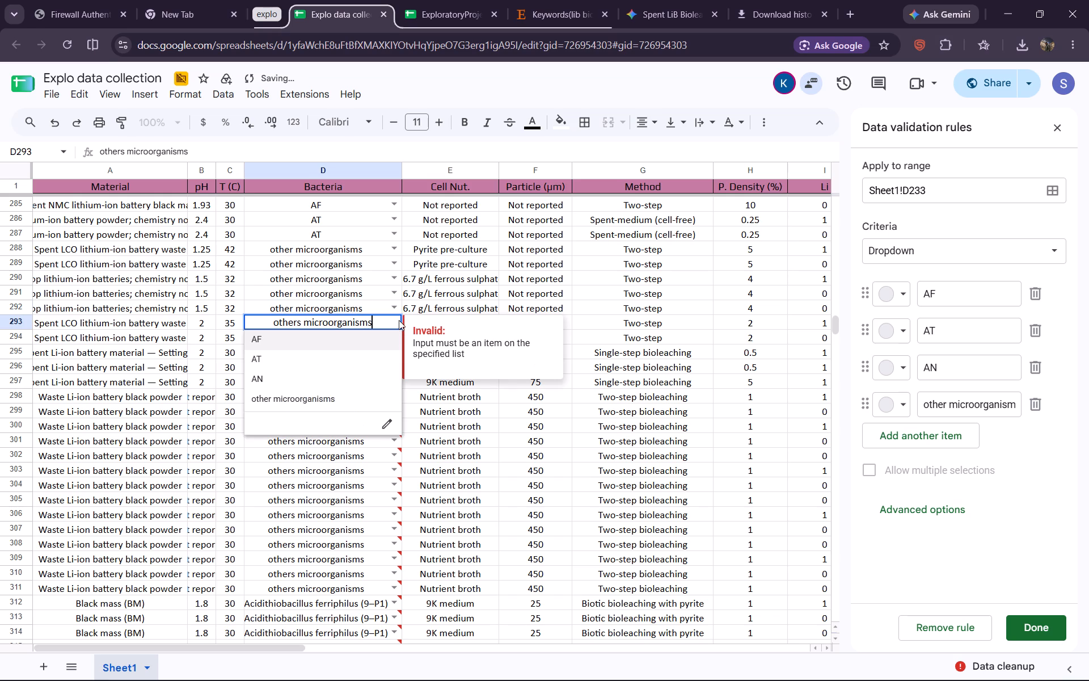
{"action": "left_click", "coordinate": [362, 390]}
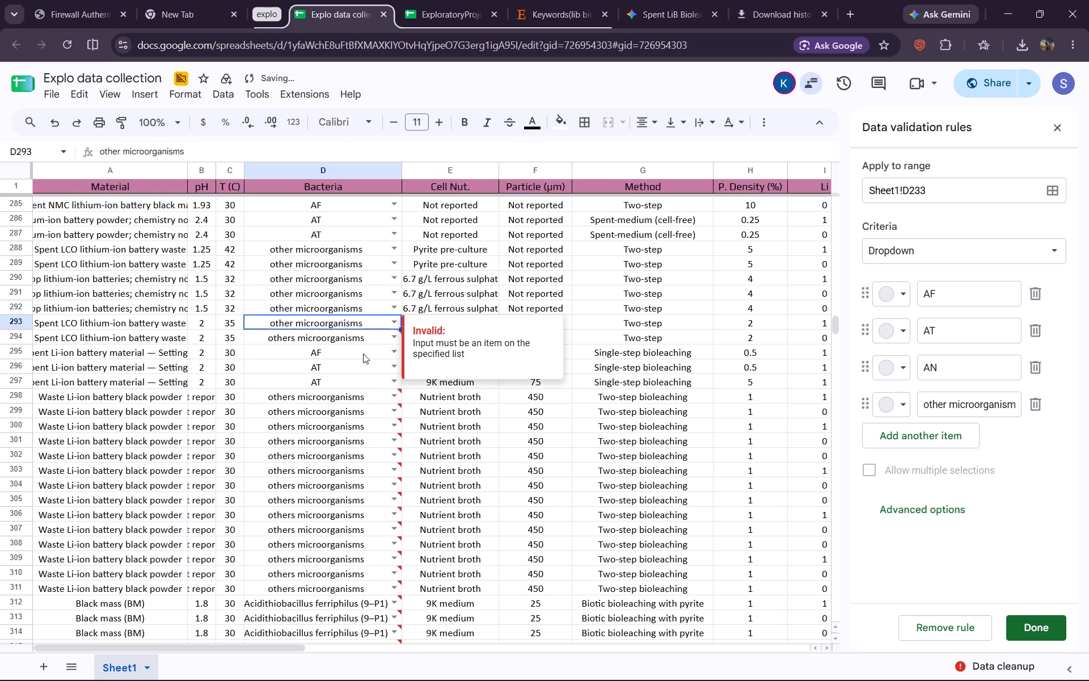
{"action": "left_click", "coordinate": [390, 339]}
{"action": "left_click", "coordinate": [358, 411]}
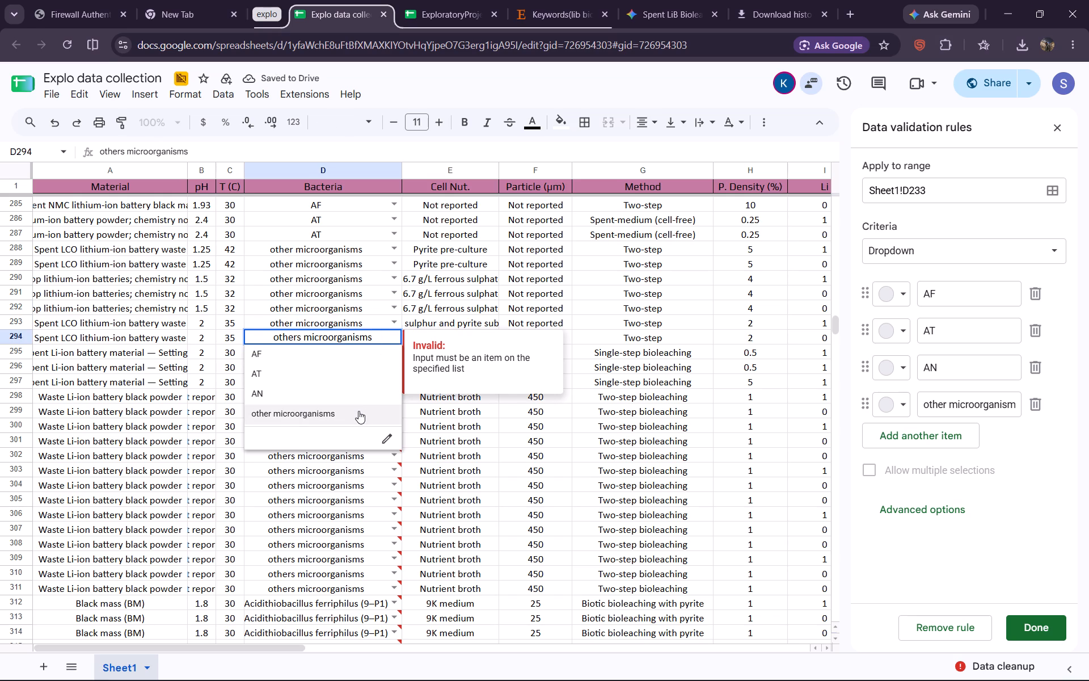
Set the Bacteria entries in D298 through D302, the first "Waste Li-ion battery black powder" rows, to the listed option "other microorganisms".
{"action": "left_click", "coordinate": [396, 398]}
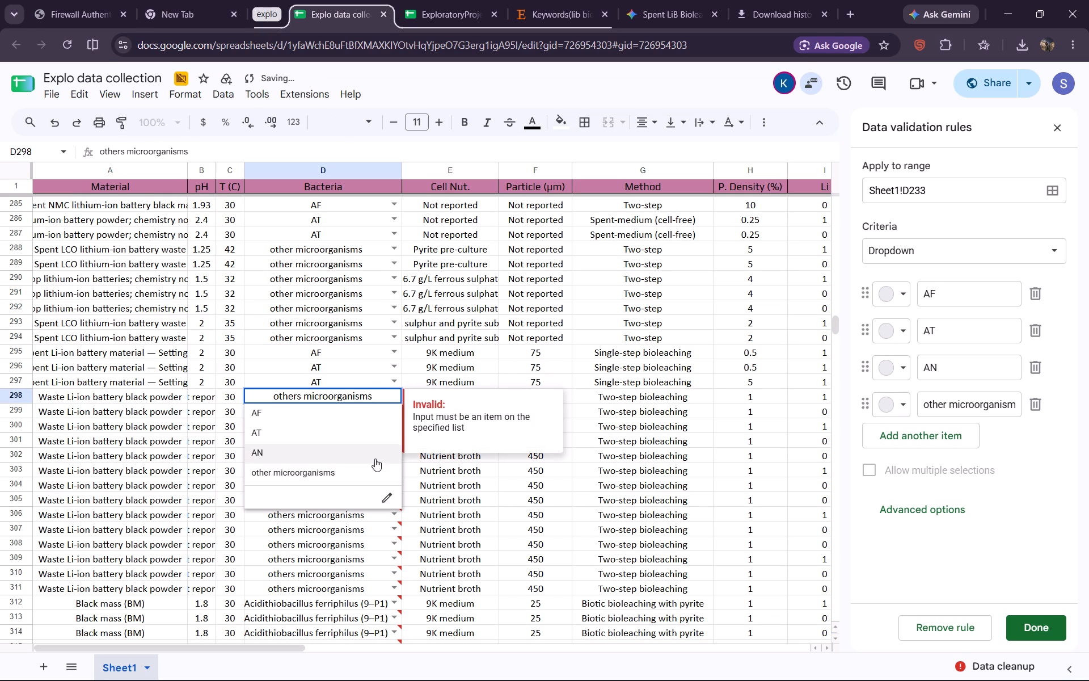
{"action": "left_click", "coordinate": [377, 471]}
{"action": "left_click", "coordinate": [394, 411]}
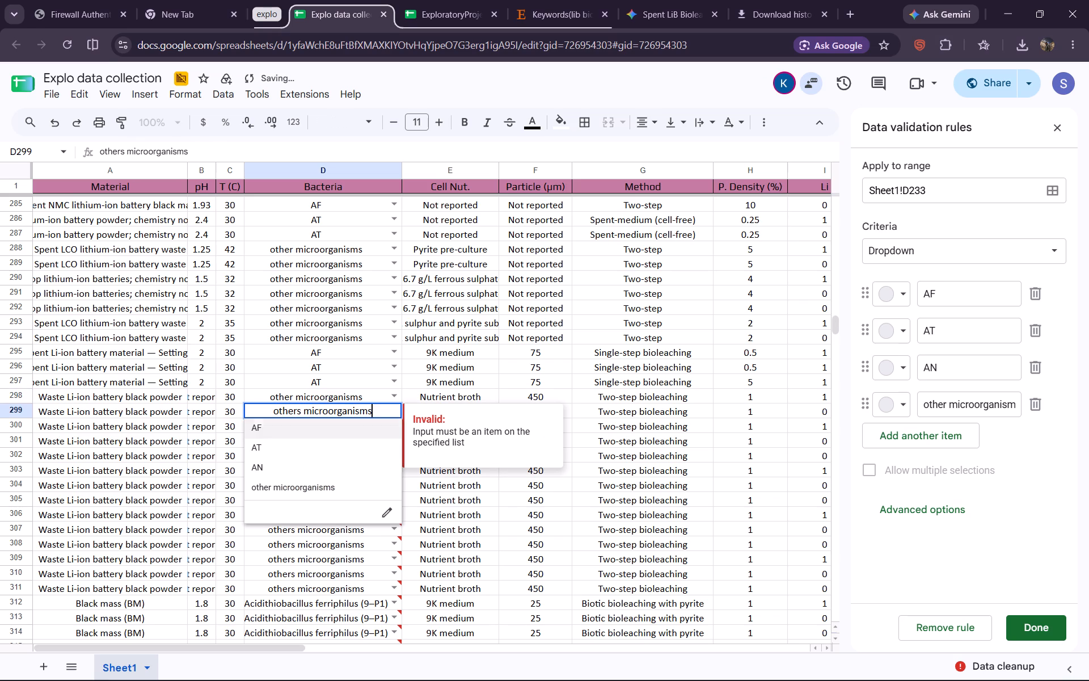
{"action": "left_click", "coordinate": [343, 491]}
{"action": "left_click", "coordinate": [391, 440]}
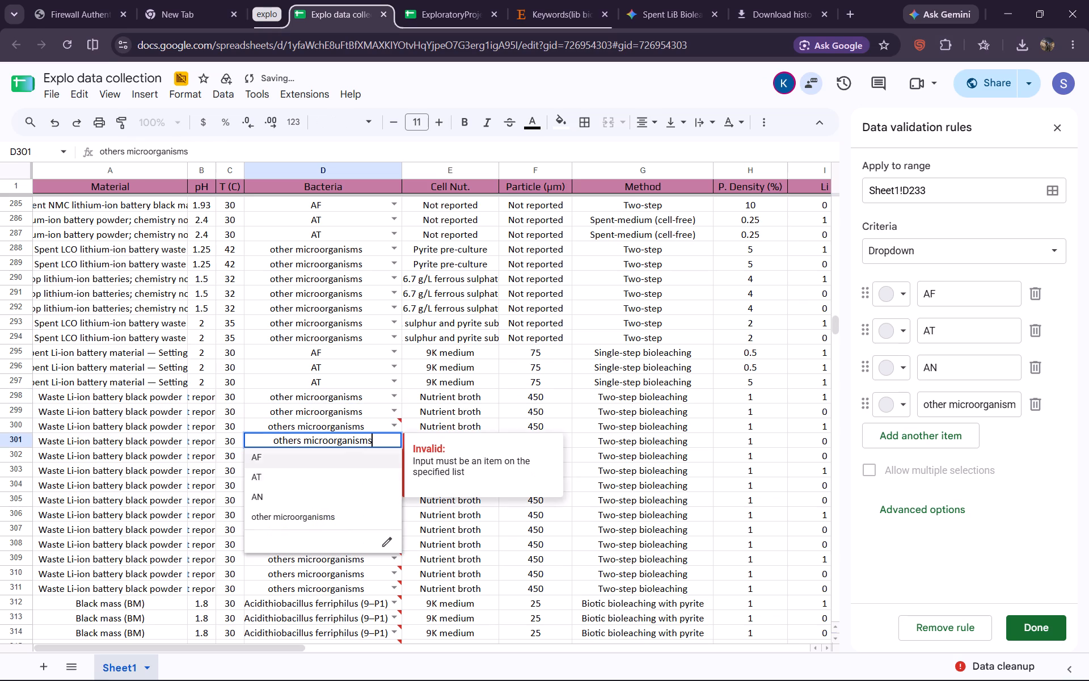
{"action": "left_click", "coordinate": [331, 517]}
{"action": "left_click", "coordinate": [395, 428]}
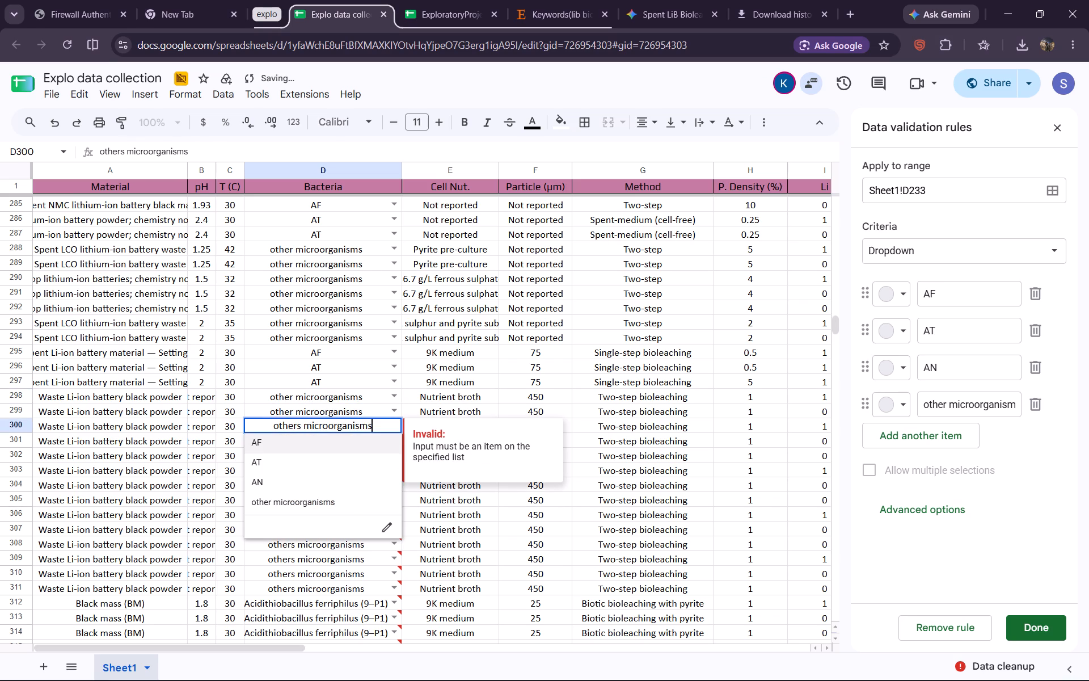
{"action": "left_click", "coordinate": [340, 497]}
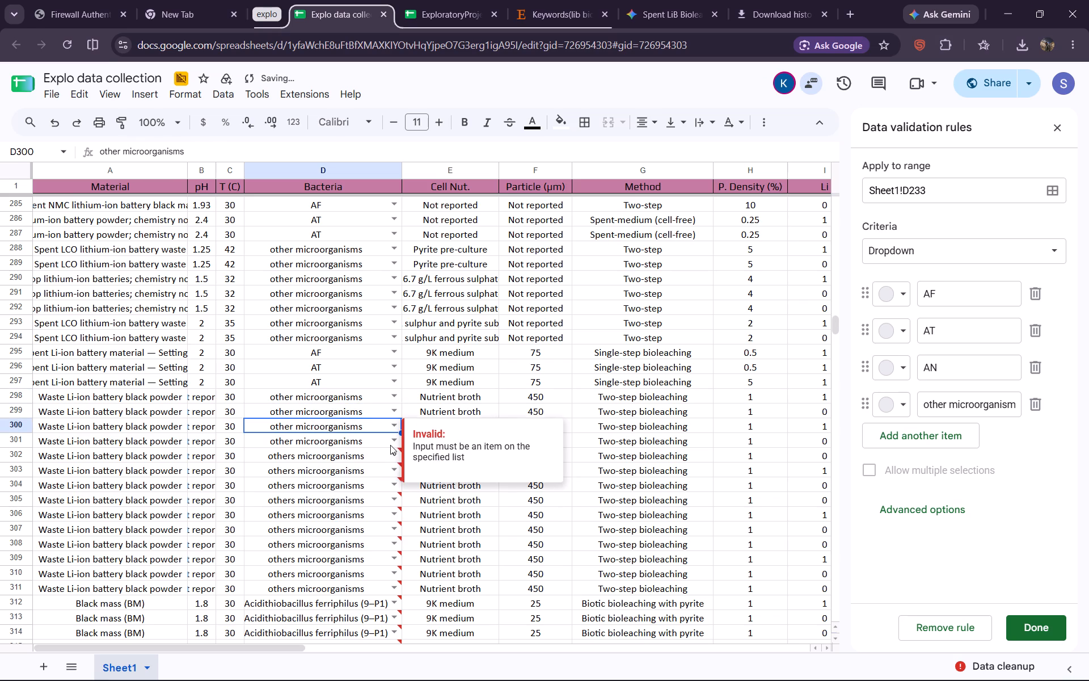
{"action": "left_click", "coordinate": [390, 445]}
{"action": "left_click", "coordinate": [344, 517]}
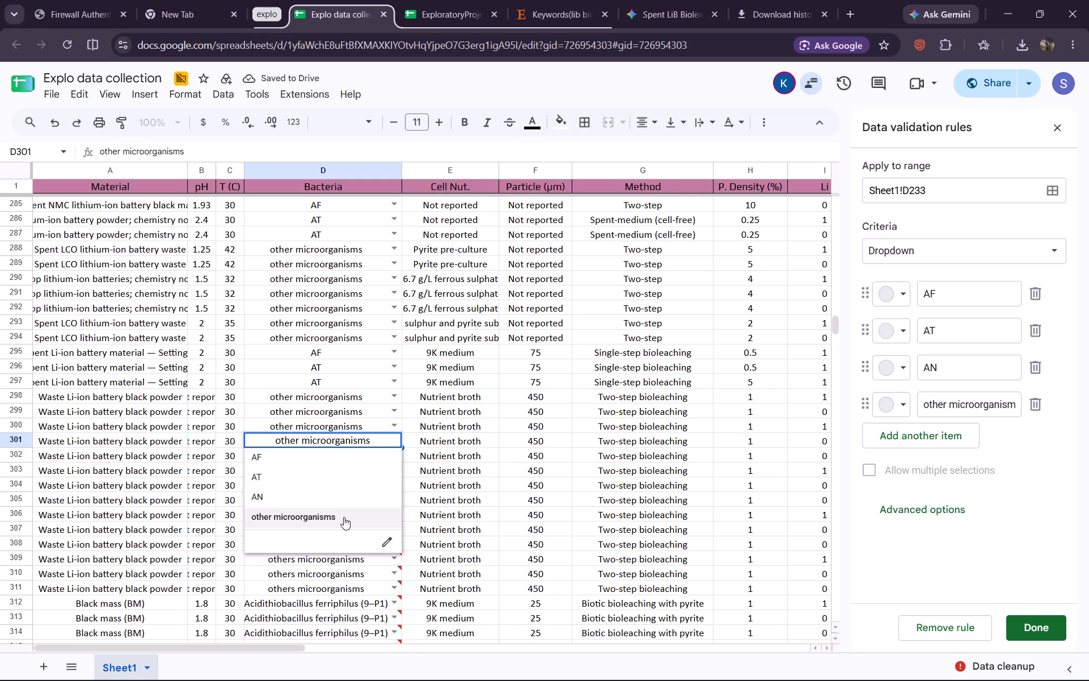
{"action": "left_click", "coordinate": [391, 455]}
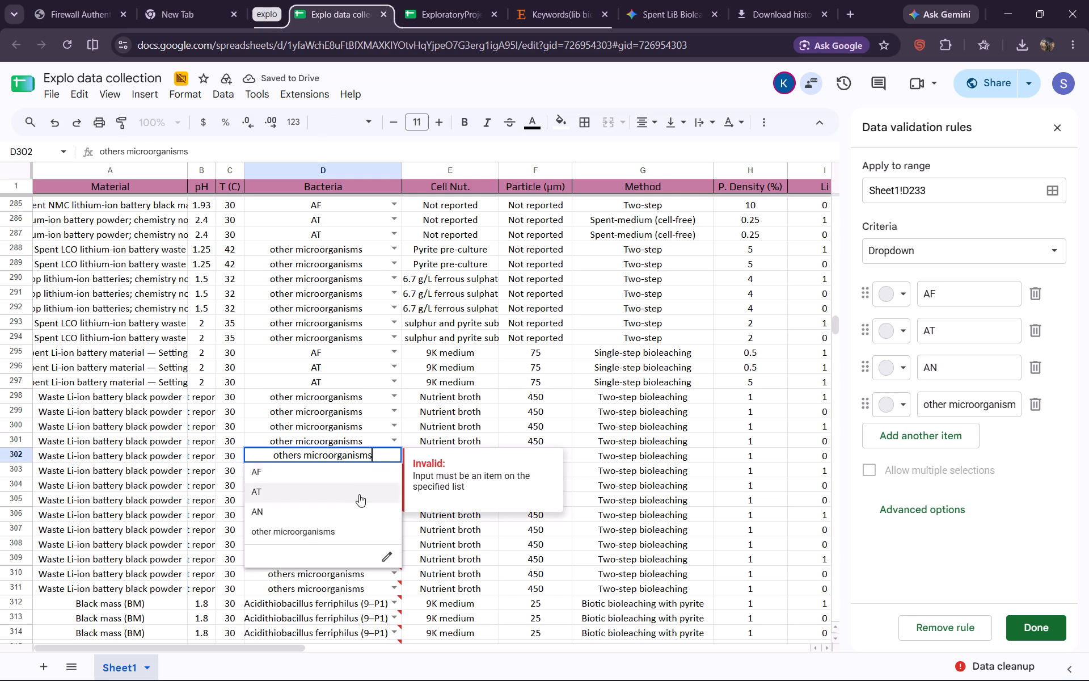
{"action": "left_click", "coordinate": [343, 529]}
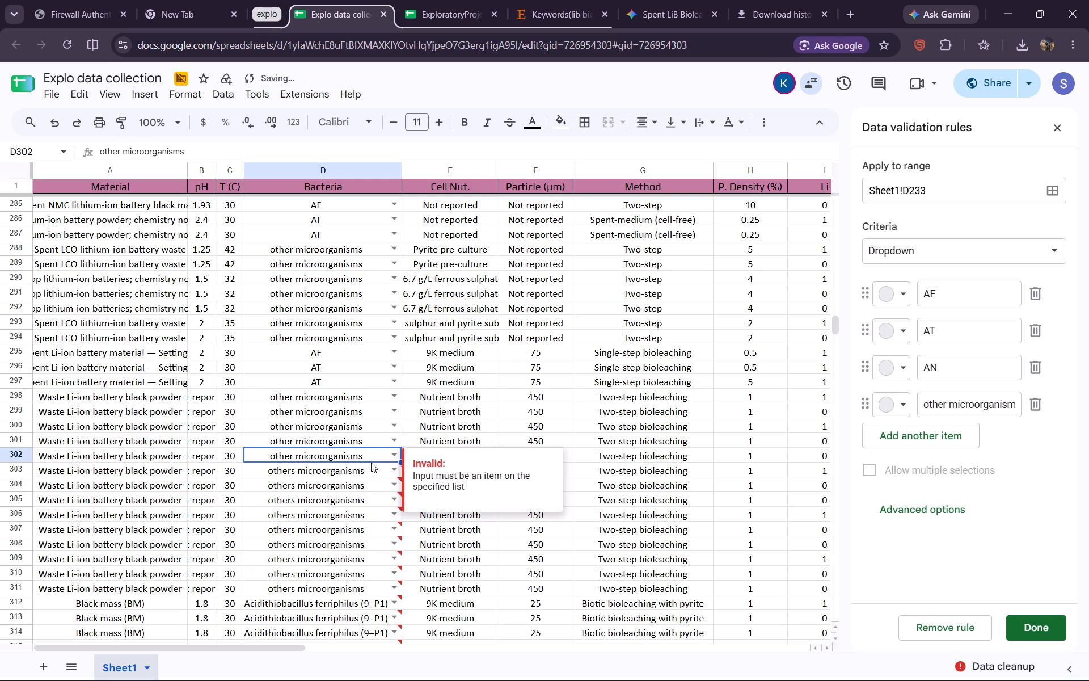
{"action": "left_click", "coordinate": [392, 454]}
{"action": "left_click", "coordinate": [392, 454]}
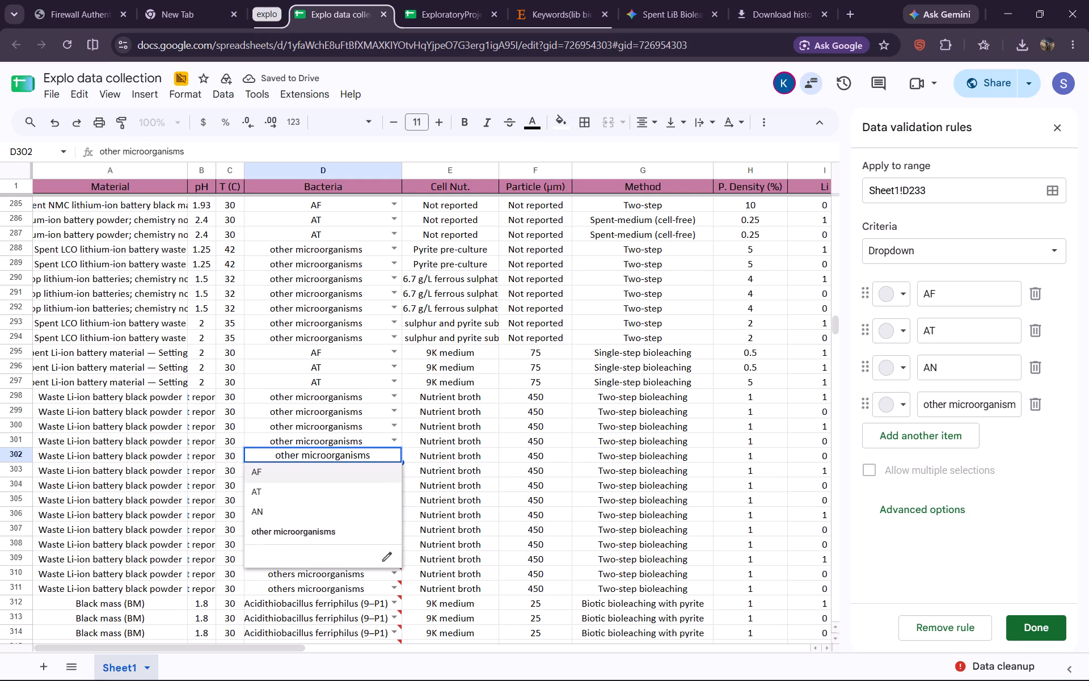
{"action": "left_click", "coordinate": [323, 585]}
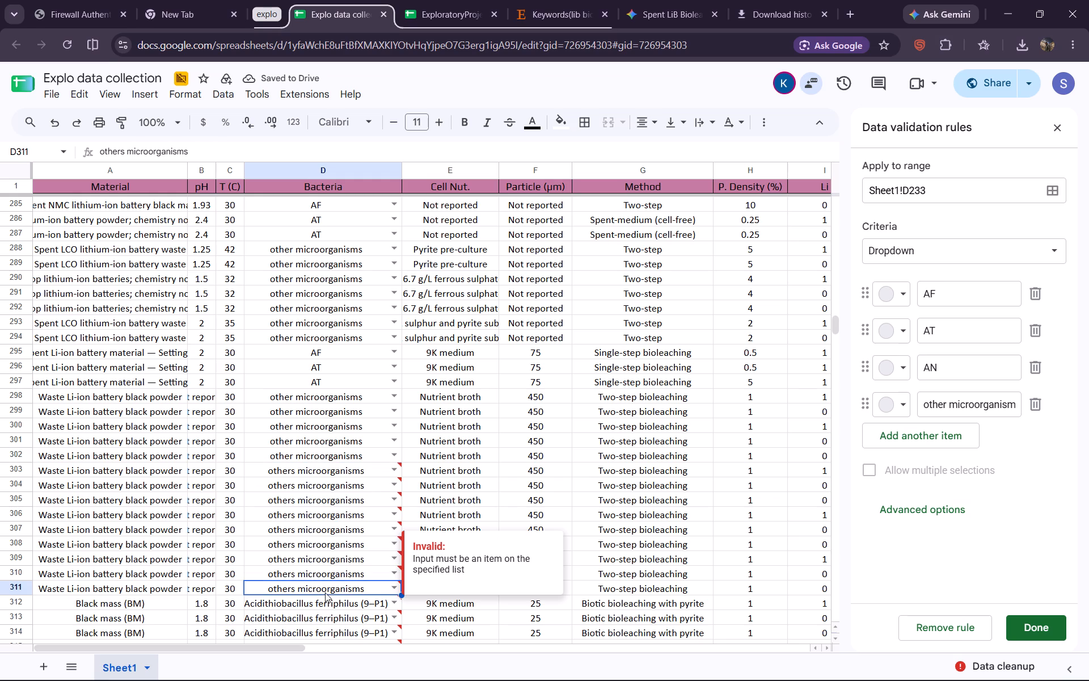
Set the Bacteria entries in D303 through D307, "Waste Li-ion battery black powder" rows reading "others microorganisms", to the listed option "other microorganisms".
{"action": "left_click", "coordinate": [391, 469]}
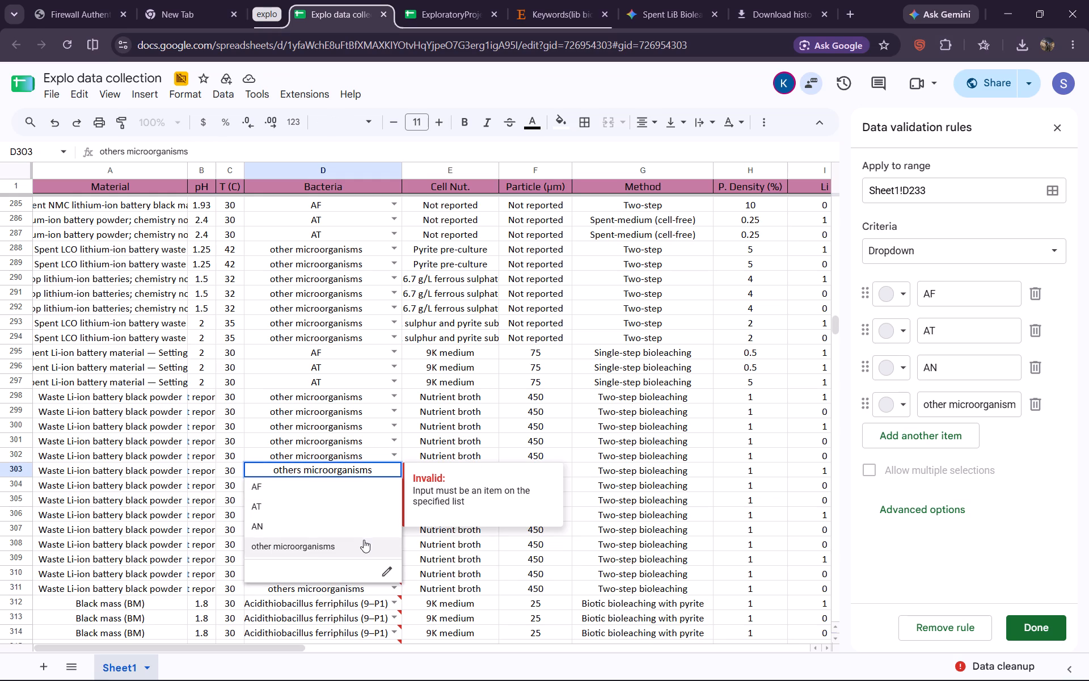
{"action": "left_click", "coordinate": [362, 543]}
{"action": "left_click", "coordinate": [392, 483]}
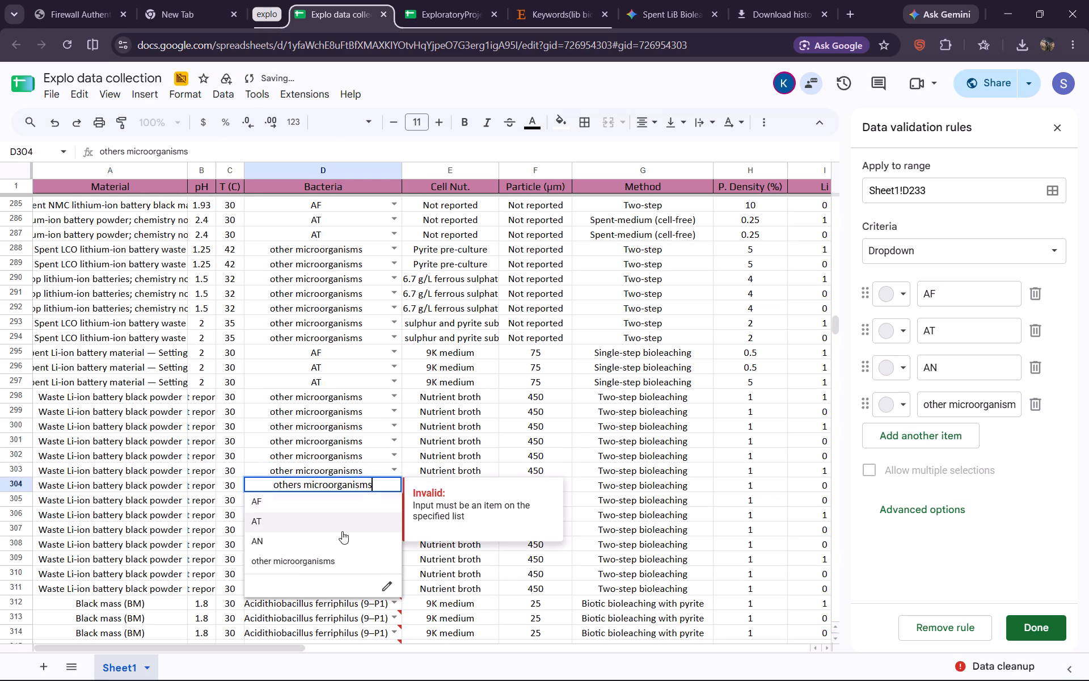
{"action": "left_click", "coordinate": [339, 557]}
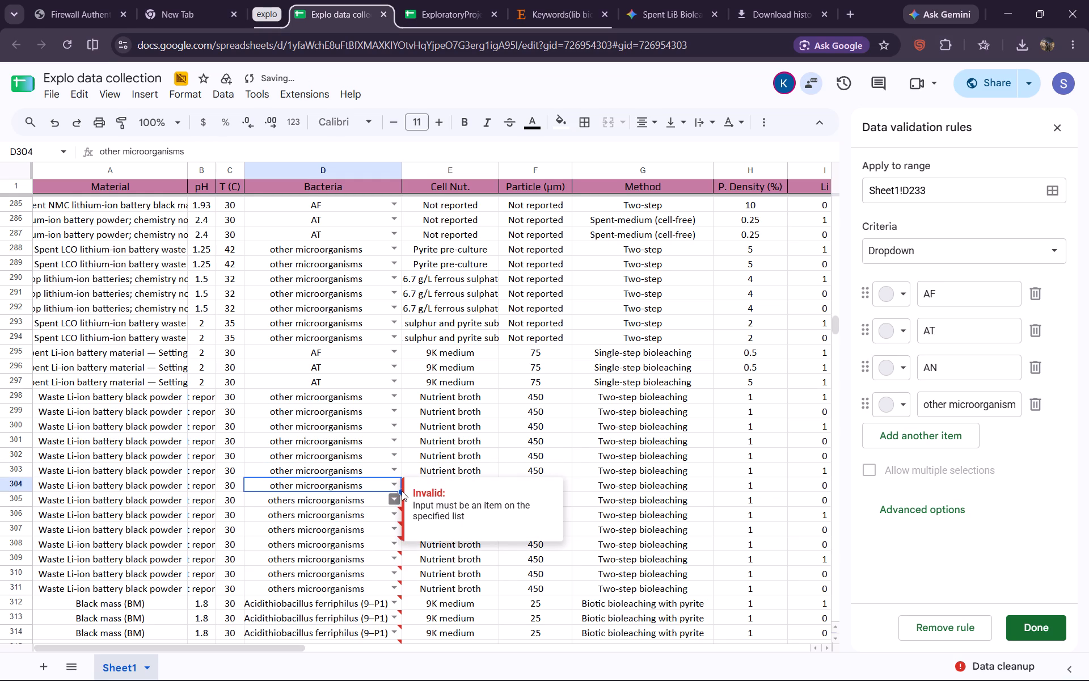
{"action": "left_click", "coordinate": [399, 498]}
{"action": "left_click", "coordinate": [338, 571]}
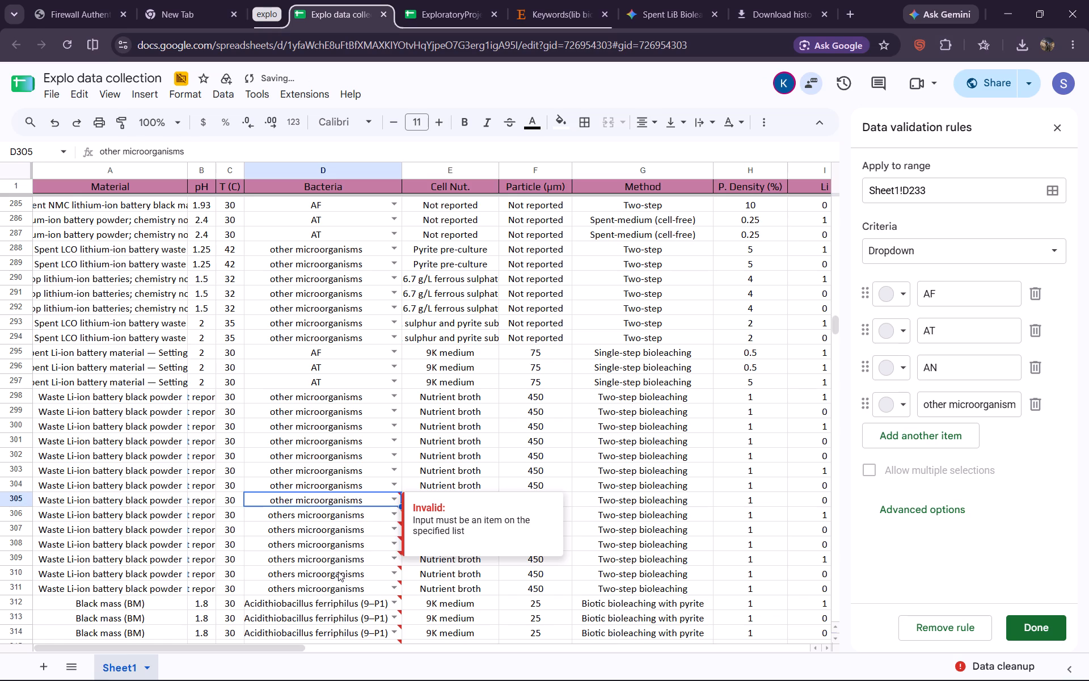
{"action": "left_click", "coordinate": [390, 510]}
{"action": "left_click", "coordinate": [340, 589]}
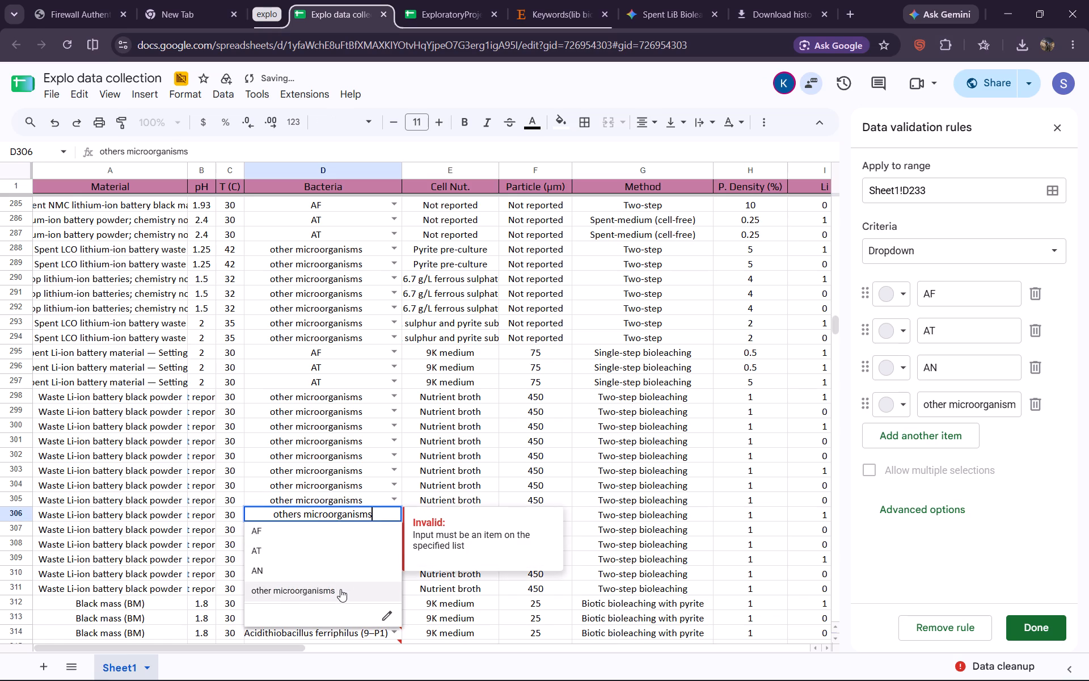
{"action": "left_click", "coordinate": [392, 528]}
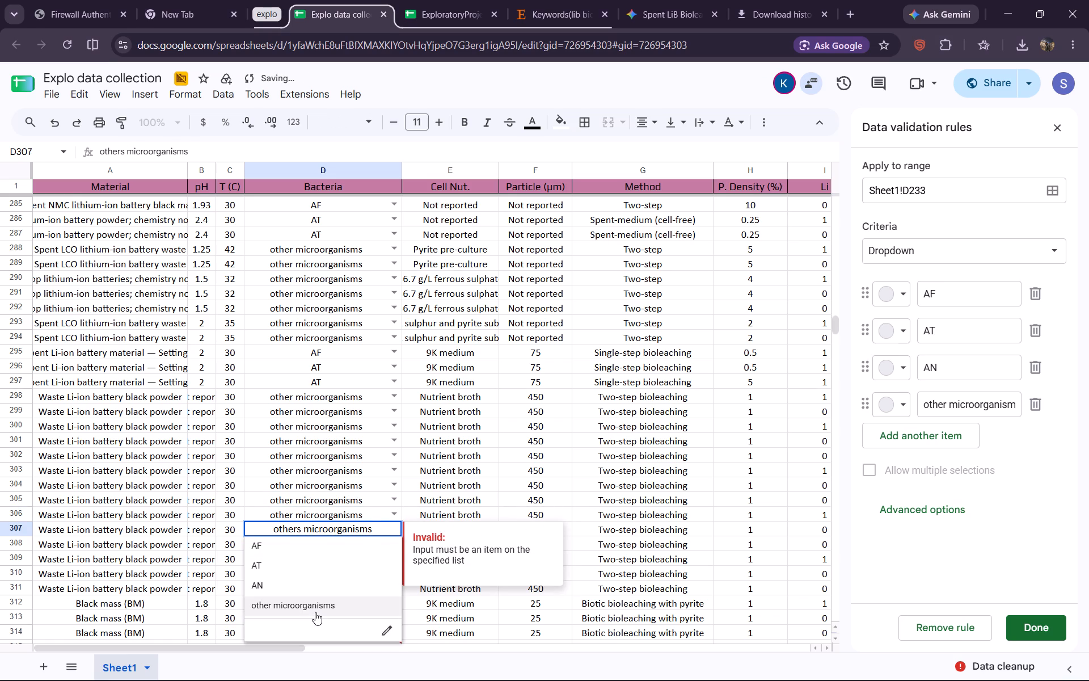
{"action": "left_click", "coordinate": [315, 608]}
Set the Bacteria entries in D308 through D311, the last "Waste Li-ion battery black powder" rows, to the listed option "other microorganisms".
{"action": "left_click", "coordinate": [393, 543]}
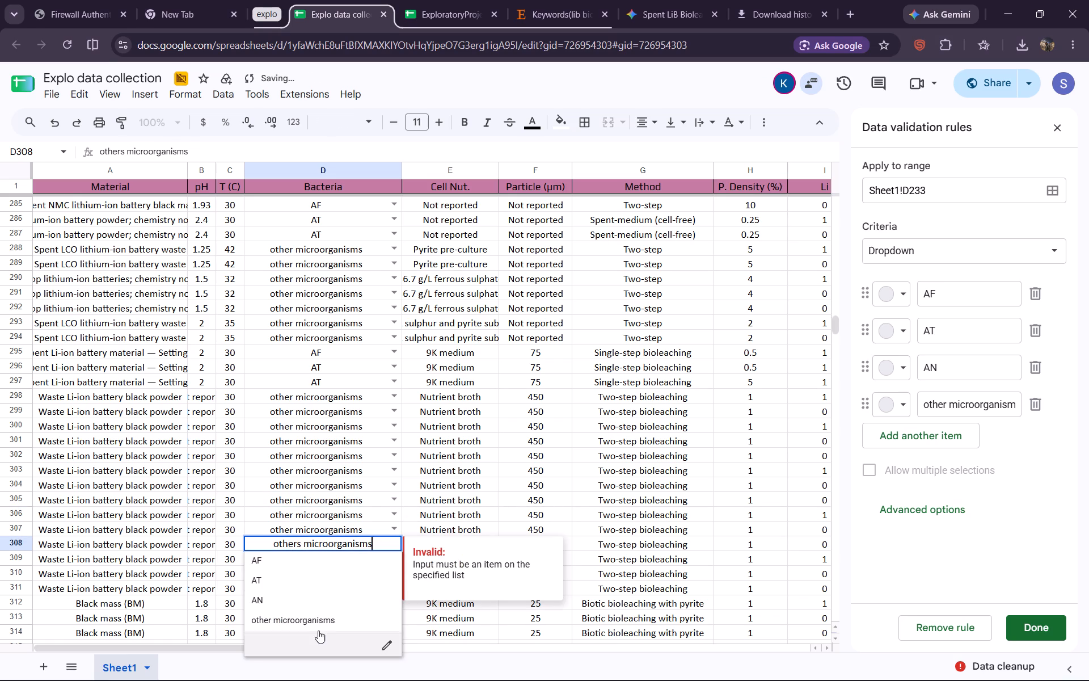
{"action": "left_click", "coordinate": [318, 615]}
{"action": "left_click", "coordinate": [396, 555]}
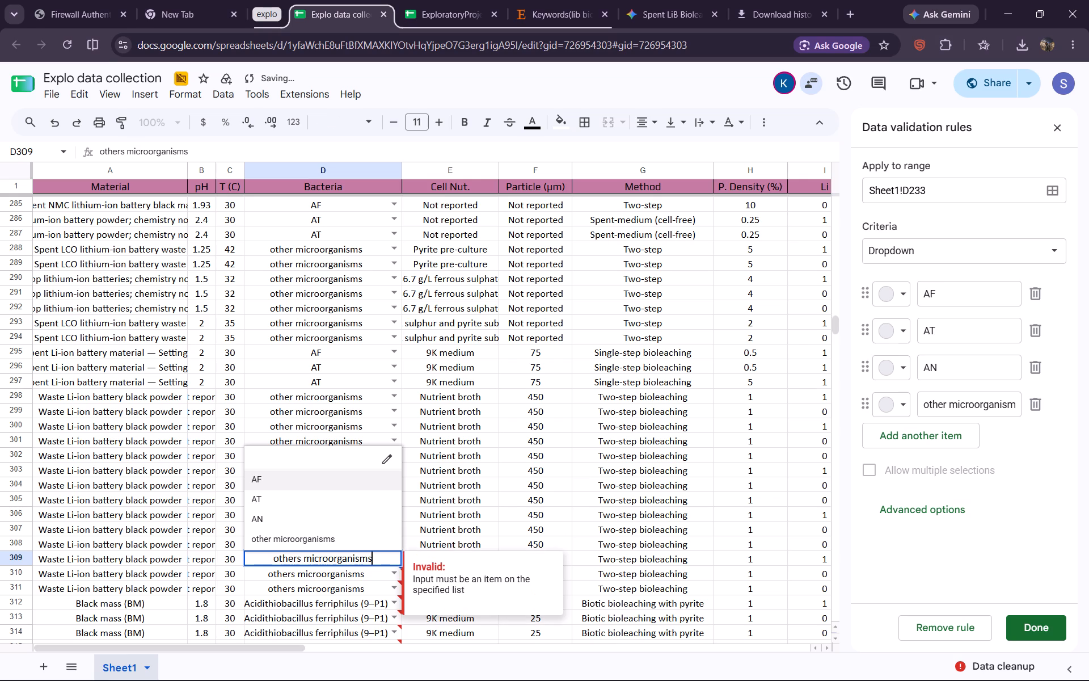
{"action": "left_click", "coordinate": [334, 541]}
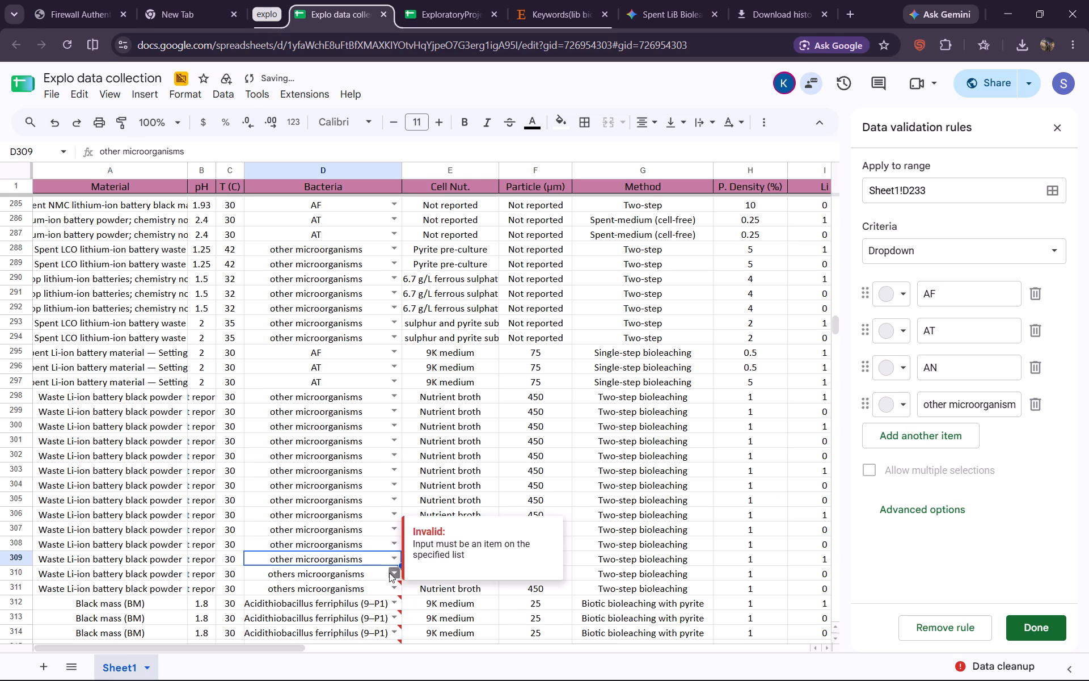
{"action": "left_click", "coordinate": [389, 573]}
{"action": "left_click", "coordinate": [354, 554]}
{"action": "scroll", "coordinate": [354, 554], "scroll_direction": "down", "scroll_amount": 2}
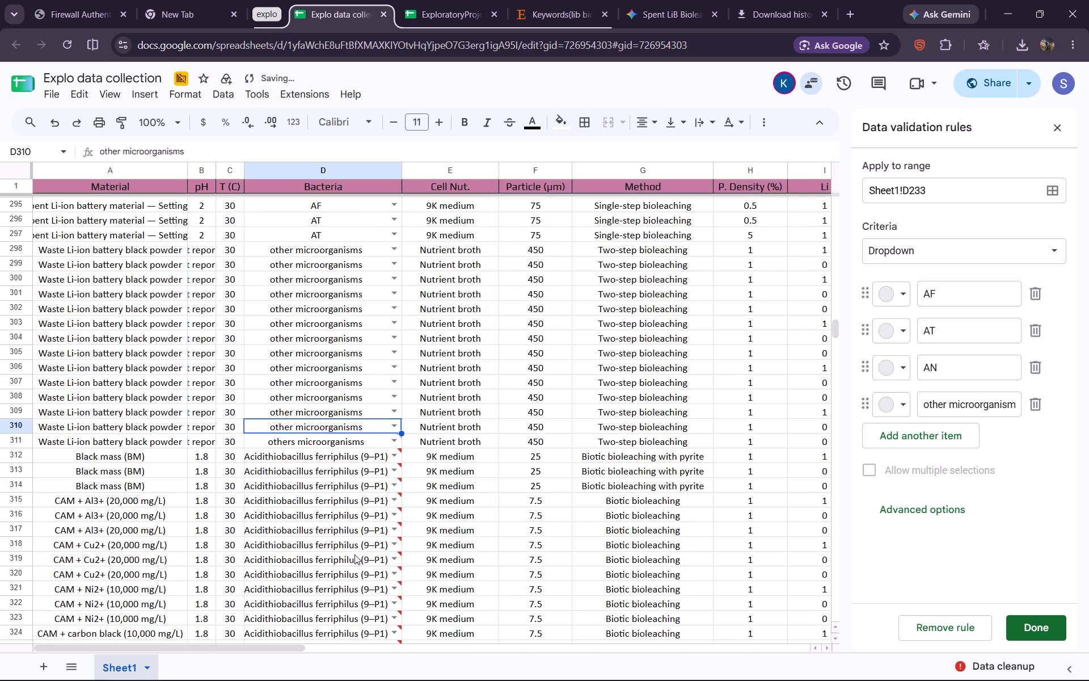
{"action": "left_click_drag", "start_coordinate": [392, 442], "coordinate": [309, 514]}
{"action": "left_click", "coordinate": [309, 514]}
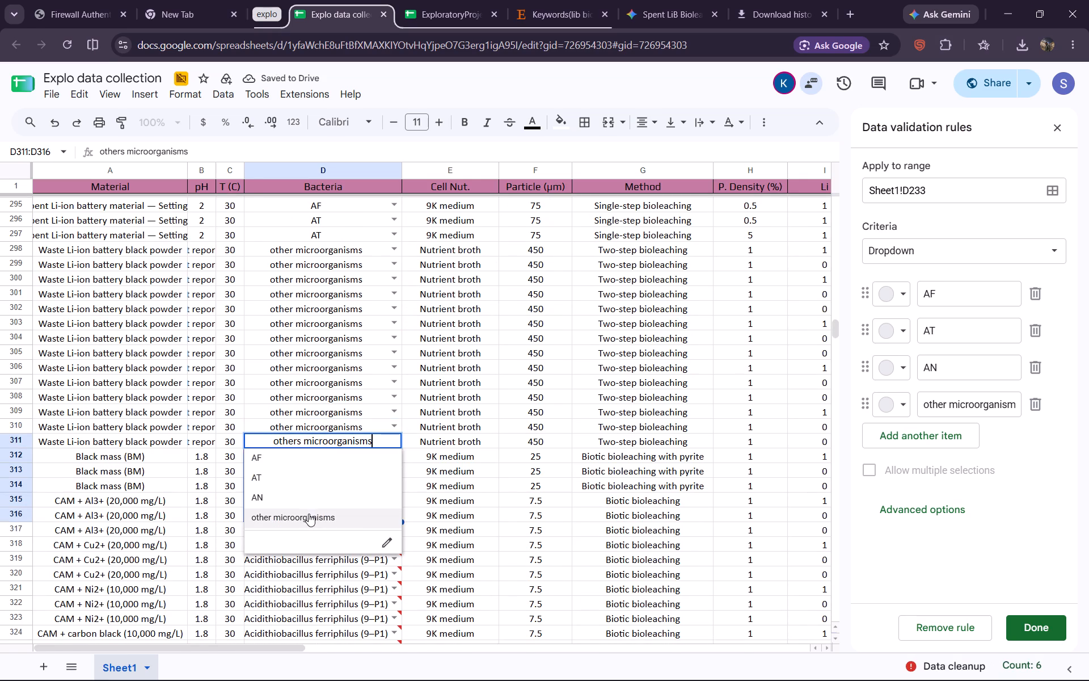
Add "Acidithiobacillus ferriphilus", copied from the name in D312, as a Bacteria dropdown option and apply it to all matching dropdowns.
{"action": "scroll", "coordinate": [309, 514], "scroll_direction": "down", "scroll_amount": 1}
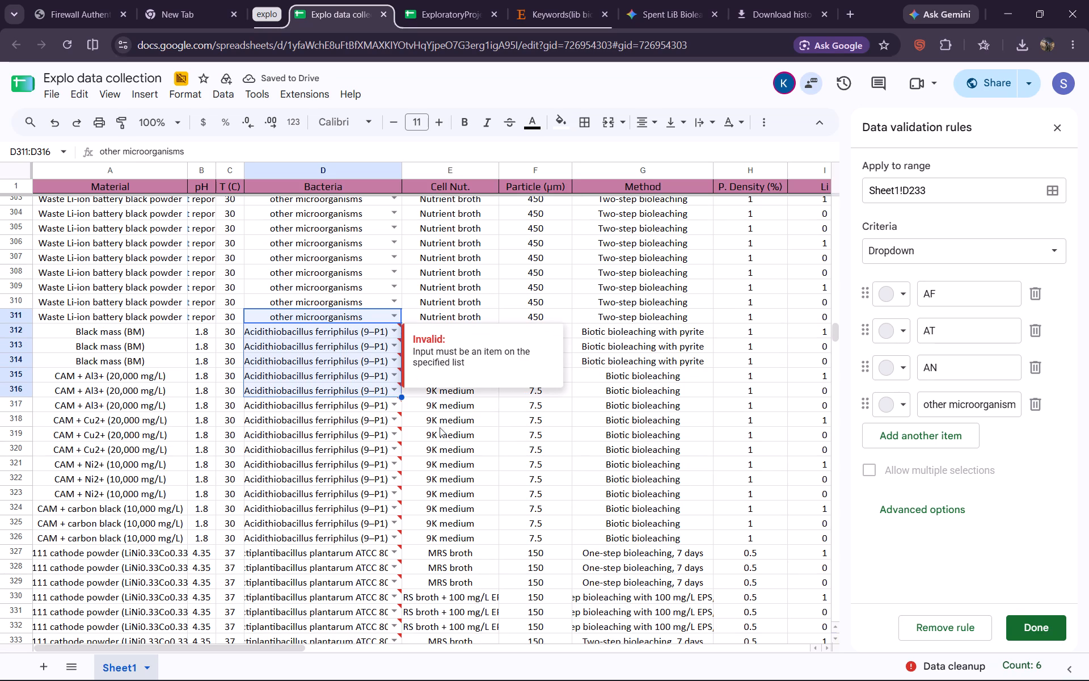
{"action": "double_click", "coordinate": [311, 337]}
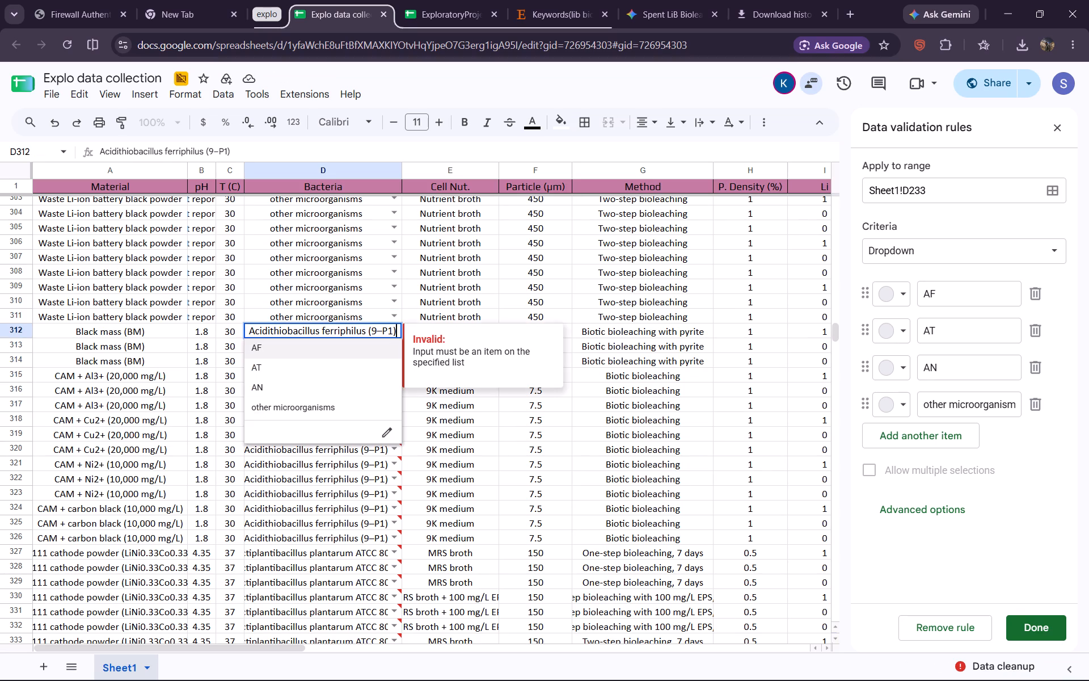
{"action": "left_click_drag", "start_coordinate": [365, 329], "coordinate": [244, 346]}
{"action": "key", "text": "ctrl+c"}
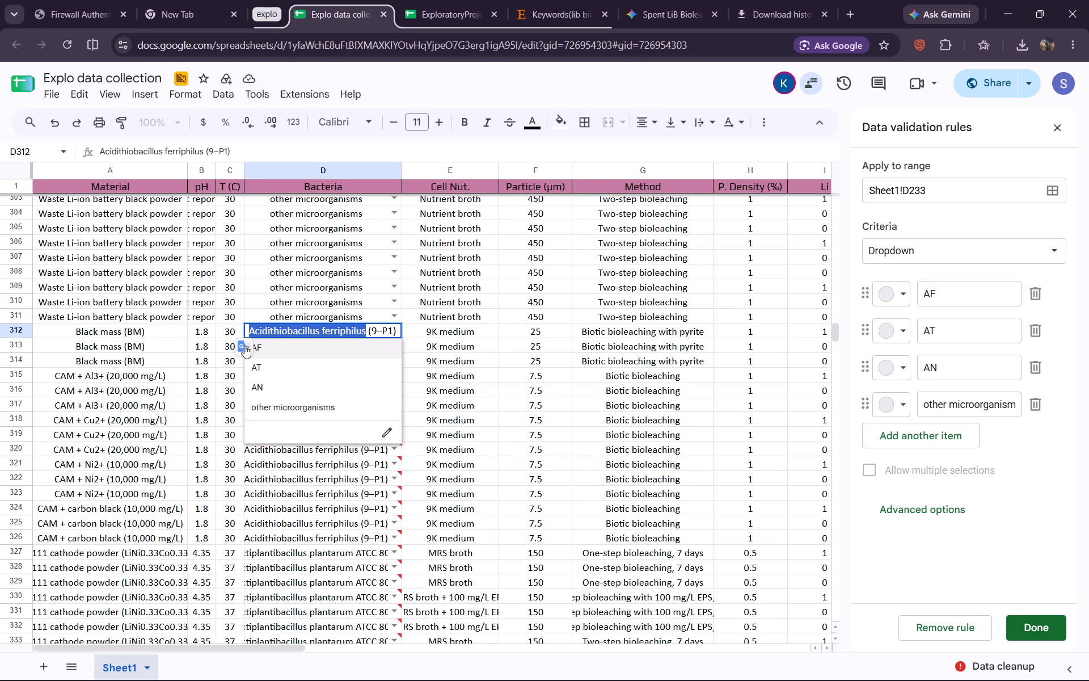
{"action": "left_click", "coordinate": [907, 432]}
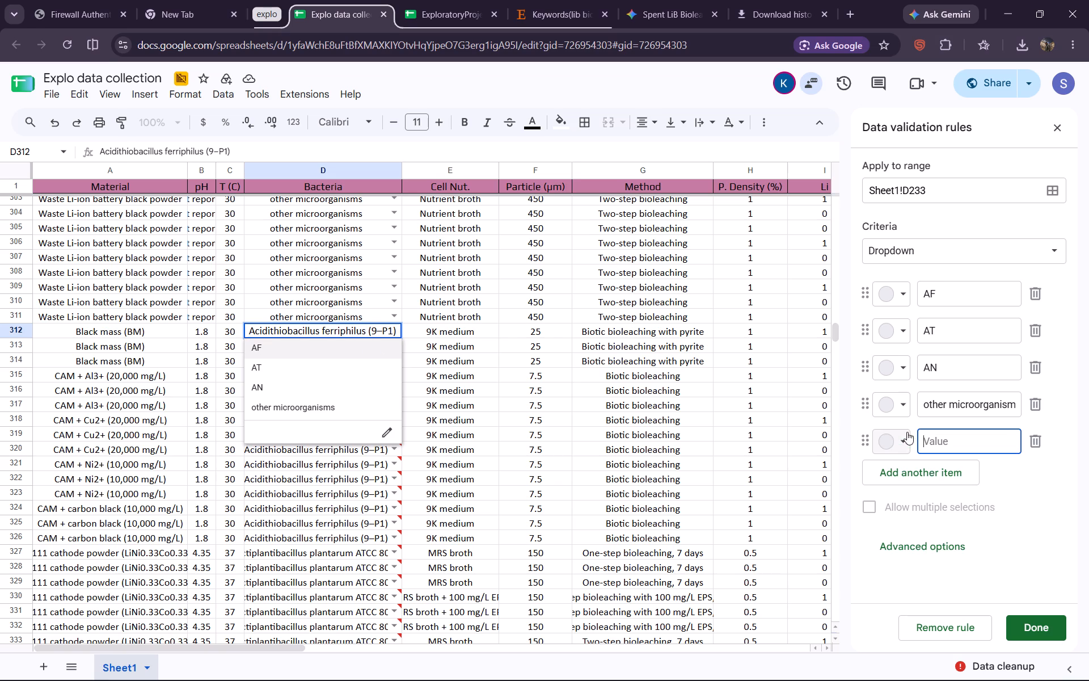
{"action": "key", "text": "ctrl+v"}
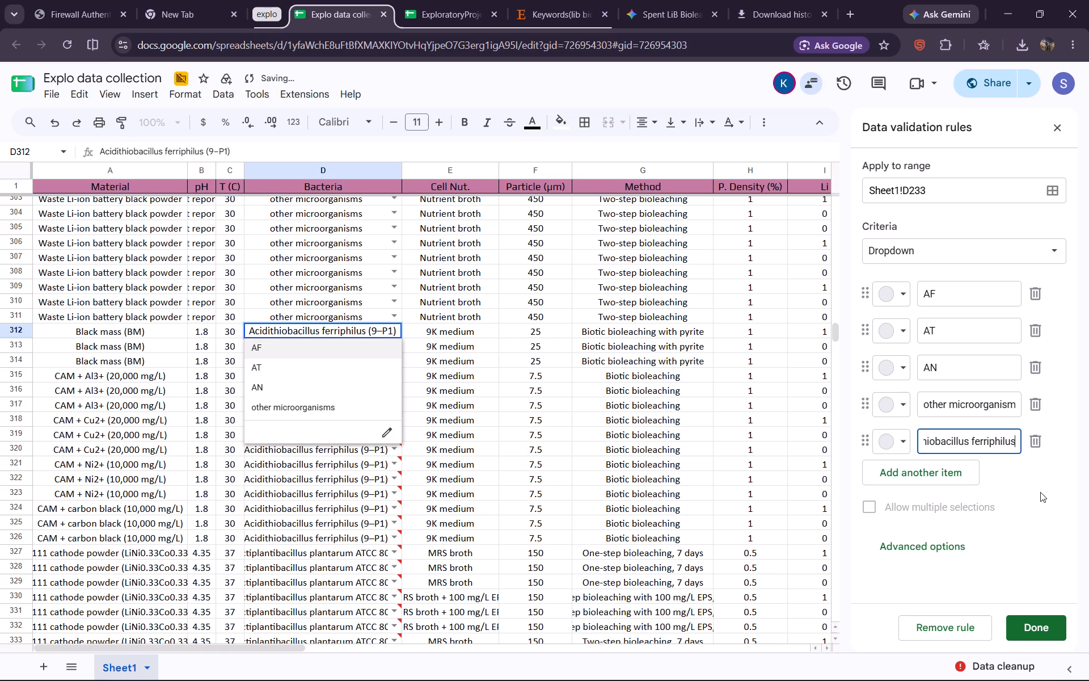
{"action": "left_click", "coordinate": [1027, 500]}
{"action": "left_click", "coordinate": [314, 473]}
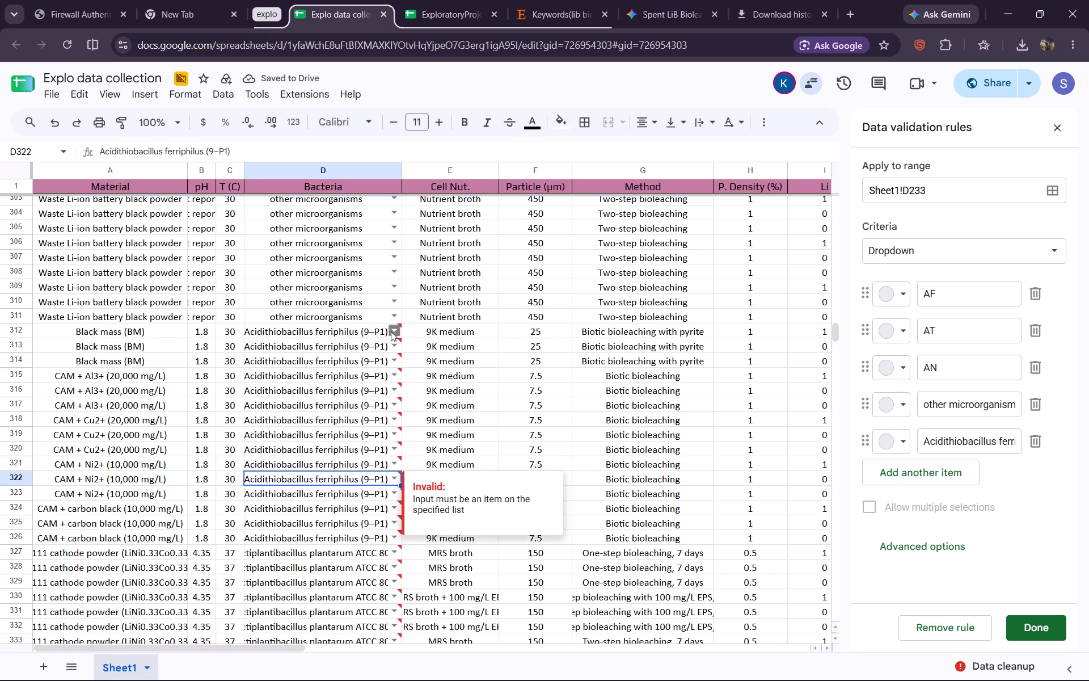
{"action": "left_click", "coordinate": [391, 331]}
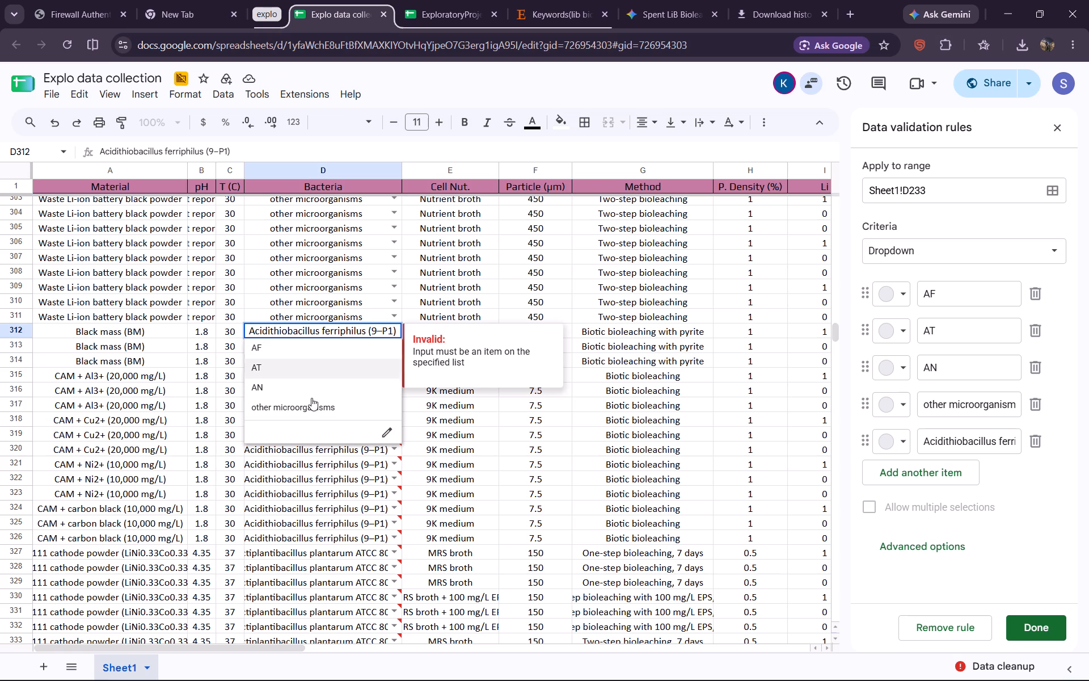
{"action": "left_click", "coordinate": [336, 471]}
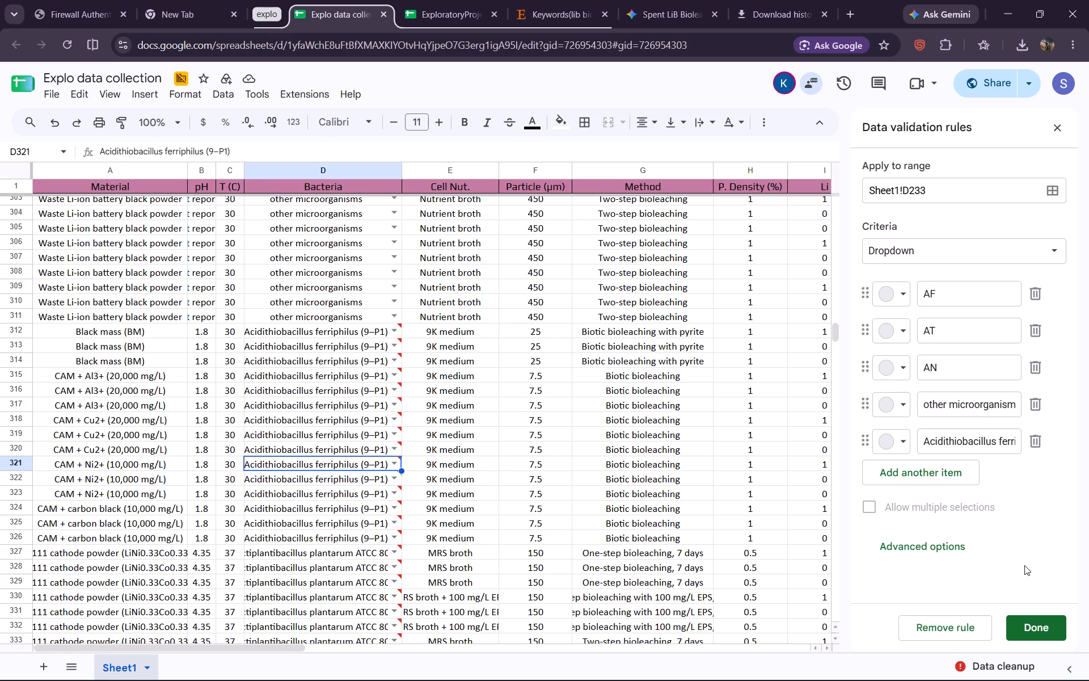
{"action": "left_click", "coordinate": [1033, 627]}
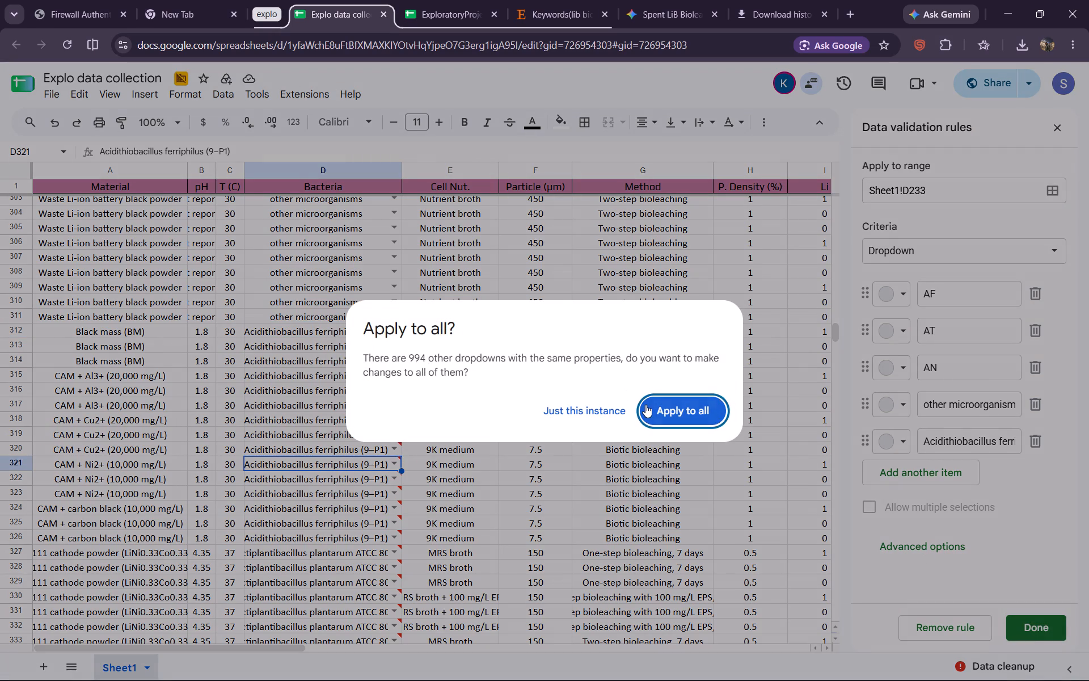
{"action": "left_click", "coordinate": [677, 413]}
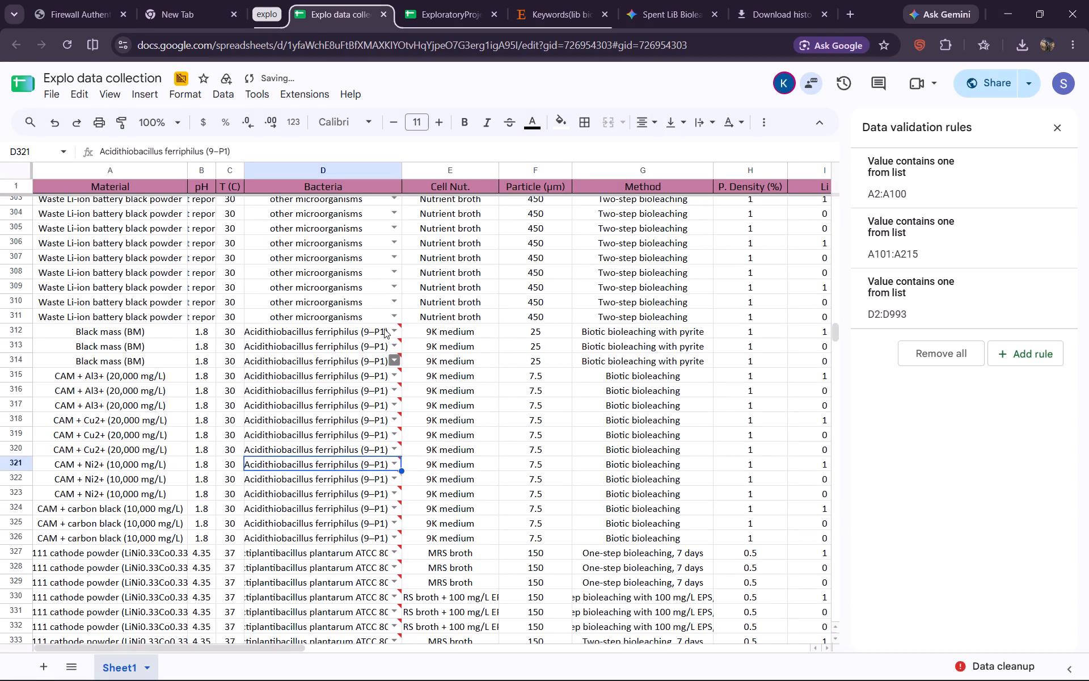
Set the Bacteria entries in D312 through D316, reading "Acidithiobacillus ferriphilus (9–P1)", to the listed option "Acidithiobacillus ferriphilus".
{"action": "left_click", "coordinate": [389, 330]}
{"action": "left_click", "coordinate": [325, 421]}
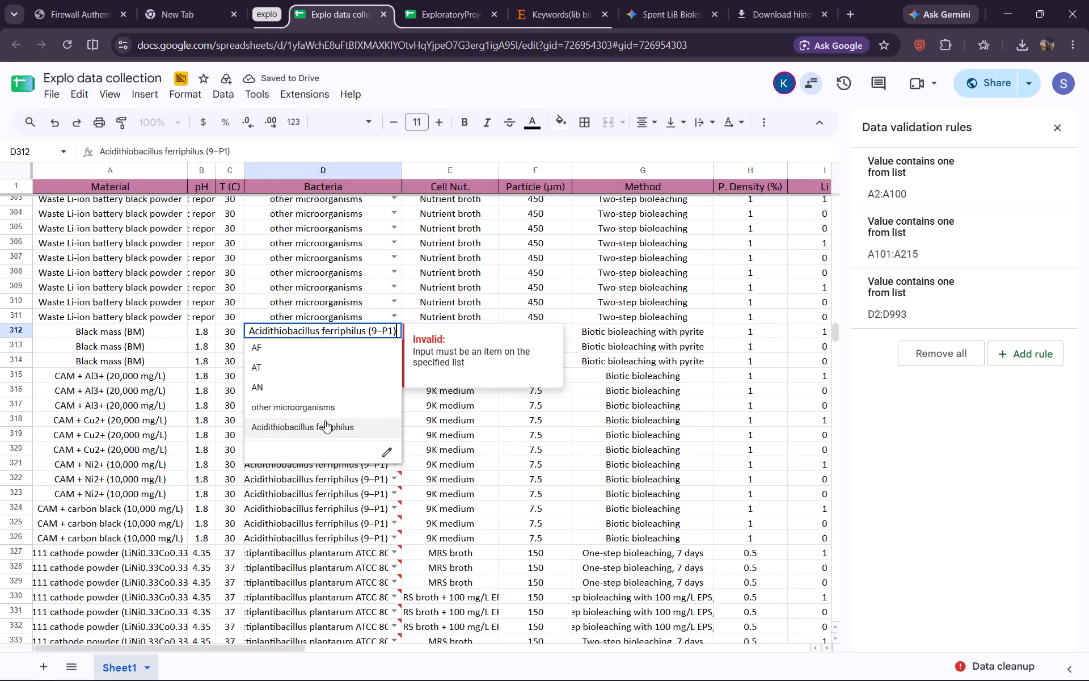
{"action": "left_click", "coordinate": [395, 346]}
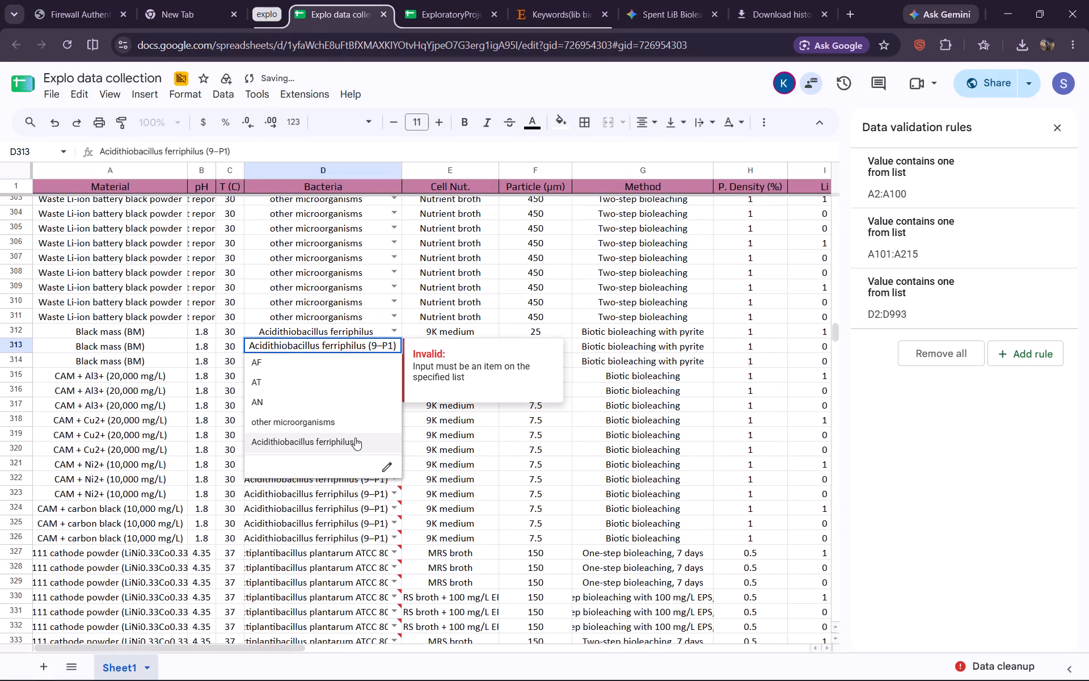
{"action": "left_click", "coordinate": [355, 438]}
{"action": "left_click", "coordinate": [391, 365]}
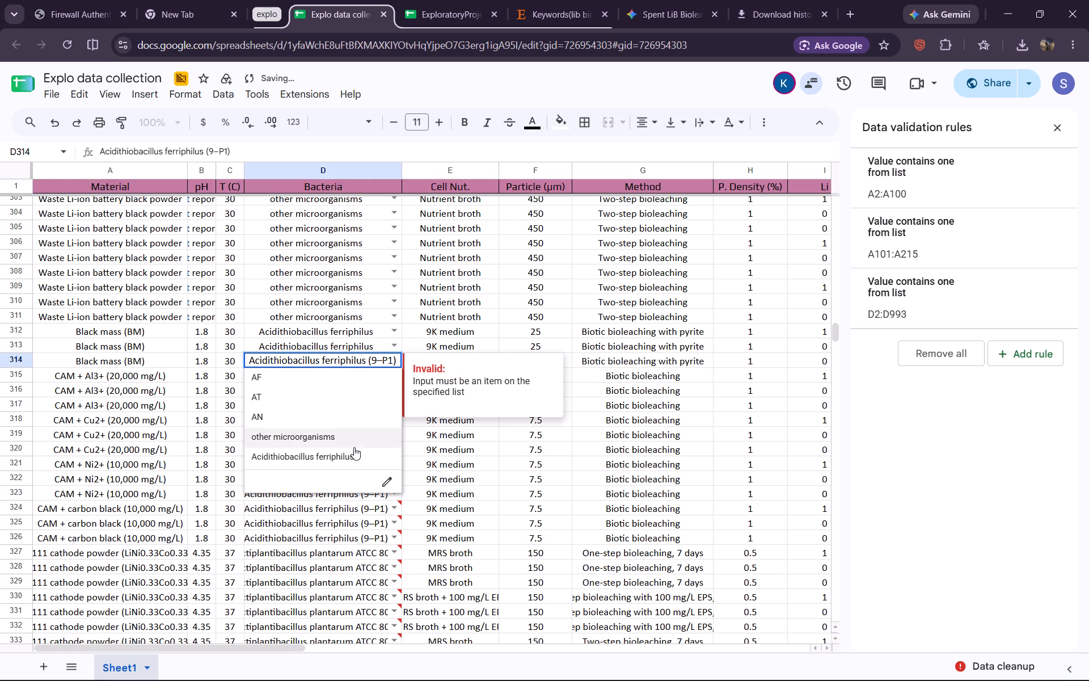
{"action": "left_click", "coordinate": [349, 454]}
{"action": "left_click", "coordinate": [398, 376]}
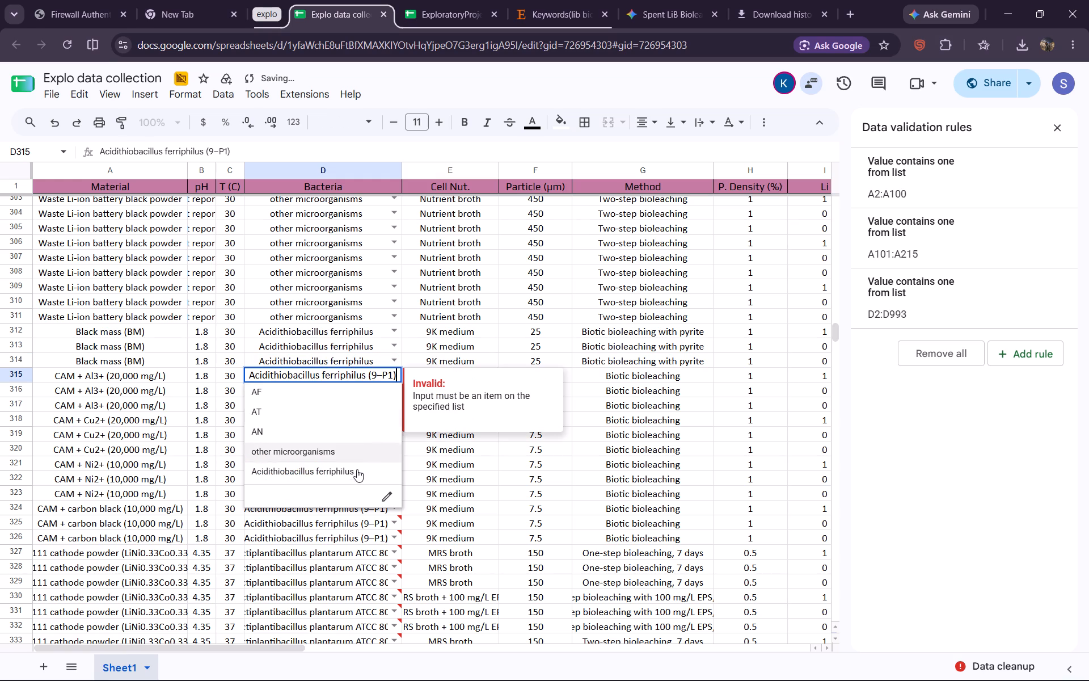
{"action": "left_click", "coordinate": [356, 469]}
{"action": "left_click", "coordinate": [390, 394]}
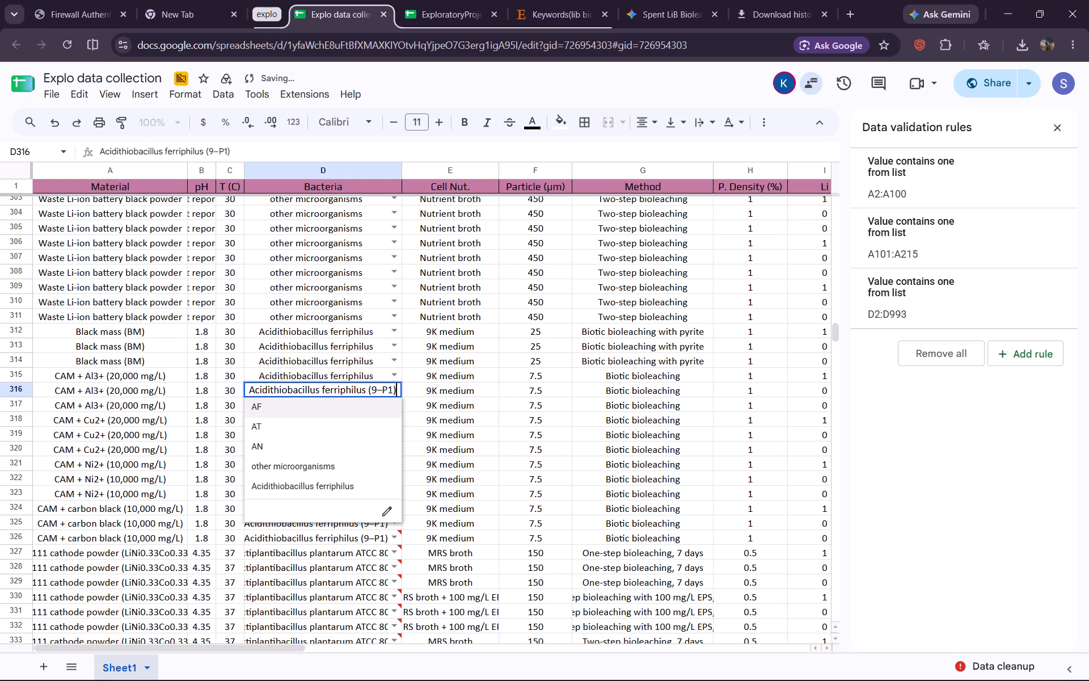
{"action": "left_click", "coordinate": [358, 482]}
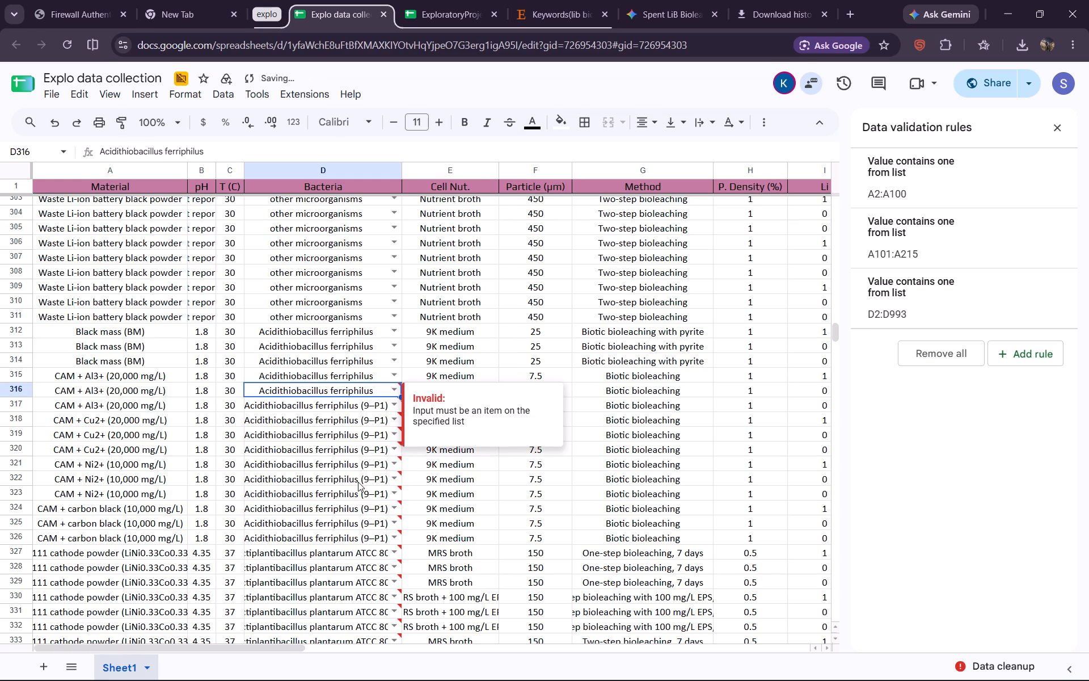
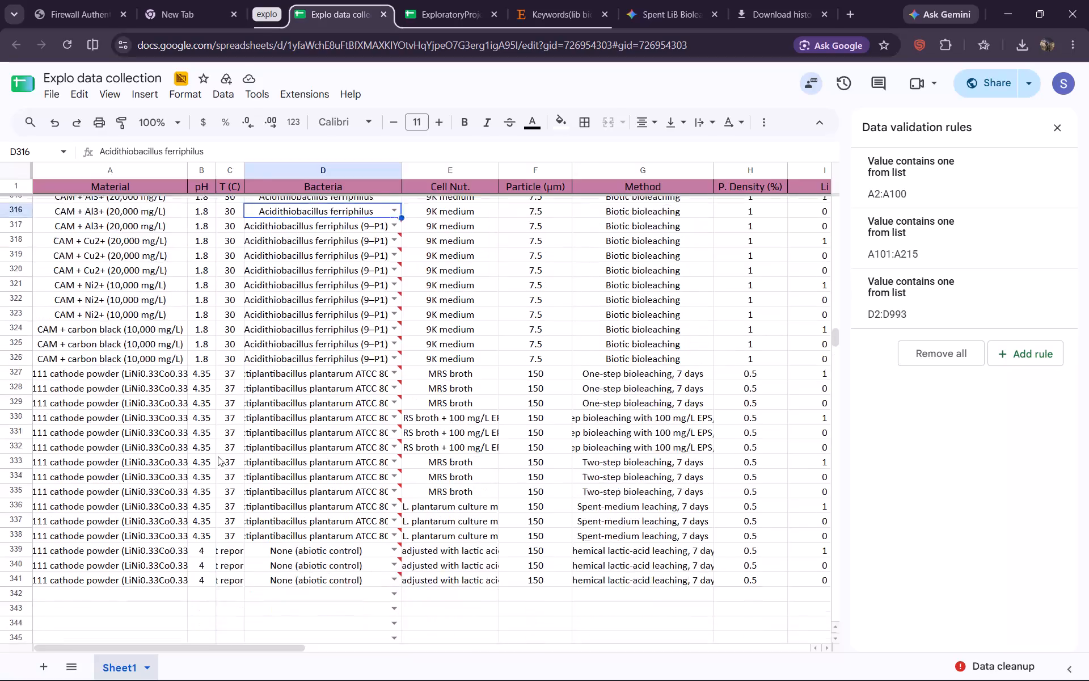
Check the Bacteria entries in the rows above D316 for names that do not match a dropdown option.
{"action": "scroll", "coordinate": [218, 456], "scroll_direction": "up", "scroll_amount": 1}
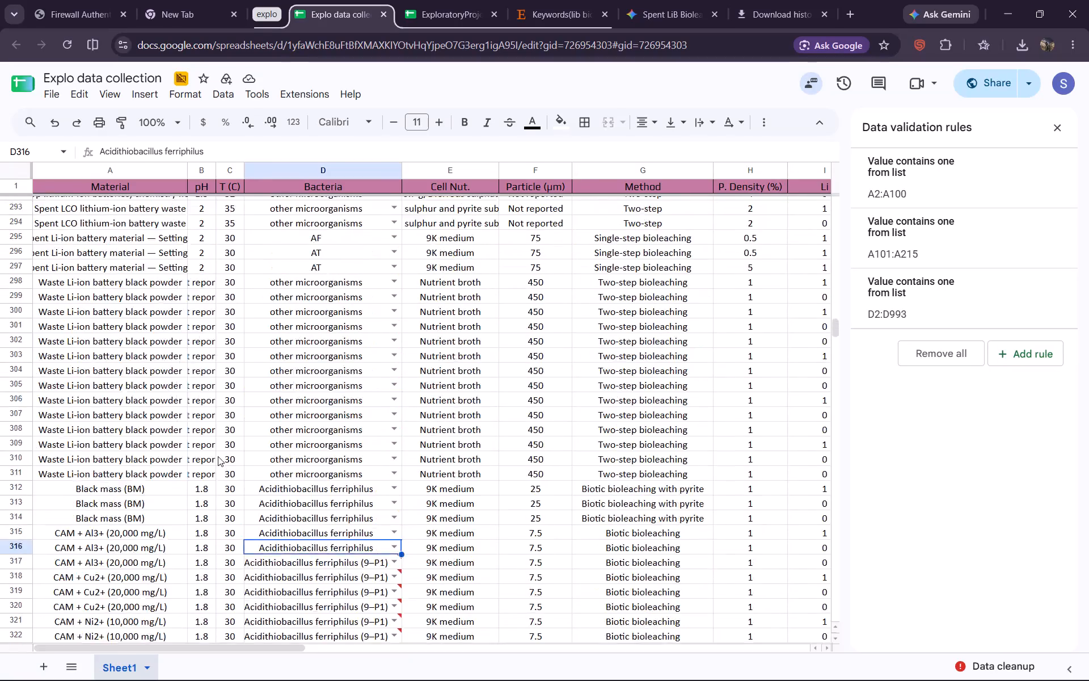
{"action": "scroll", "coordinate": [218, 456], "scroll_direction": "up", "scroll_amount": 1}
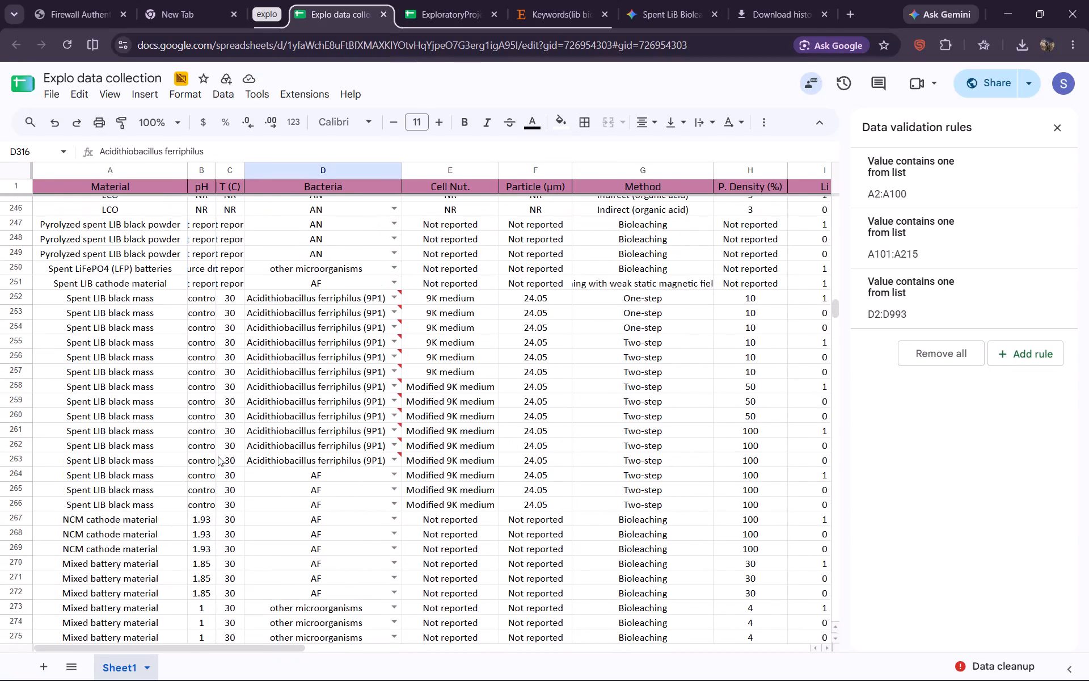
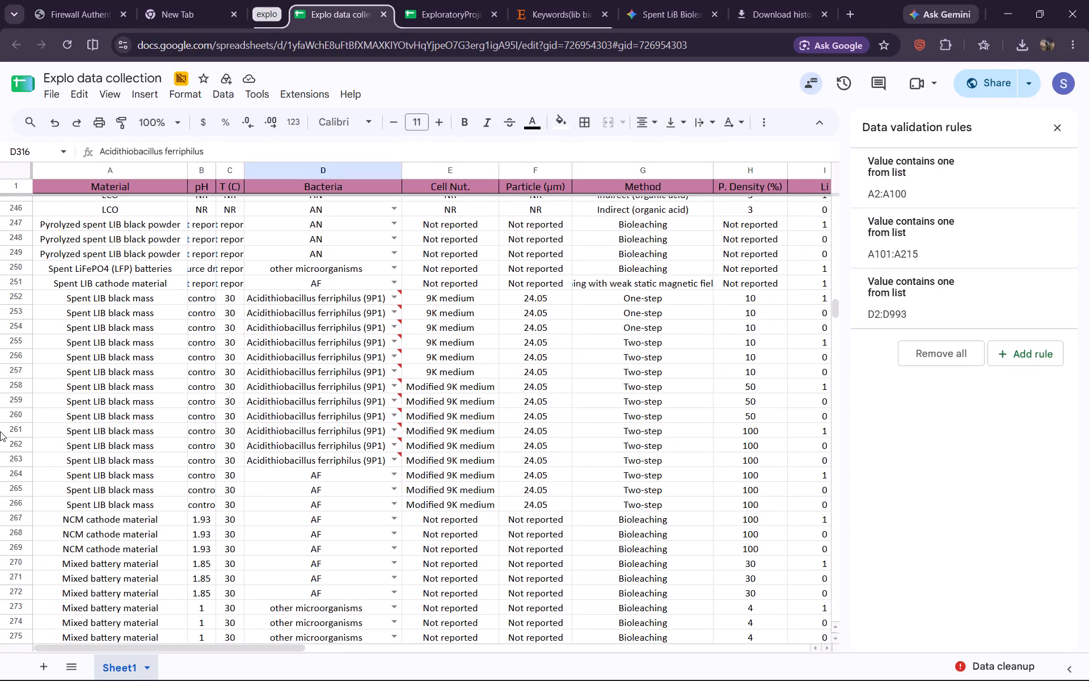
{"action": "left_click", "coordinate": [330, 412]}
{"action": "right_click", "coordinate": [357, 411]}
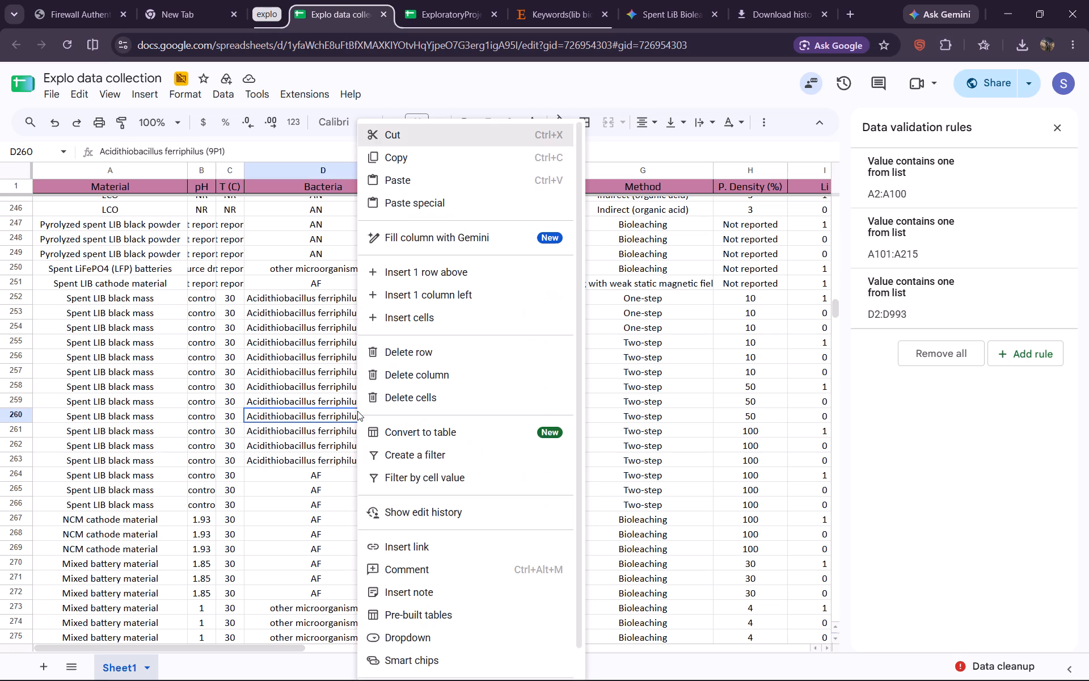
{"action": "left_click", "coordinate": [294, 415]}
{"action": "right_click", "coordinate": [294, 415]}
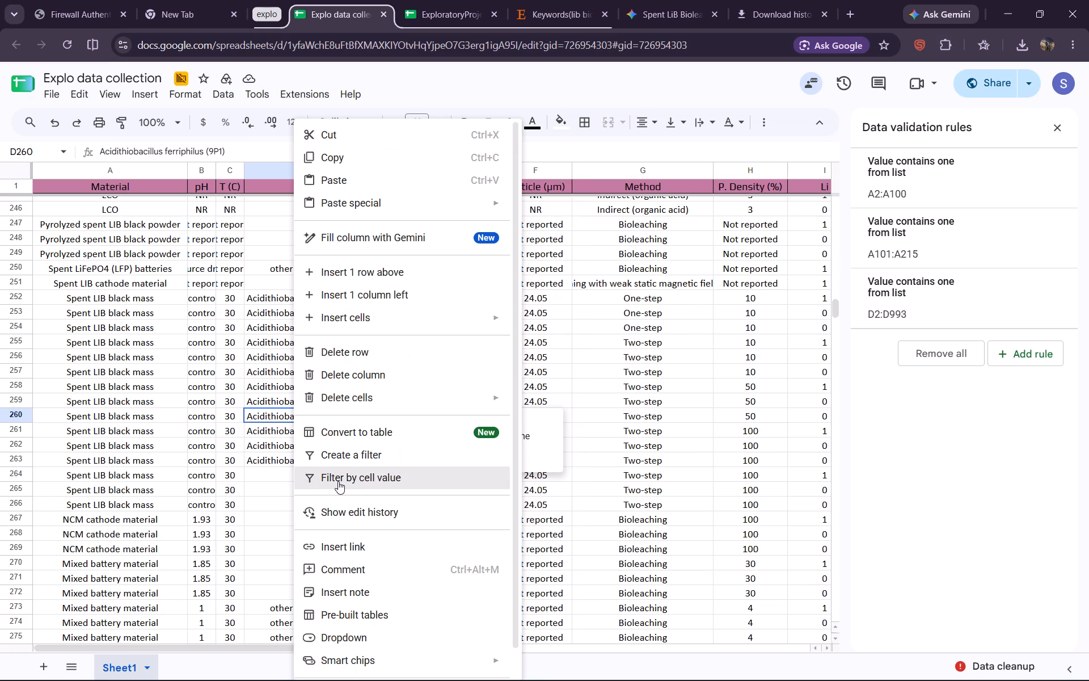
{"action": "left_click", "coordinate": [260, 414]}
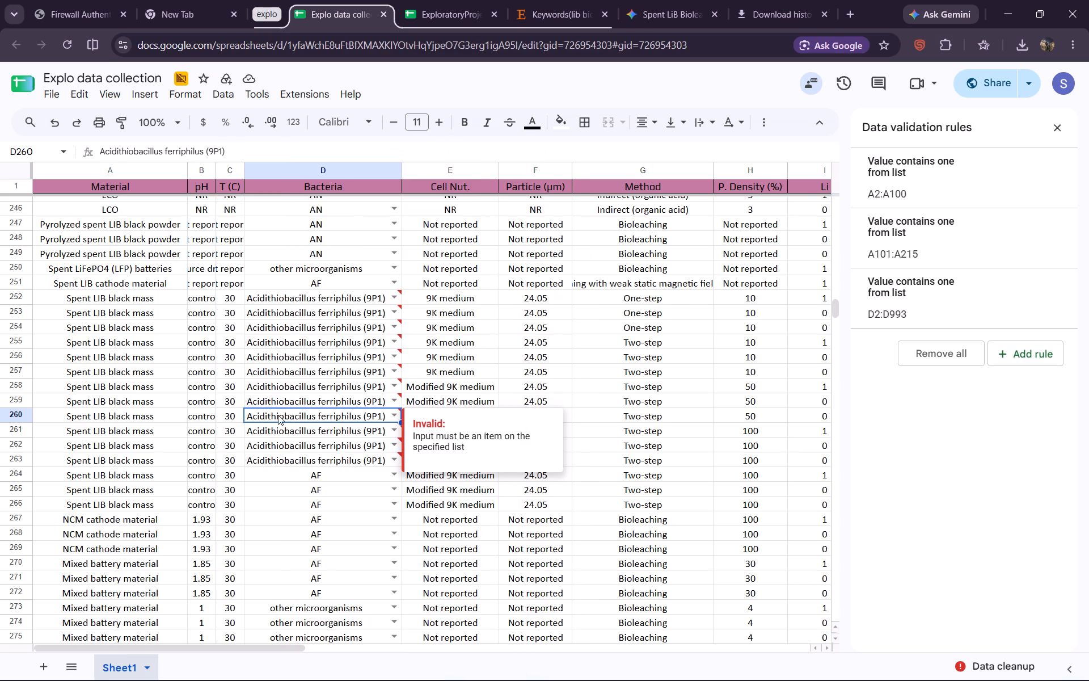
Remove the "Acidithiobacillus ferriphilus" option from the Bacteria column's dropdown rule and save the rule.
{"action": "left_click", "coordinate": [394, 418]}
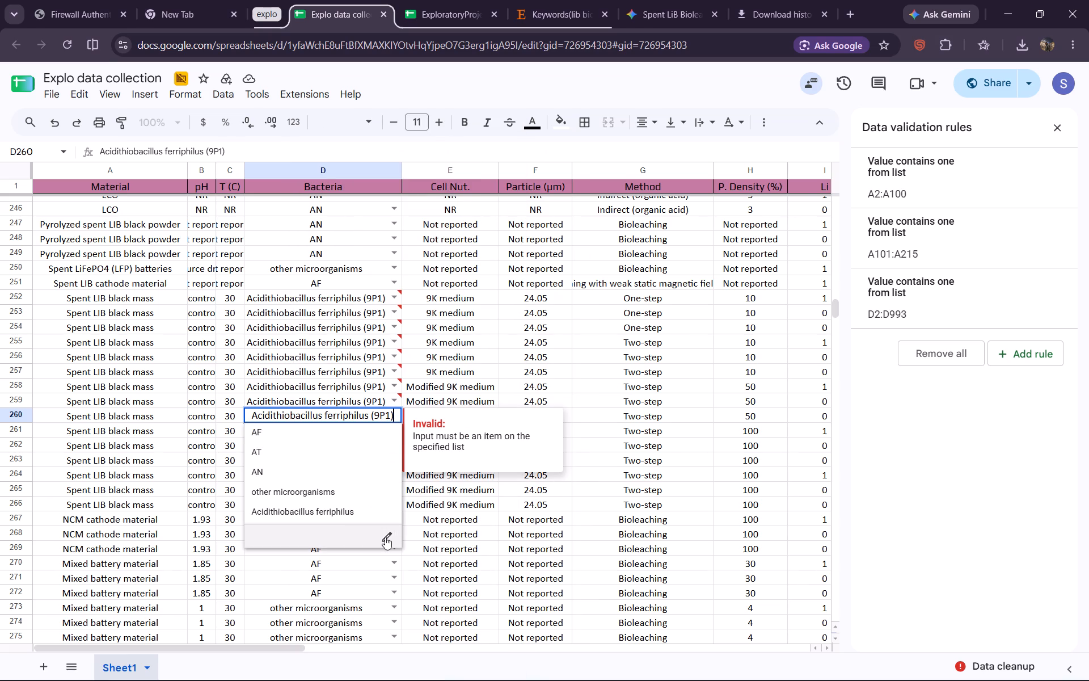
{"action": "left_click", "coordinate": [385, 537]}
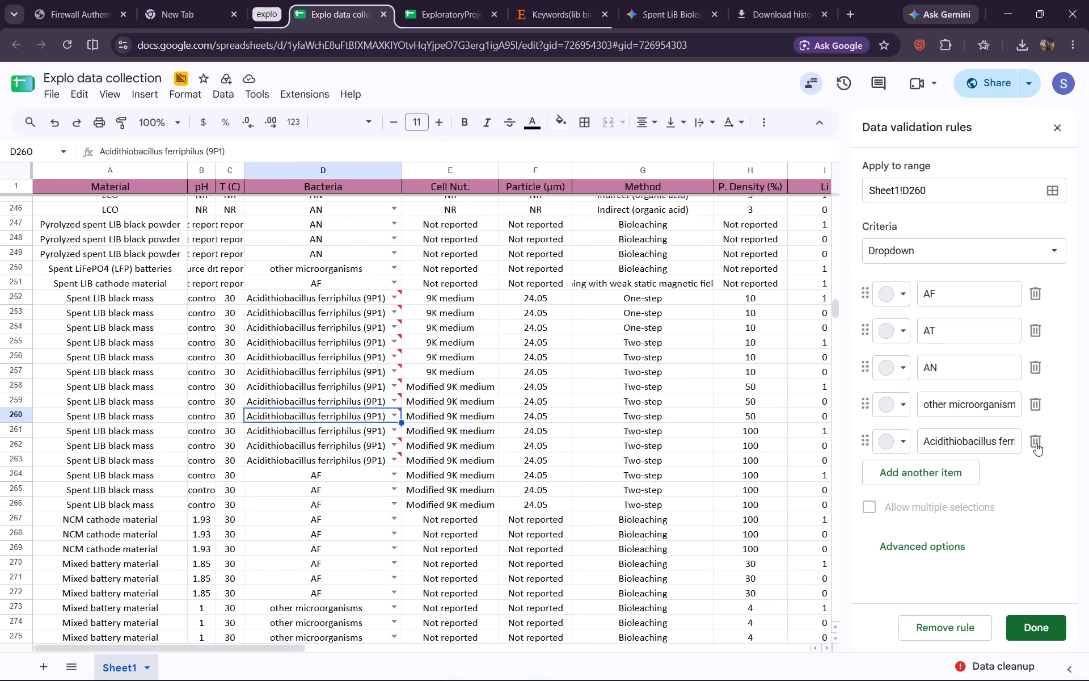
{"action": "left_click", "coordinate": [1036, 443]}
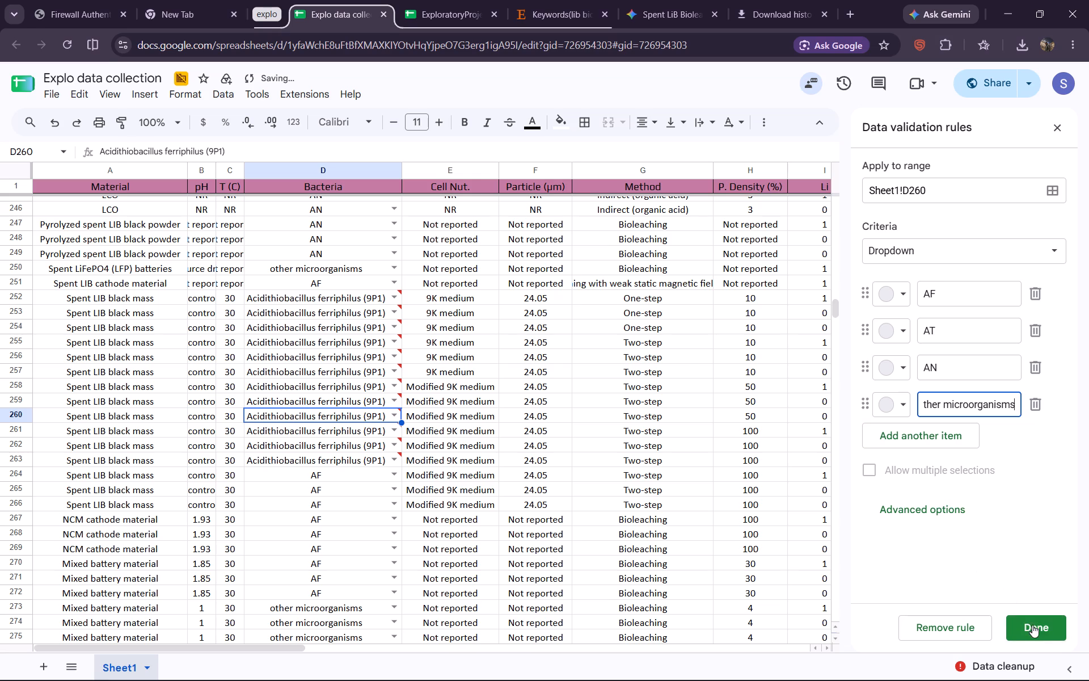
{"action": "left_click", "coordinate": [1032, 625]}
{"action": "left_click", "coordinate": [710, 401]}
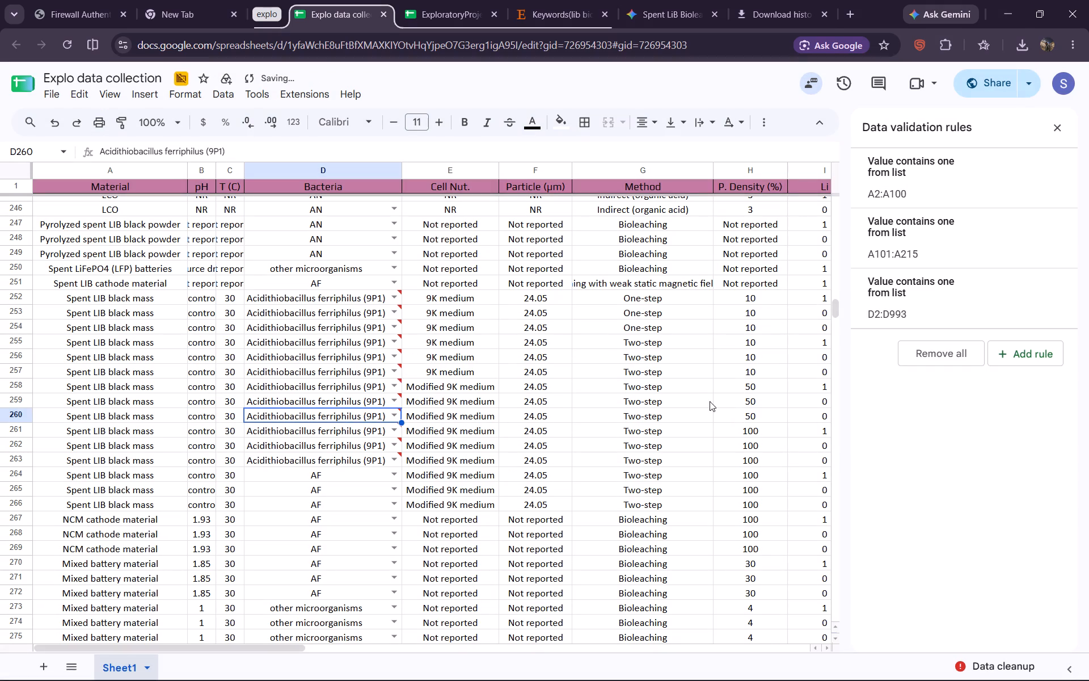
Set the Bacteria entries in D252 and D253 to "other microorganisms".
{"action": "left_click", "coordinate": [397, 302]}
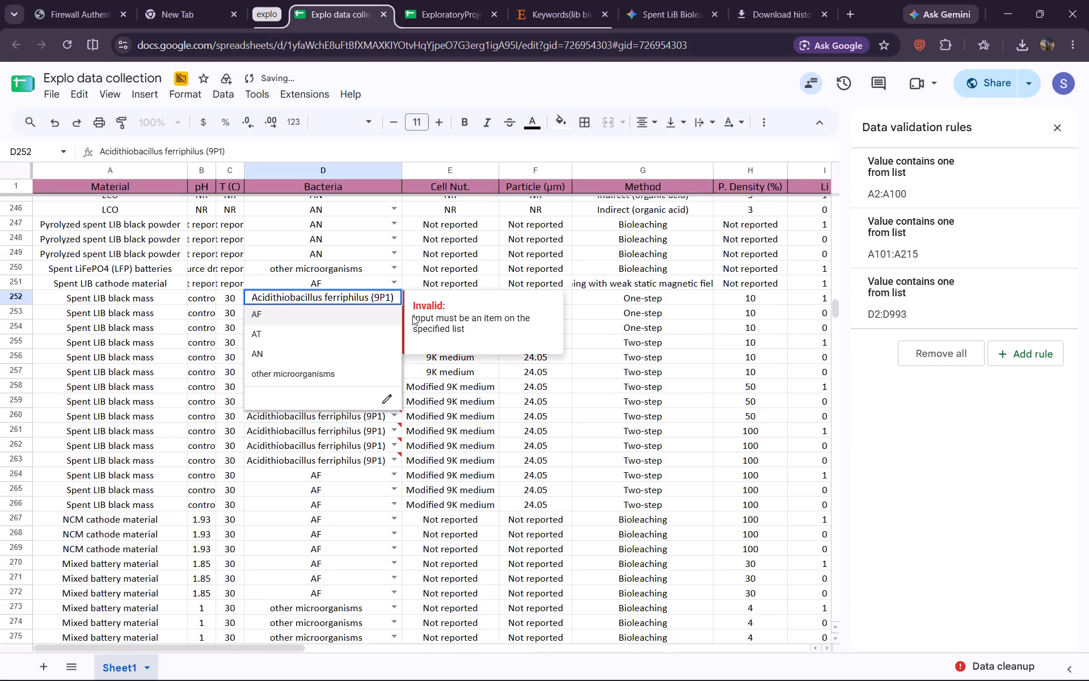
{"action": "left_click", "coordinate": [367, 368]}
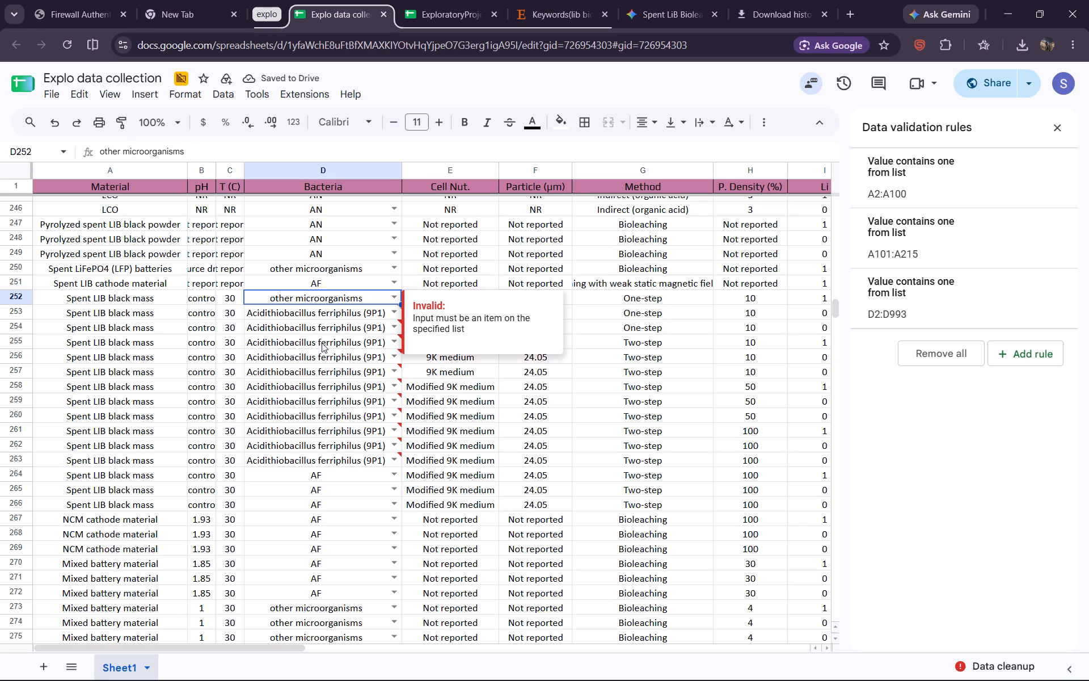
{"action": "left_click", "coordinate": [389, 312]}
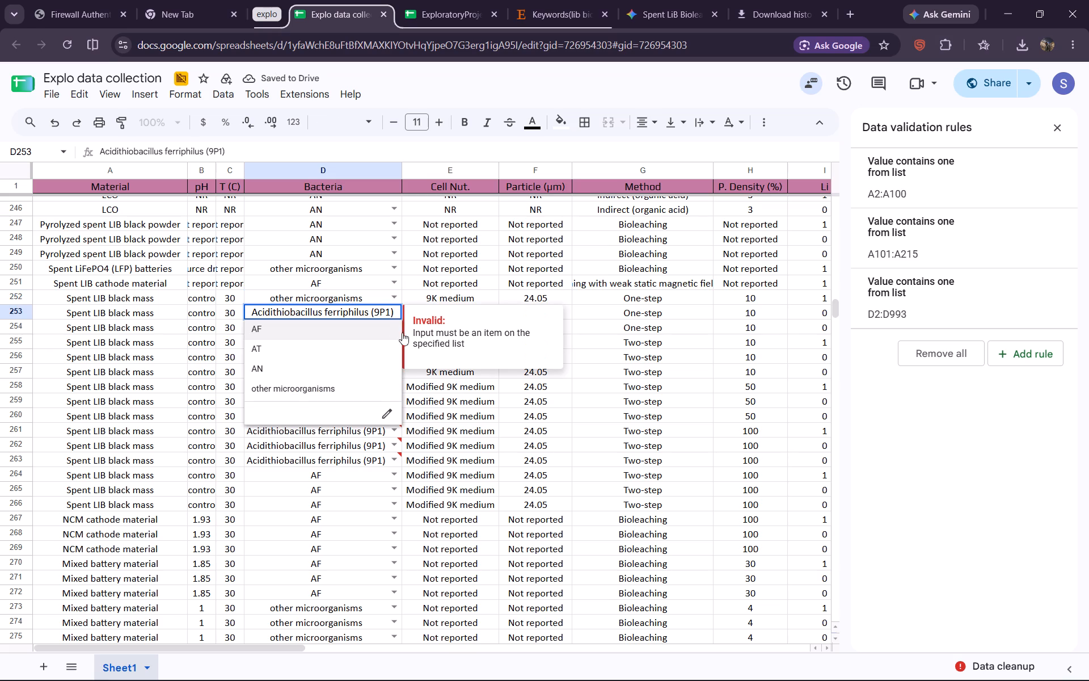
{"action": "left_click", "coordinate": [341, 395]}
Fill "other microorganisms" from D253 down the Bacteria column through D263, replacing the Acidithiobacillus ferriphilus (9P1) entries.
{"action": "left_click", "coordinate": [297, 323]}
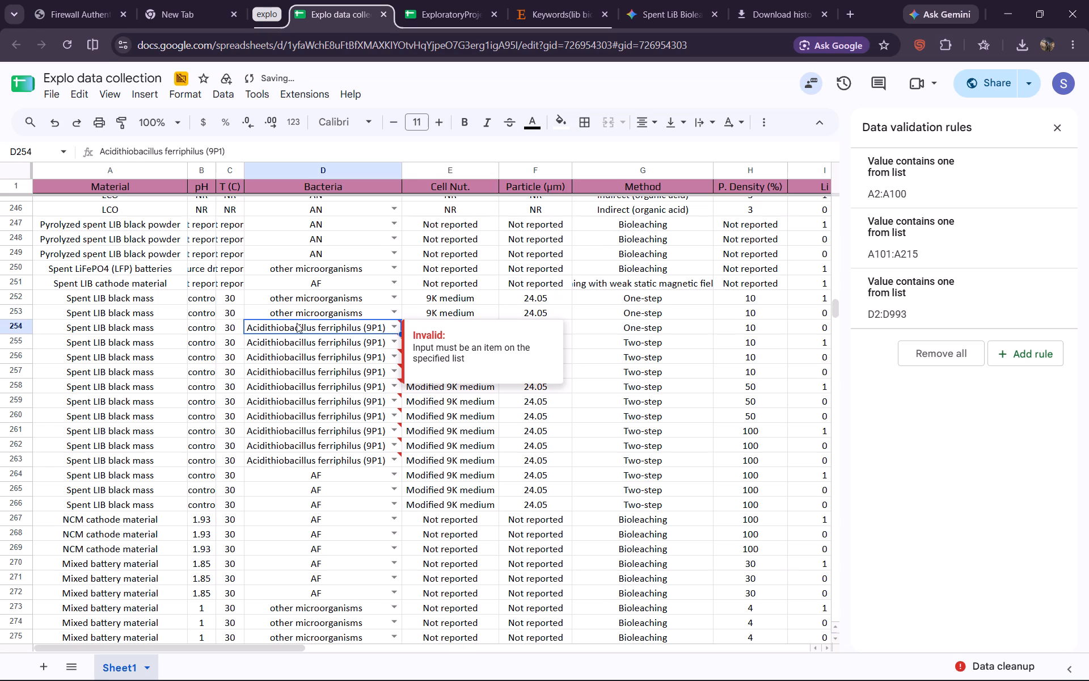
{"action": "left_click", "coordinate": [368, 306]}
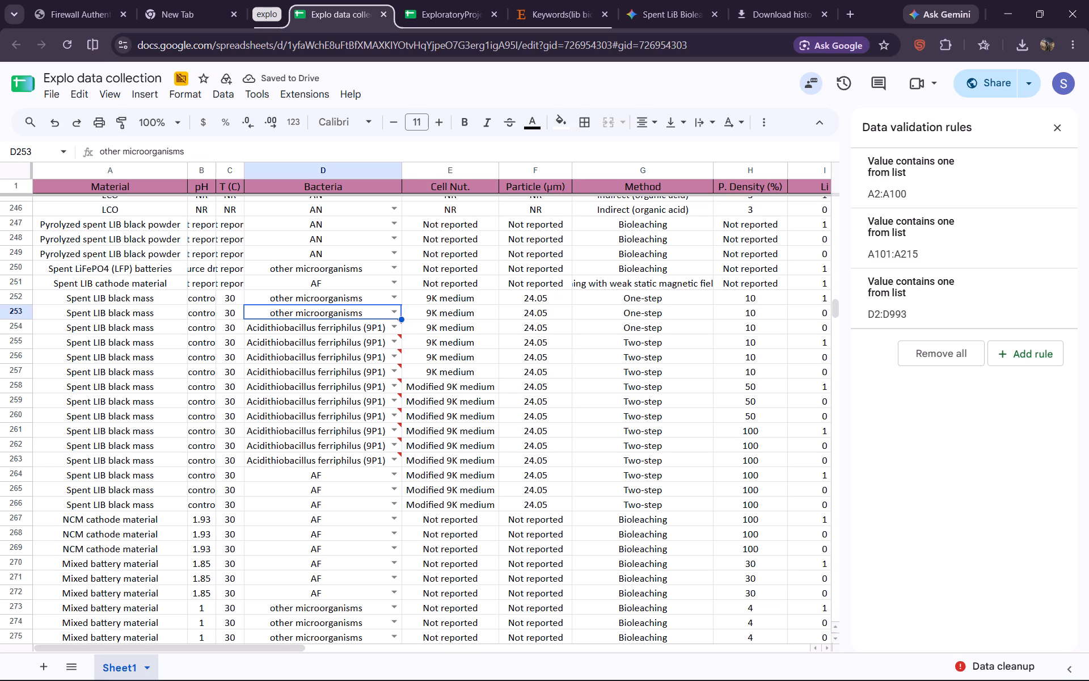
{"action": "left_click_drag", "start_coordinate": [402, 319], "coordinate": [406, 450]}
{"action": "left_click_drag", "start_coordinate": [406, 450], "coordinate": [402, 463]}
{"action": "scroll", "coordinate": [400, 536], "scroll_direction": "down", "scroll_amount": 1}
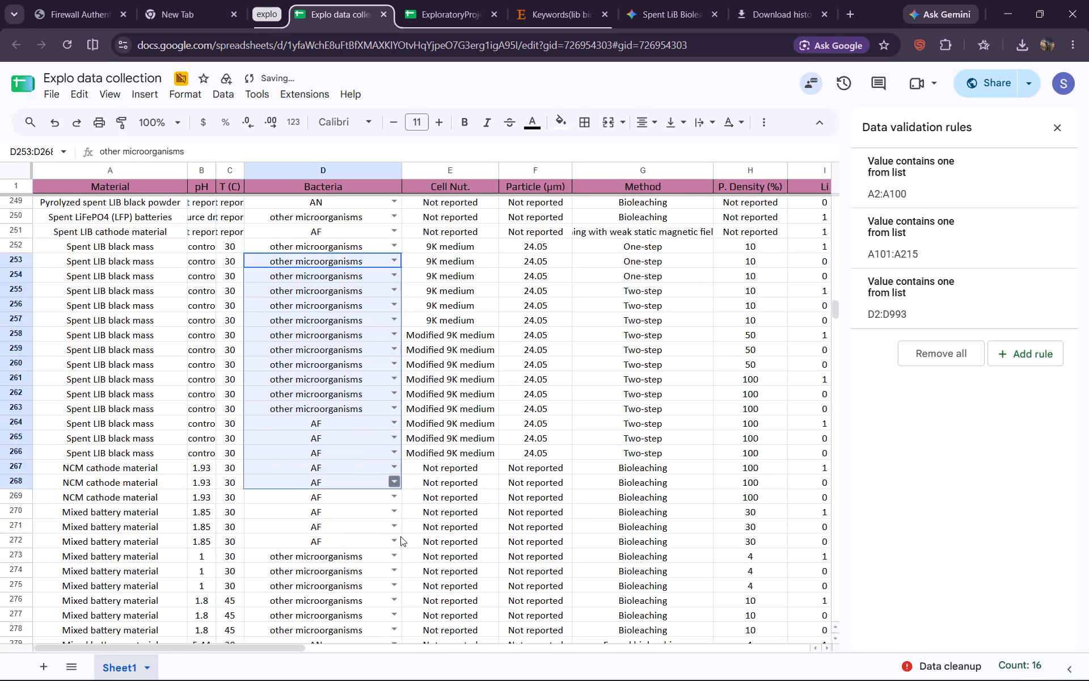
{"action": "scroll", "coordinate": [400, 536], "scroll_direction": "down", "scroll_amount": 2}
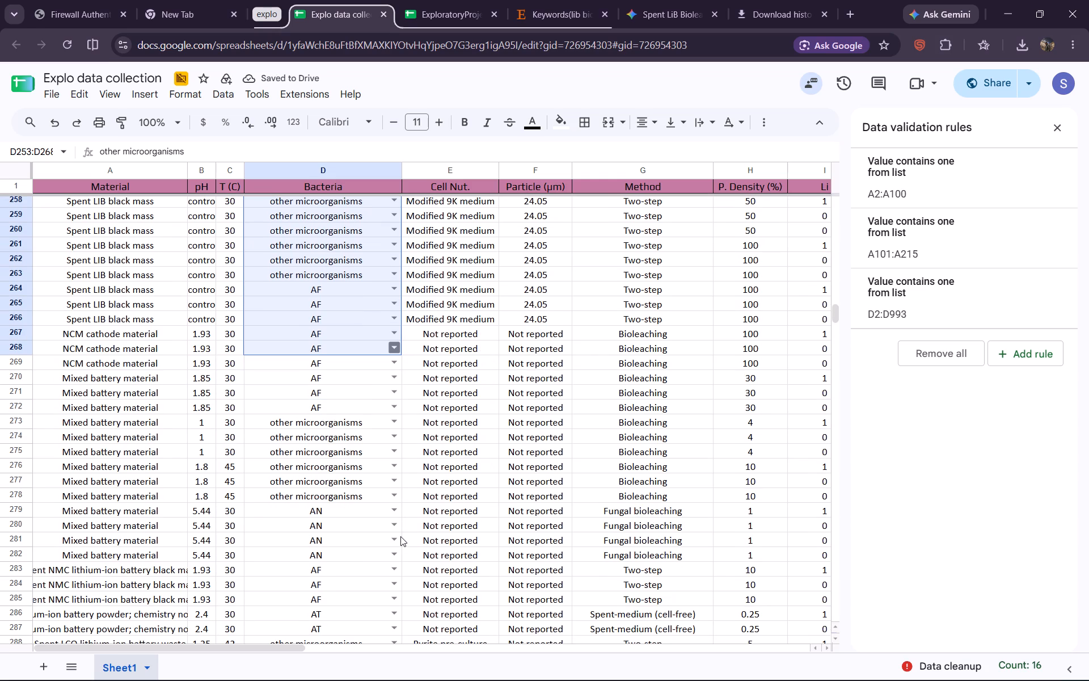
{"action": "left_click", "coordinate": [338, 279]}
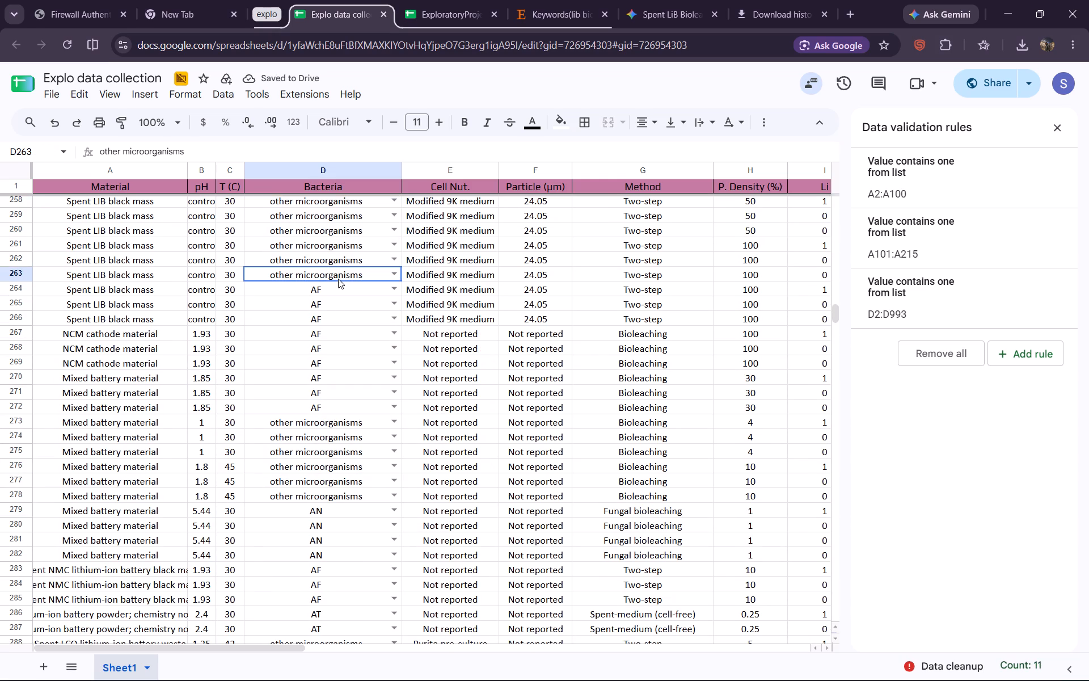
Fill "other microorganisms" from D311 down the Bacteria column through D338, stopping before the abiotic control rows.
{"action": "scroll", "coordinate": [373, 491], "scroll_direction": "down", "scroll_amount": 2}
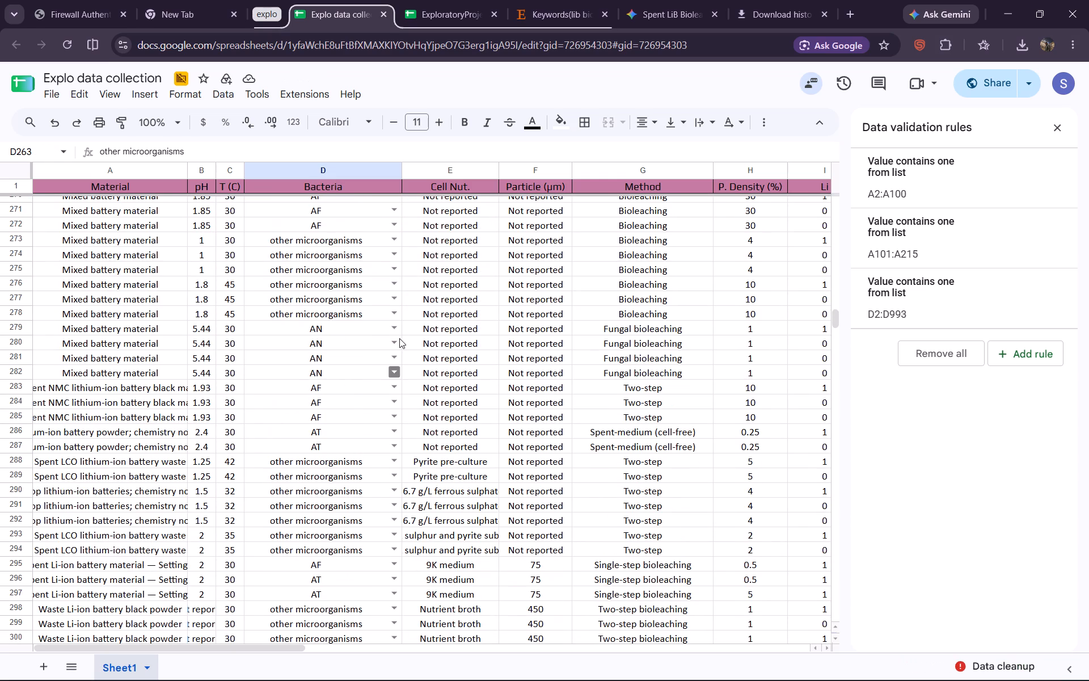
{"action": "scroll", "coordinate": [365, 514], "scroll_direction": "down", "scroll_amount": 4}
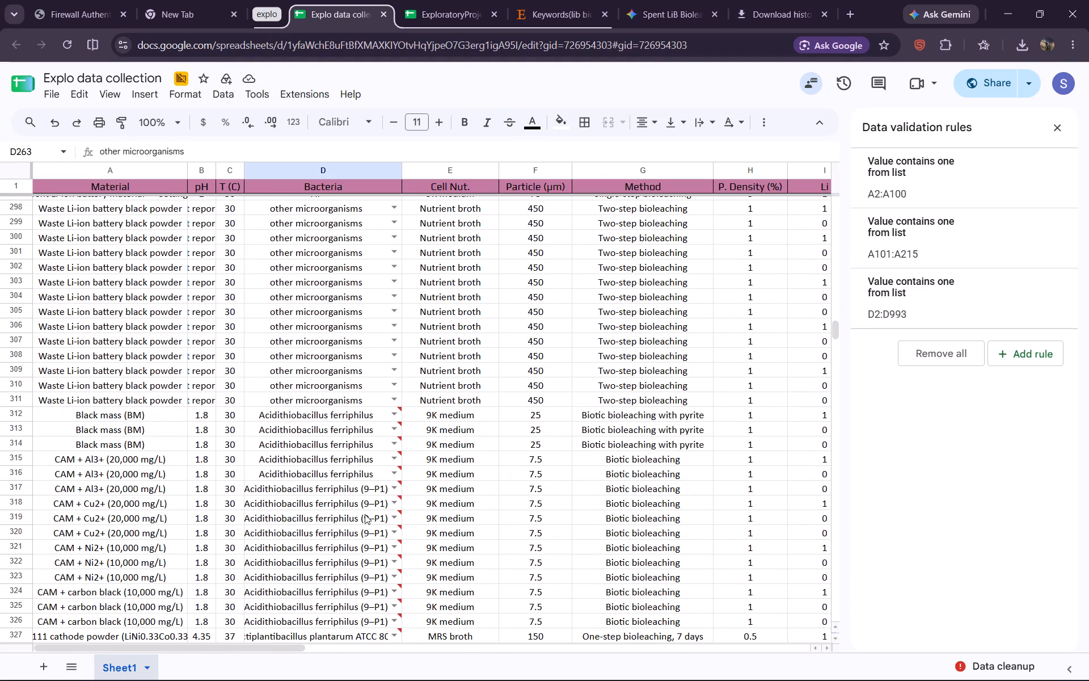
{"action": "scroll", "coordinate": [365, 514], "scroll_direction": "down", "scroll_amount": 2}
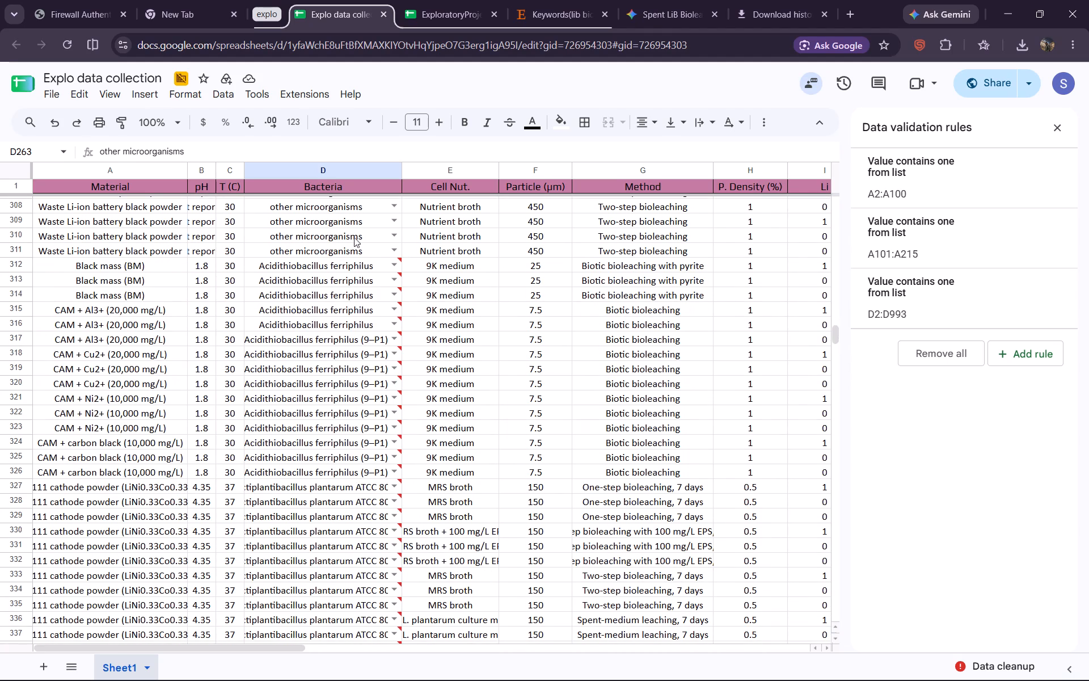
{"action": "left_click", "coordinate": [378, 250]}
{"action": "left_click_drag", "start_coordinate": [400, 257], "coordinate": [381, 532]}
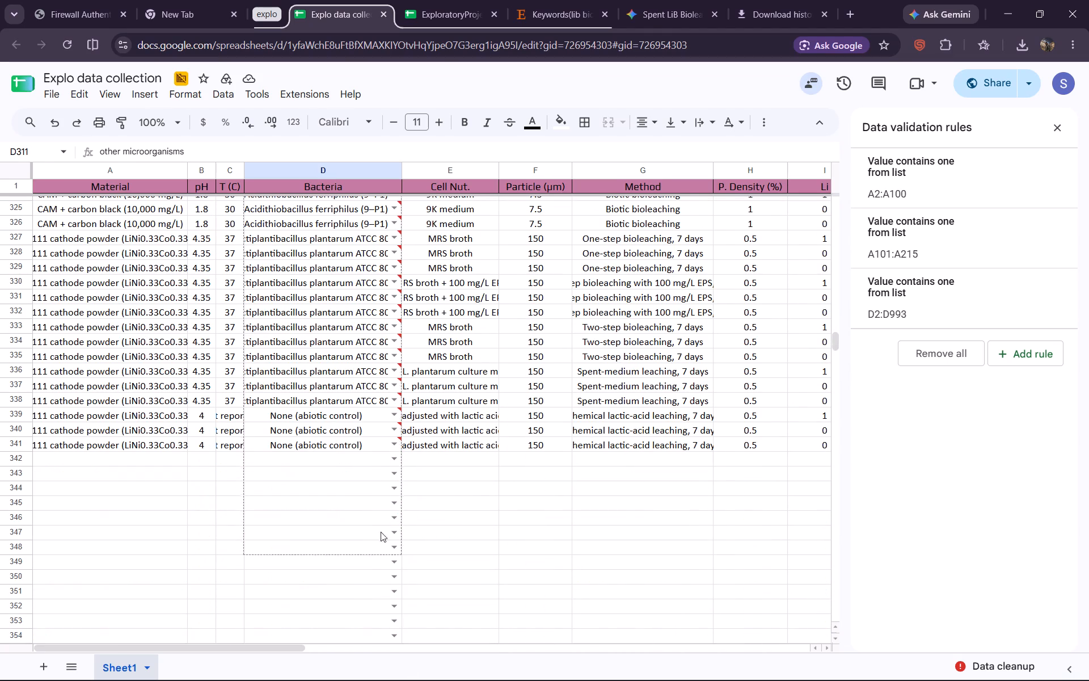
{"action": "left_click_drag", "start_coordinate": [381, 532], "coordinate": [385, 440]}
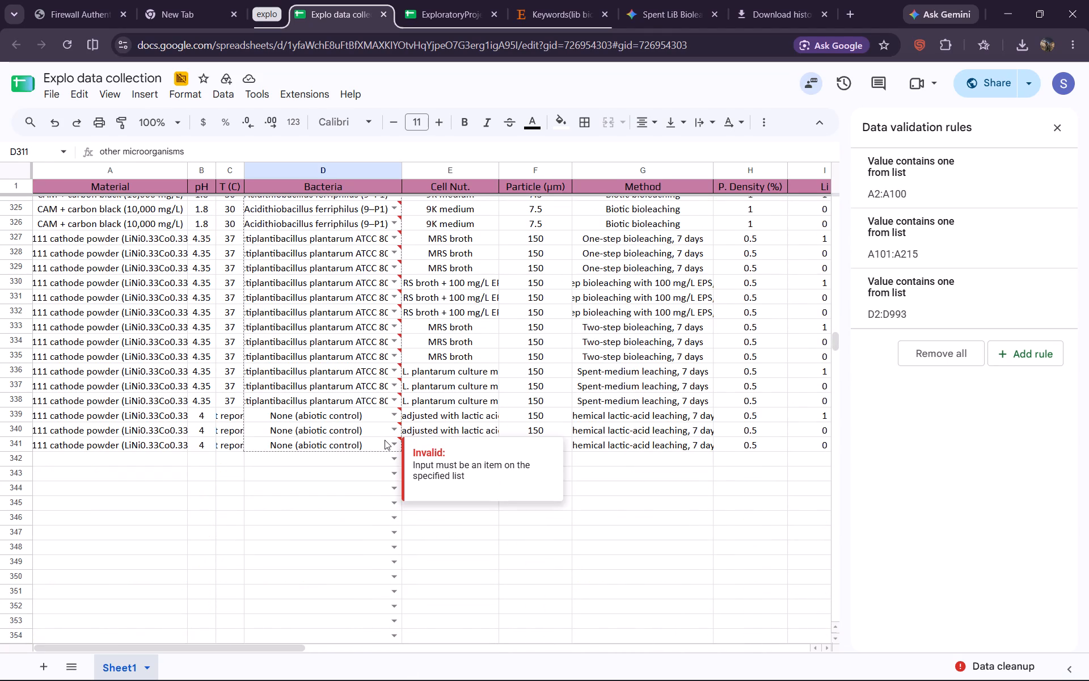
{"action": "left_click_drag", "start_coordinate": [385, 440], "coordinate": [383, 440]}
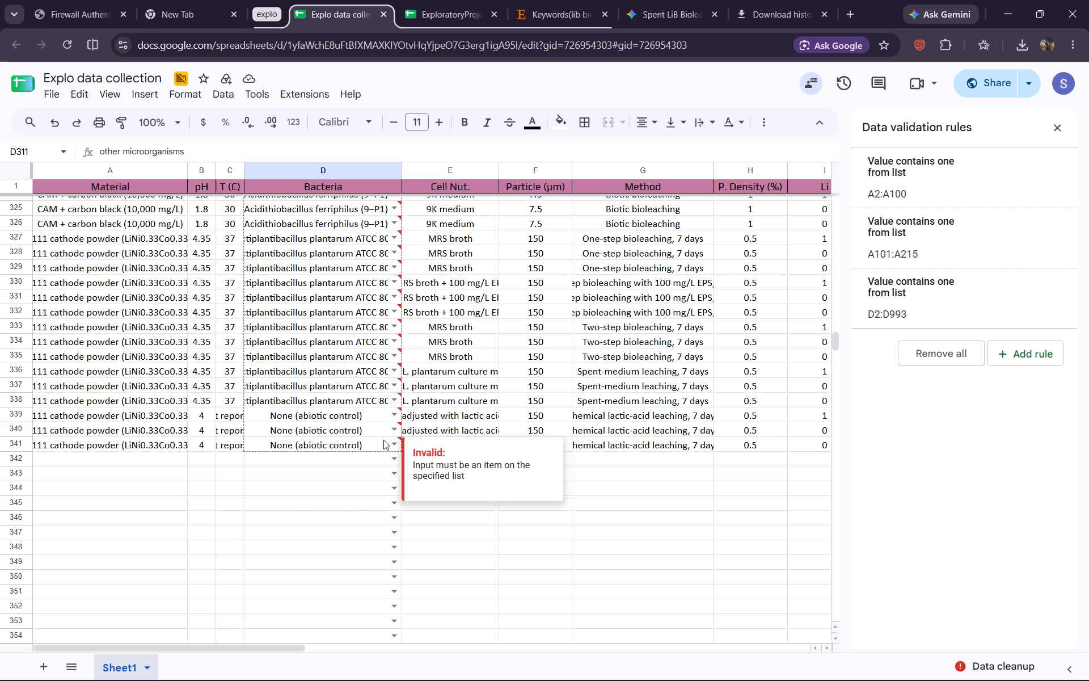
{"action": "left_click_drag", "start_coordinate": [383, 440], "coordinate": [379, 398]}
{"action": "left_click", "coordinate": [379, 401]}
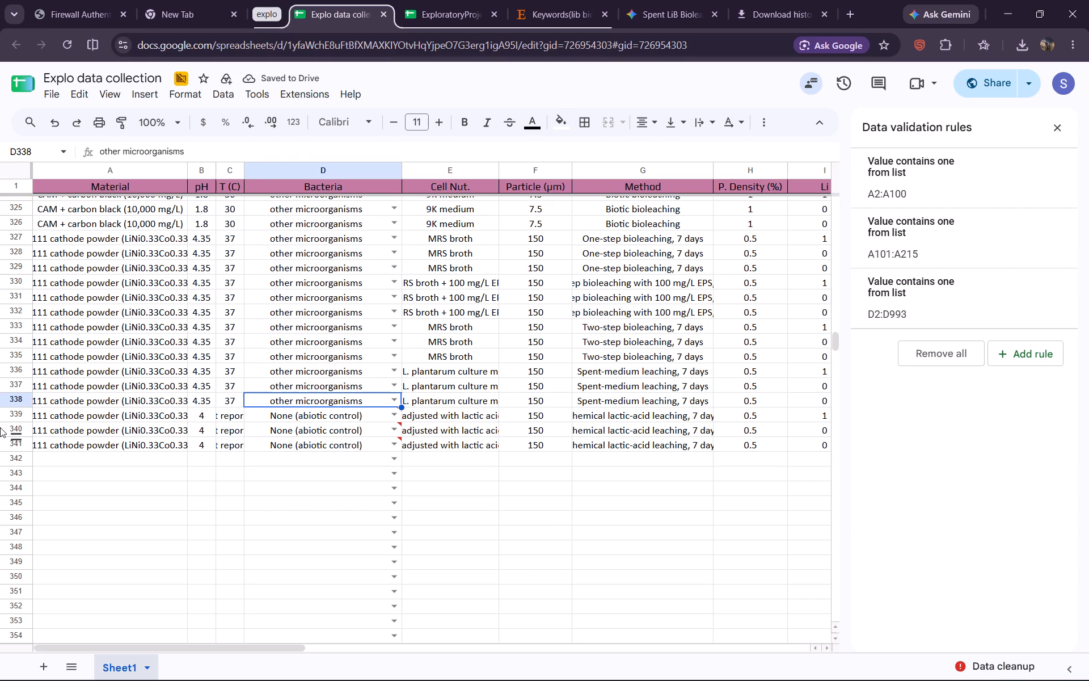
Clear the contents of the three "None (abiotic control)" rows, 339 to 341.
{"action": "left_click", "coordinate": [19, 413]}
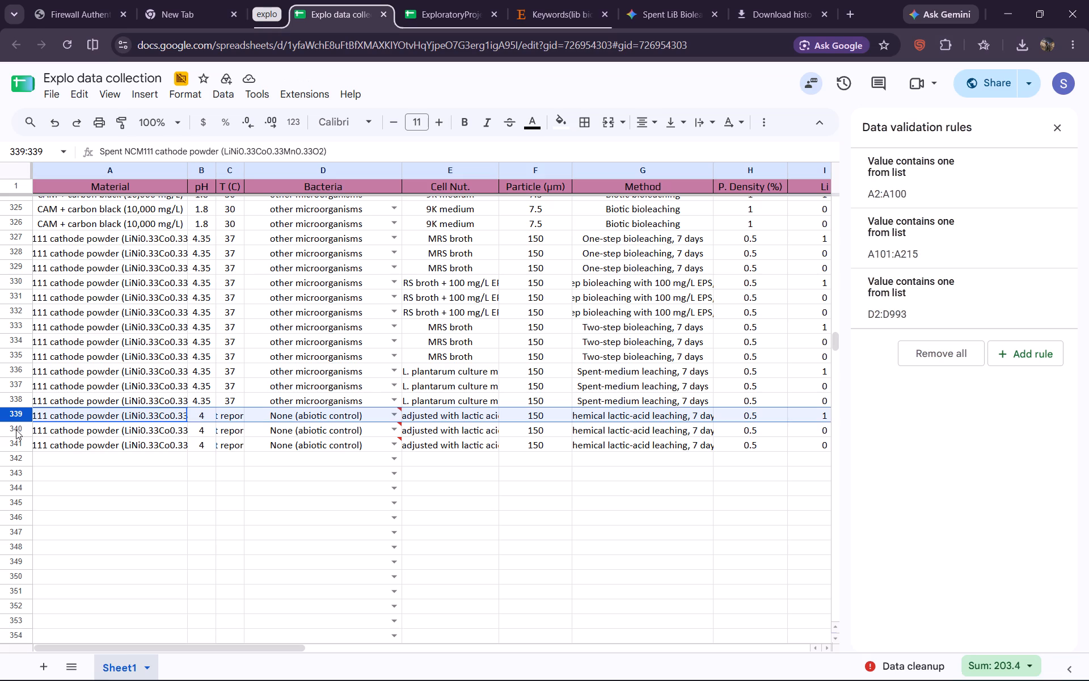
{"action": "key", "text": "Delete"}
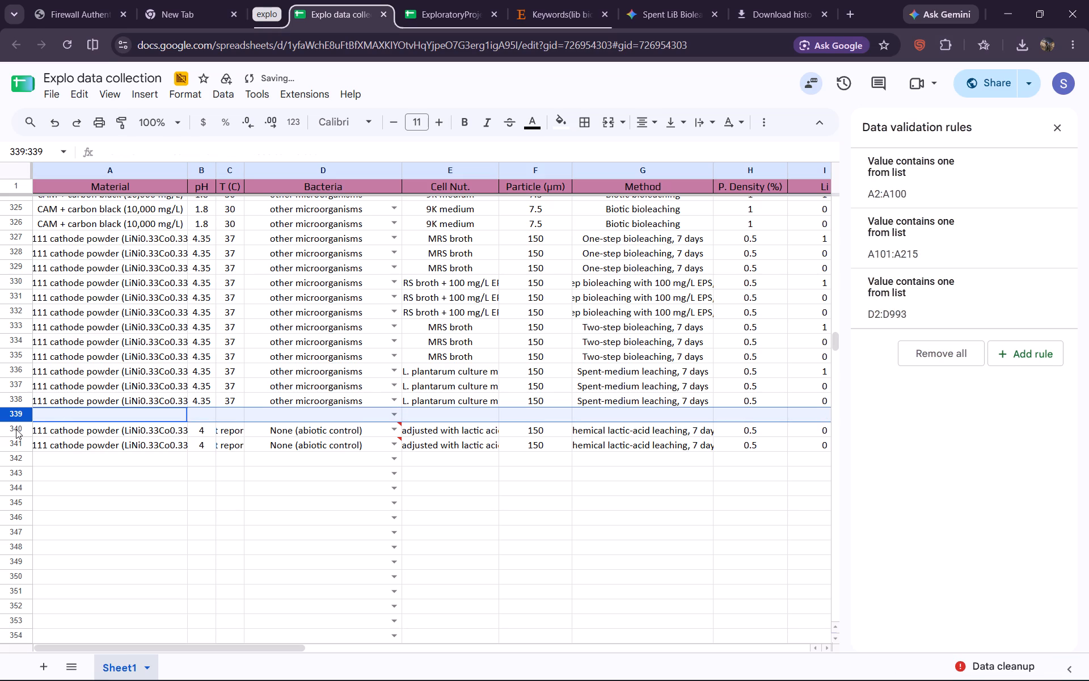
{"action": "left_click", "coordinate": [15, 427]}
{"action": "key", "text": "Delete"}
{"action": "left_click", "coordinate": [18, 446]}
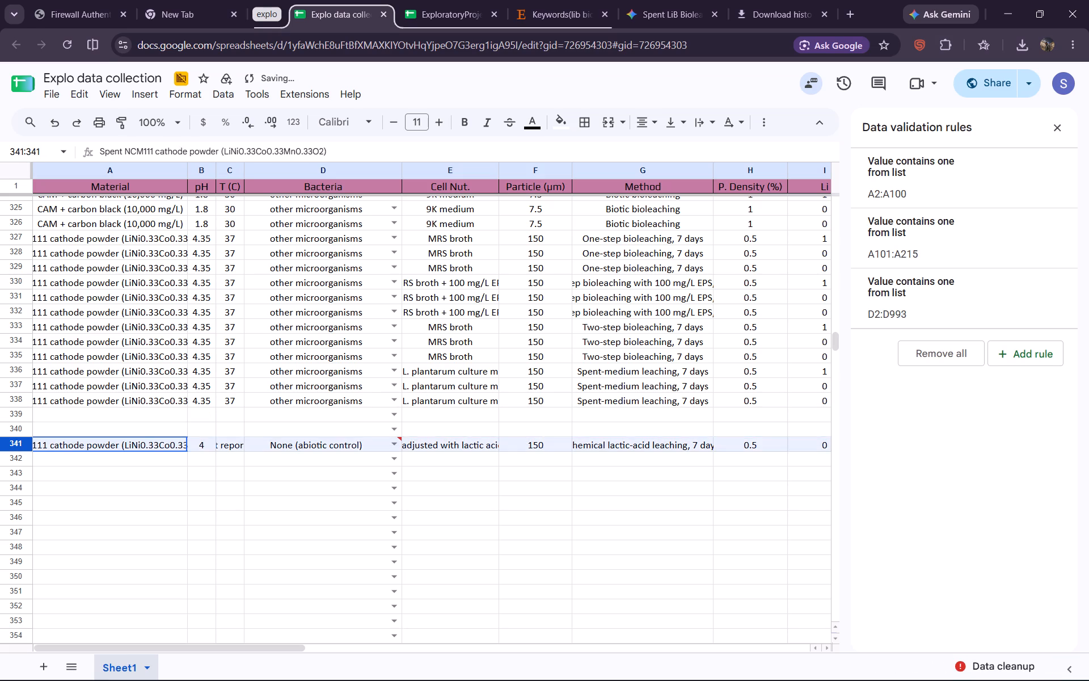
{"action": "key", "text": "Delete"}
{"action": "left_click", "coordinate": [120, 492]}
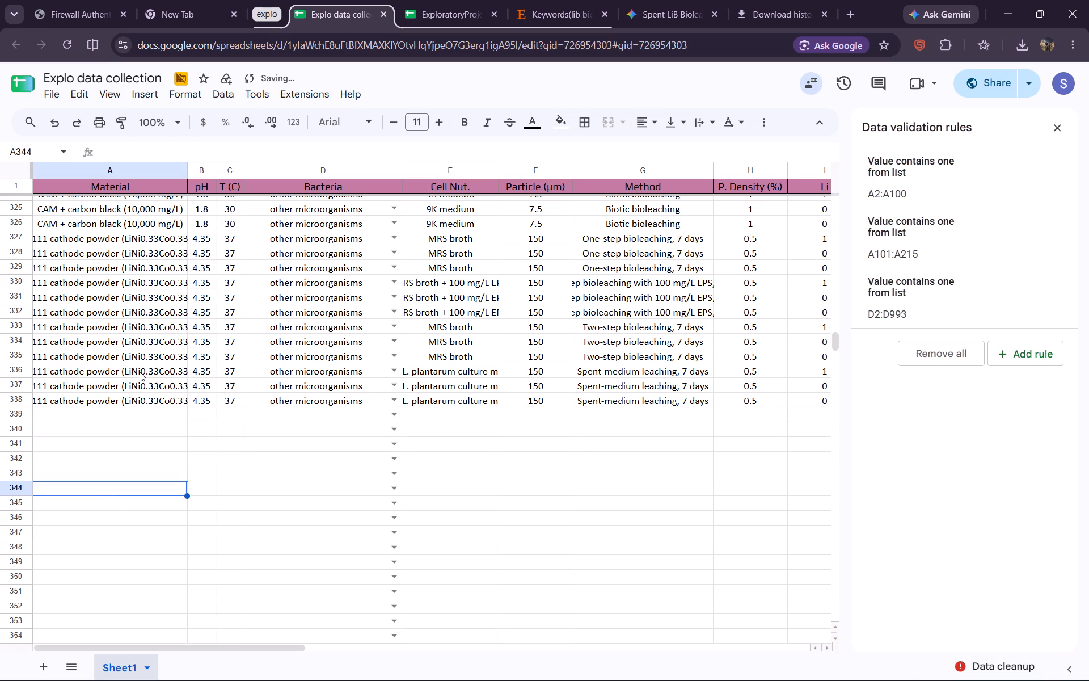
Clear the "Not reported" entries from the Cell Nut. column in E267:E287.
{"action": "scroll", "coordinate": [394, 364], "scroll_direction": "up", "scroll_amount": 1}
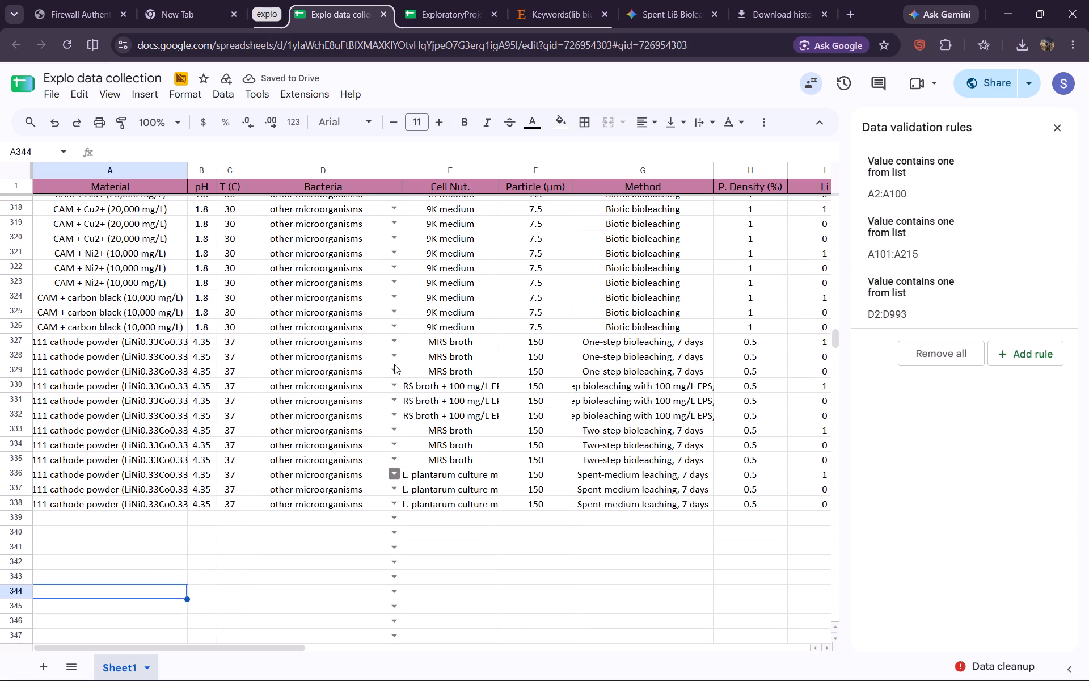
{"action": "scroll", "coordinate": [394, 364], "scroll_direction": "up", "scroll_amount": 10}
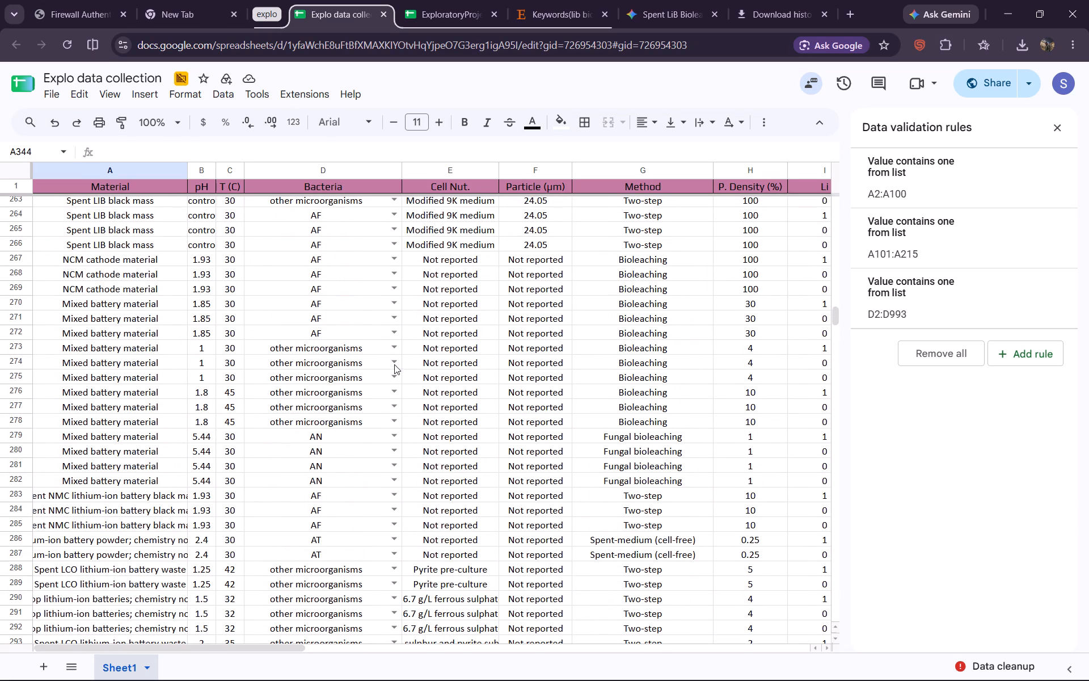
{"action": "left_click", "coordinate": [468, 550]}
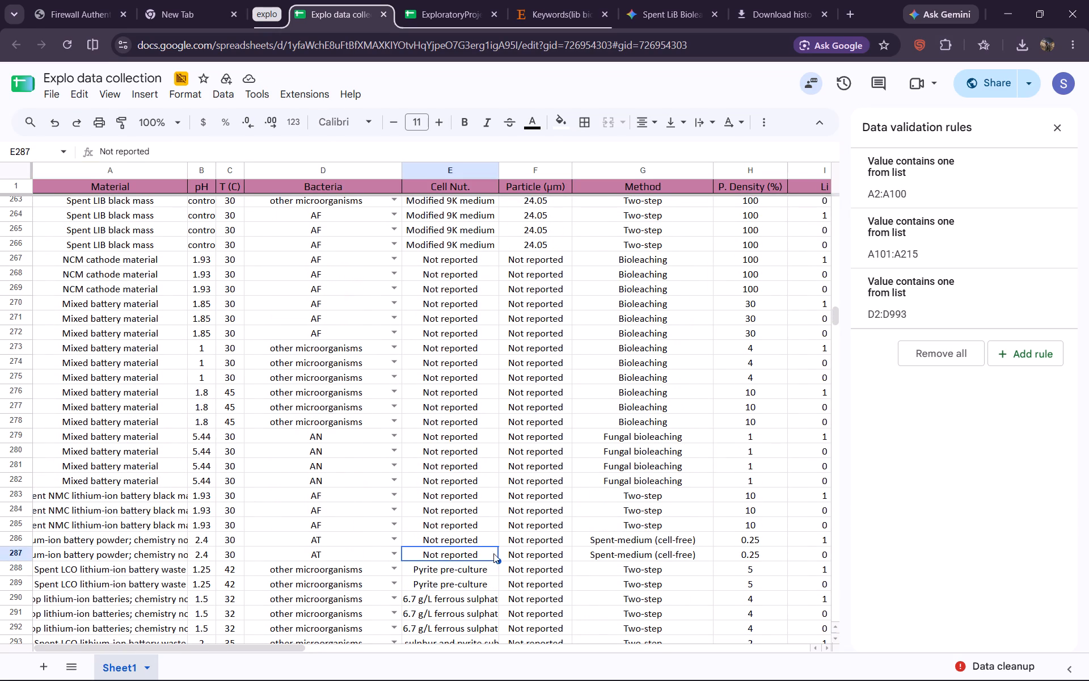
{"action": "left_click", "coordinate": [456, 252]}
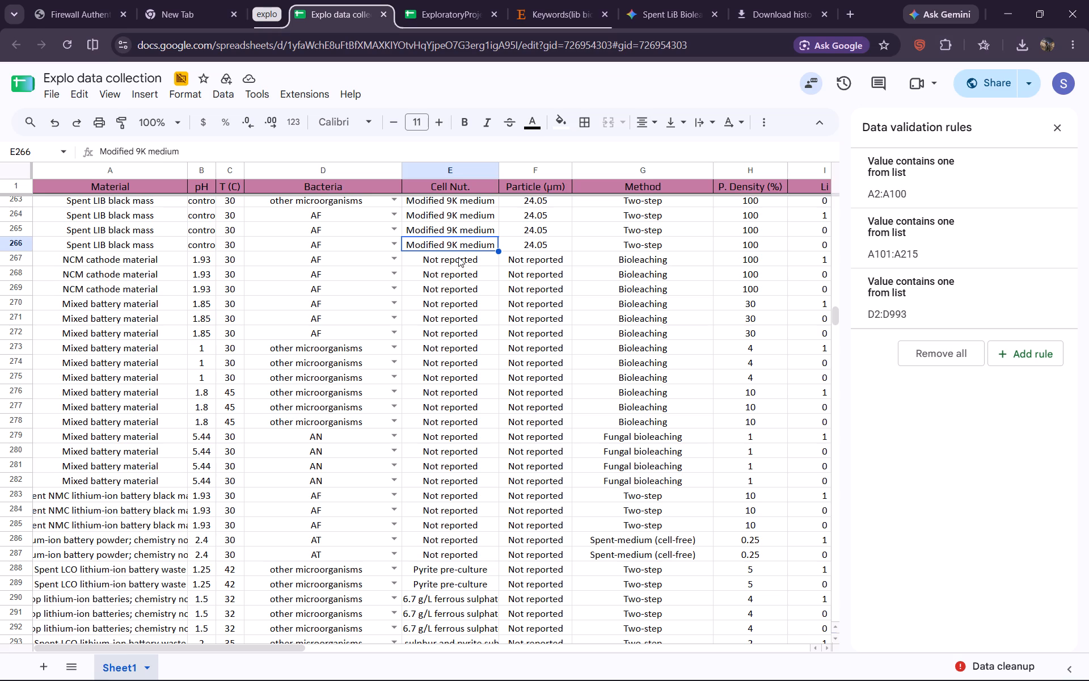
{"action": "left_click", "coordinate": [458, 258]}
{"action": "key", "text": "shift+Down"}
{"action": "key", "text": "shift+Down"}
{"action": "key", "text": "shift+Down"}
{"action": "key", "text": "shift+Down"}
{"action": "key", "text": "shift+Down"}
{"action": "key", "text": "shift+Down"}
{"action": "key", "text": "shift+Down"}
{"action": "key", "text": "shift+Down"}
{"action": "key", "text": "shift+Down"}
{"action": "key", "text": "shift+Down"}
{"action": "key", "text": "shift+Down"}
{"action": "key", "text": "shift+Down"}
{"action": "key", "text": "shift+Down"}
{"action": "key", "text": "shift+Down"}
{"action": "key", "text": "shift+Down"}
{"action": "key", "text": "shift+Down"}
{"action": "key", "text": "shift+Down"}
{"action": "key", "text": "shift+Down"}
{"action": "key", "text": "shift+Down"}
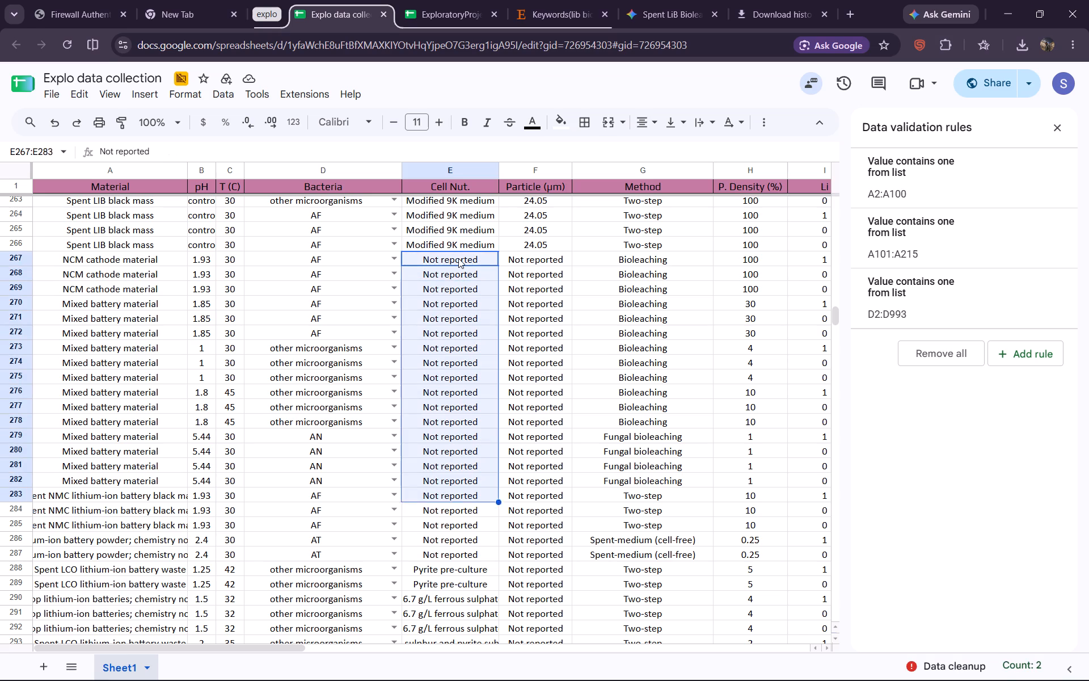
{"action": "key", "text": "shift+Down"}
{"action": "key", "text": "Delete"}
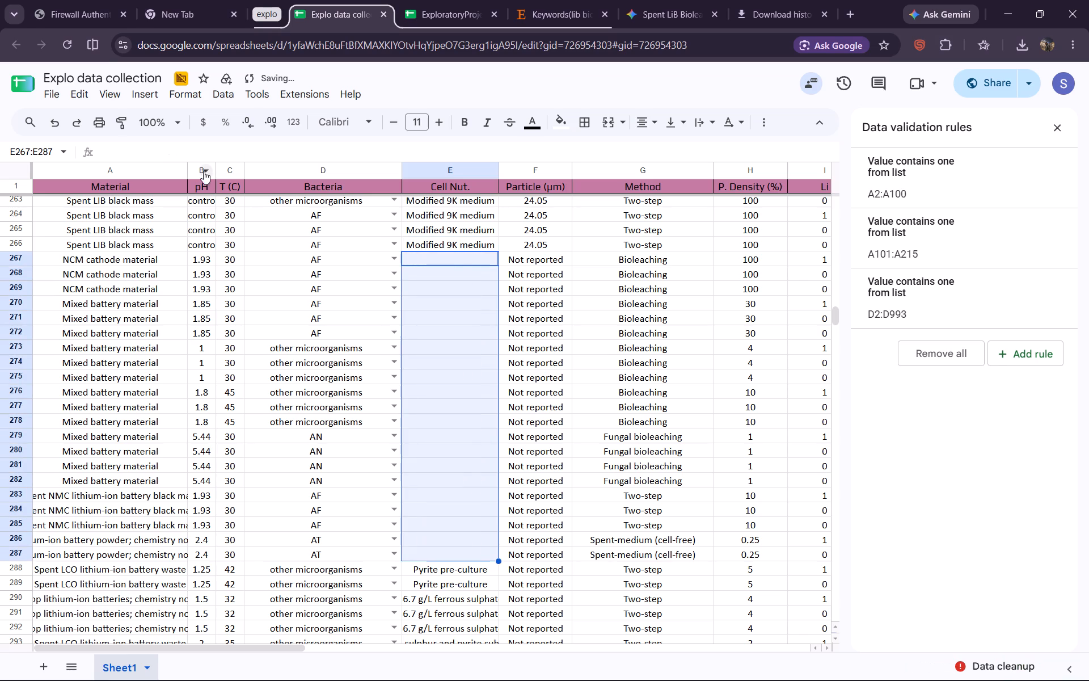
{"action": "left_click", "coordinate": [457, 375]}
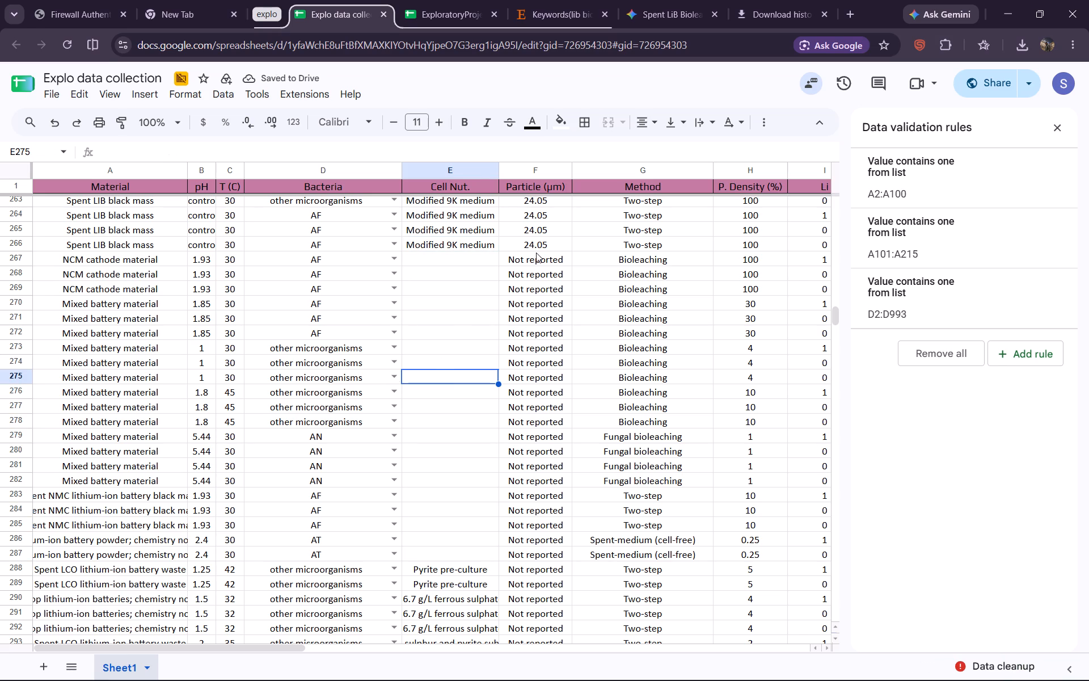
Clear the "Not reported" entries from the Particle (µm) column in F267:F294.
{"action": "left_click", "coordinate": [536, 253]}
{"action": "key", "text": "shift+Down"}
{"action": "key", "text": "shift+Down"}
{"action": "key", "text": "shift+Down"}
{"action": "key", "text": "shift+Down"}
{"action": "key", "text": "shift+Down"}
{"action": "key", "text": "shift+Down"}
{"action": "key", "text": "shift+Down"}
{"action": "key", "text": "shift+Down"}
{"action": "key", "text": "shift+Down"}
{"action": "key", "text": "shift+Down"}
{"action": "key", "text": "shift+Down"}
{"action": "key", "text": "shift+Down"}
{"action": "key", "text": "shift+Down"}
{"action": "key", "text": "shift+Down"}
{"action": "key", "text": "shift+Down"}
{"action": "key", "text": "shift+Down"}
{"action": "key", "text": "shift+Down"}
{"action": "key", "text": "shift+Down"}
{"action": "key", "text": "shift+Down"}
{"action": "key", "text": "shift+Down"}
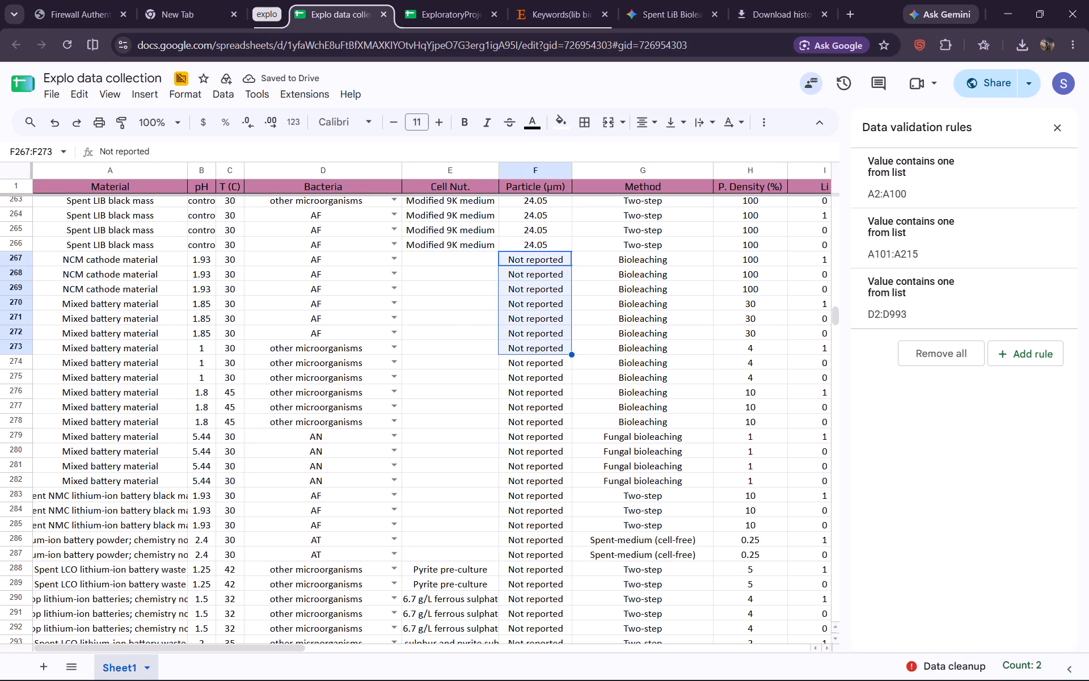
{"action": "key", "text": "shift+Up"}
{"action": "key", "text": "shift+Up"}
{"action": "key", "text": "shift+Up"}
{"action": "key", "text": "shift+Up"}
{"action": "key", "text": "shift+Up"}
{"action": "key", "text": "shift+Up"}
{"action": "key", "text": "shift+Up"}
{"action": "key", "text": "shift+Up"}
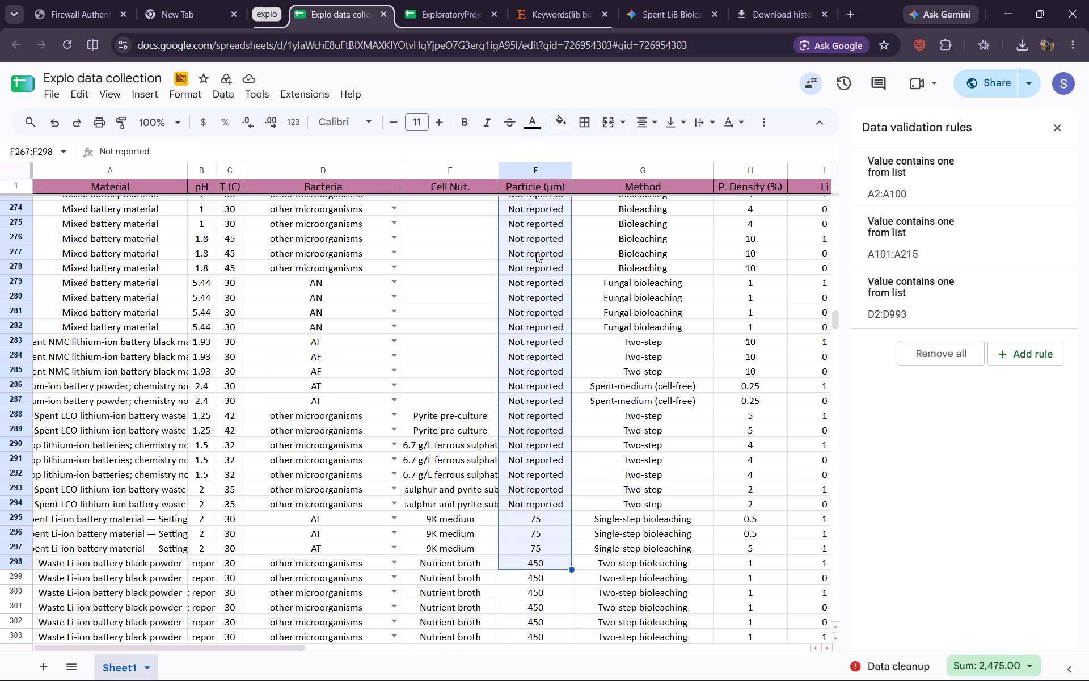
{"action": "key", "text": "shift+Up"}
{"action": "key", "text": "Delete"}
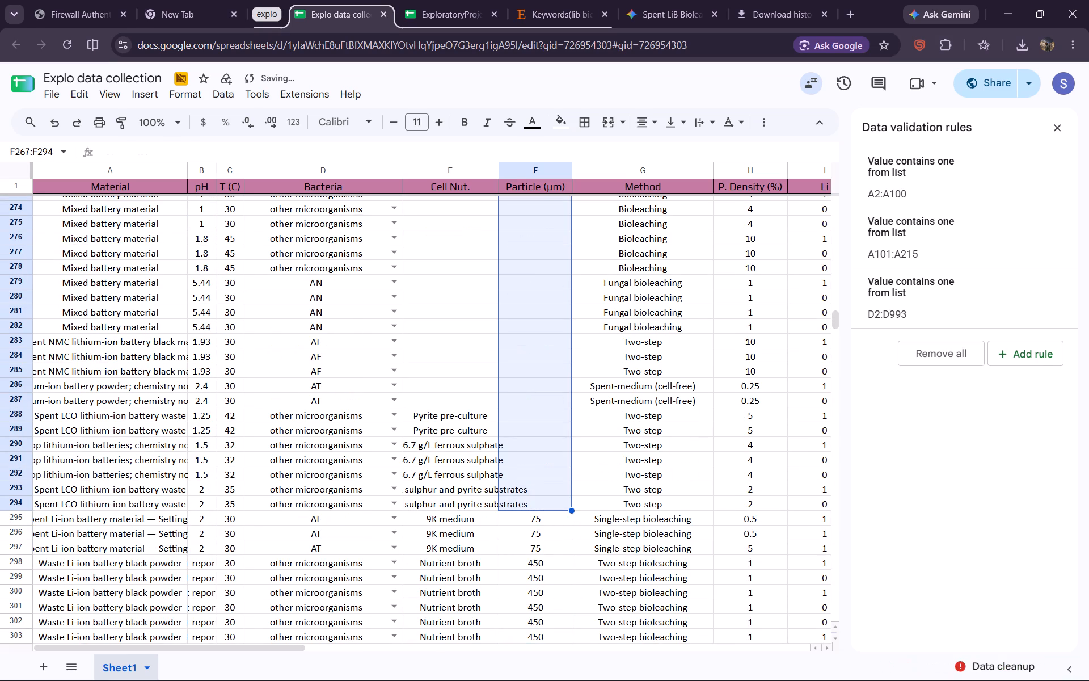
Widen the pH column so its longer text entries can be read.
{"action": "scroll", "coordinate": [102, 305], "scroll_direction": "up", "scroll_amount": 5}
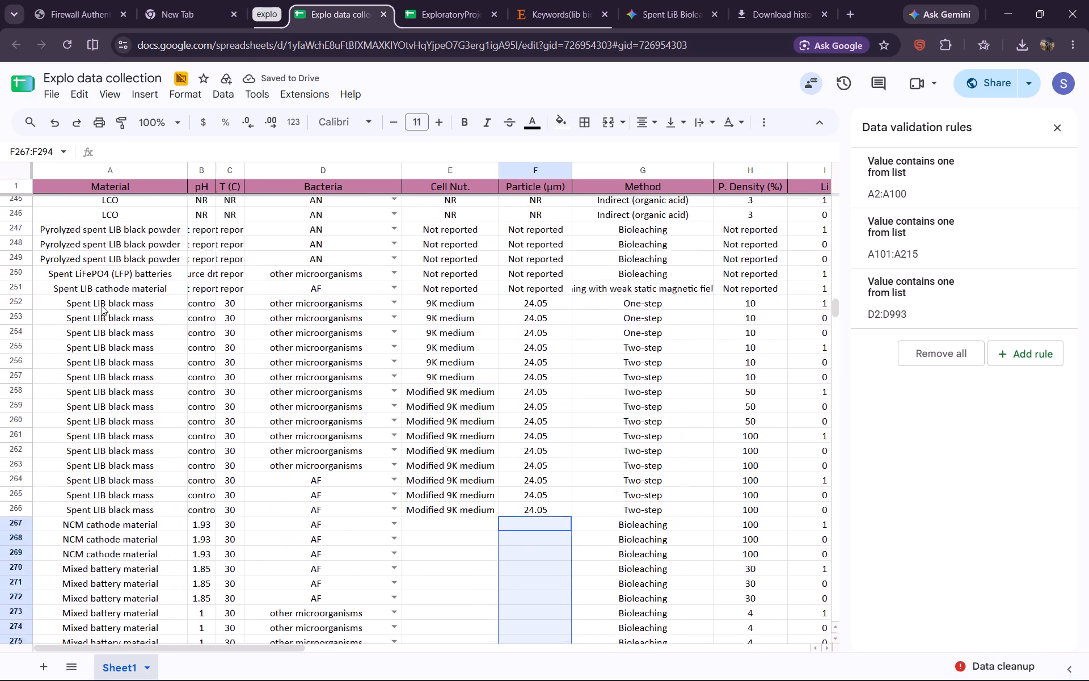
{"action": "scroll", "coordinate": [102, 305], "scroll_direction": "up", "scroll_amount": 13}
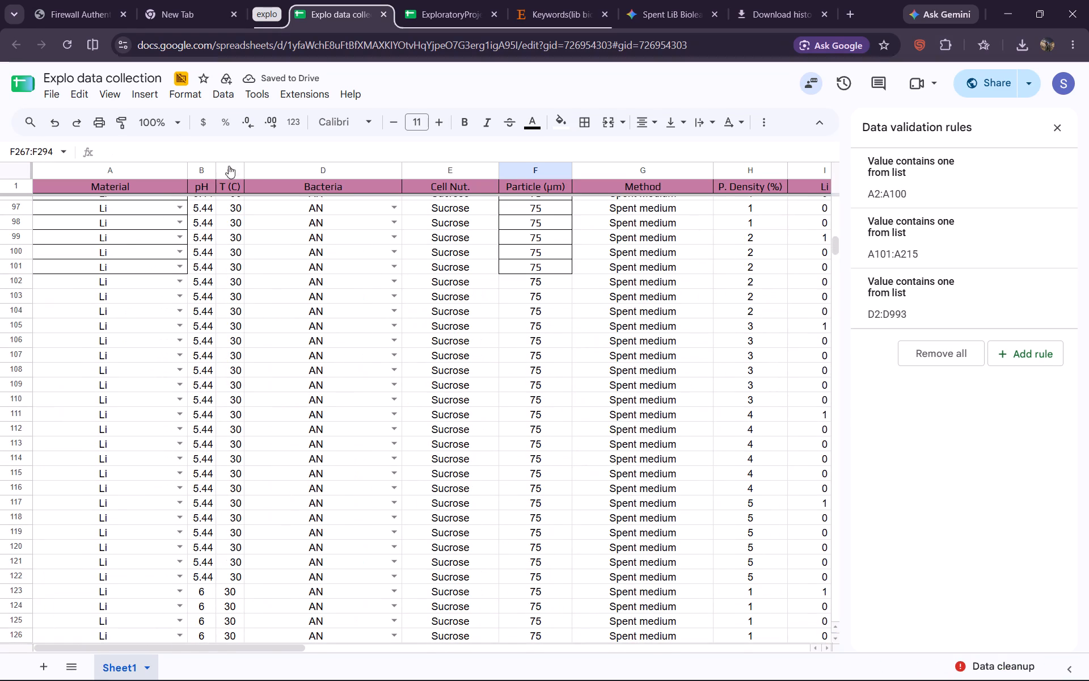
{"action": "left_click_drag", "start_coordinate": [217, 168], "coordinate": [288, 182]}
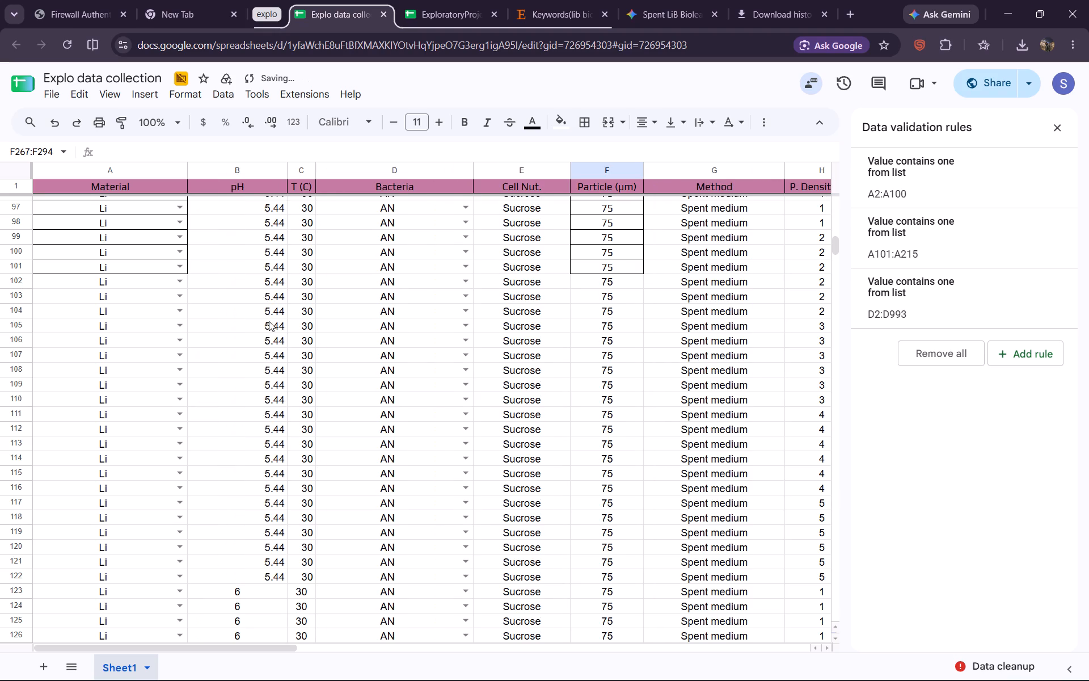
Trim the pH entry in B250, the Spent LiFePO4 (LFP) batteries row, to just 1.89.
{"action": "scroll", "coordinate": [269, 321], "scroll_direction": "down", "scroll_amount": 8}
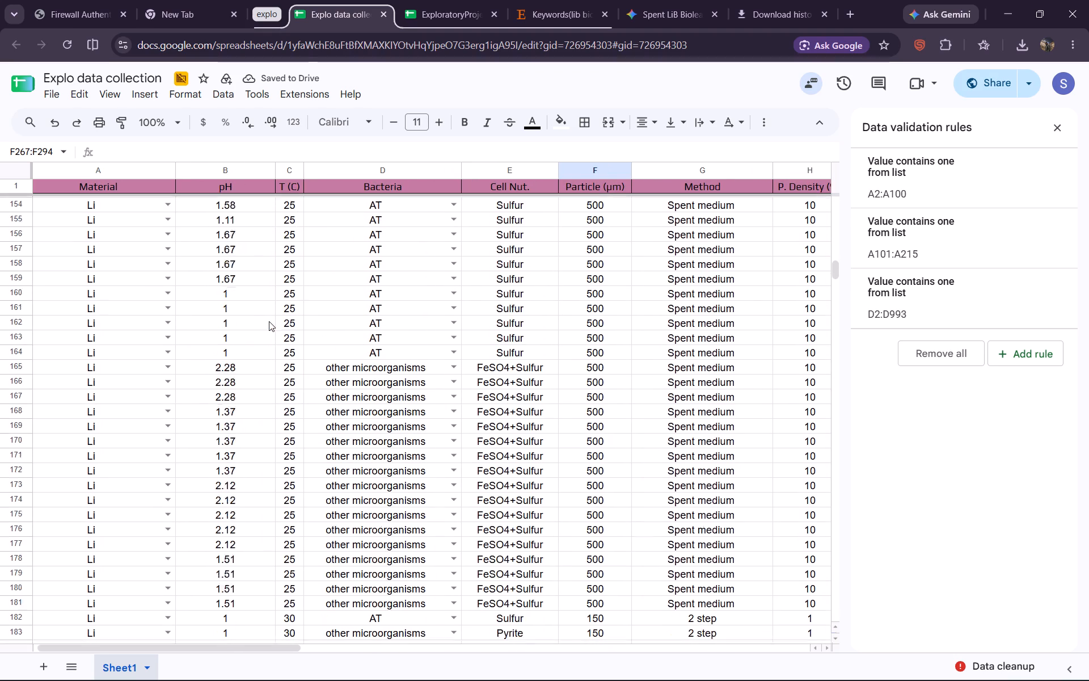
{"action": "scroll", "coordinate": [269, 321], "scroll_direction": "down", "scroll_amount": 9}
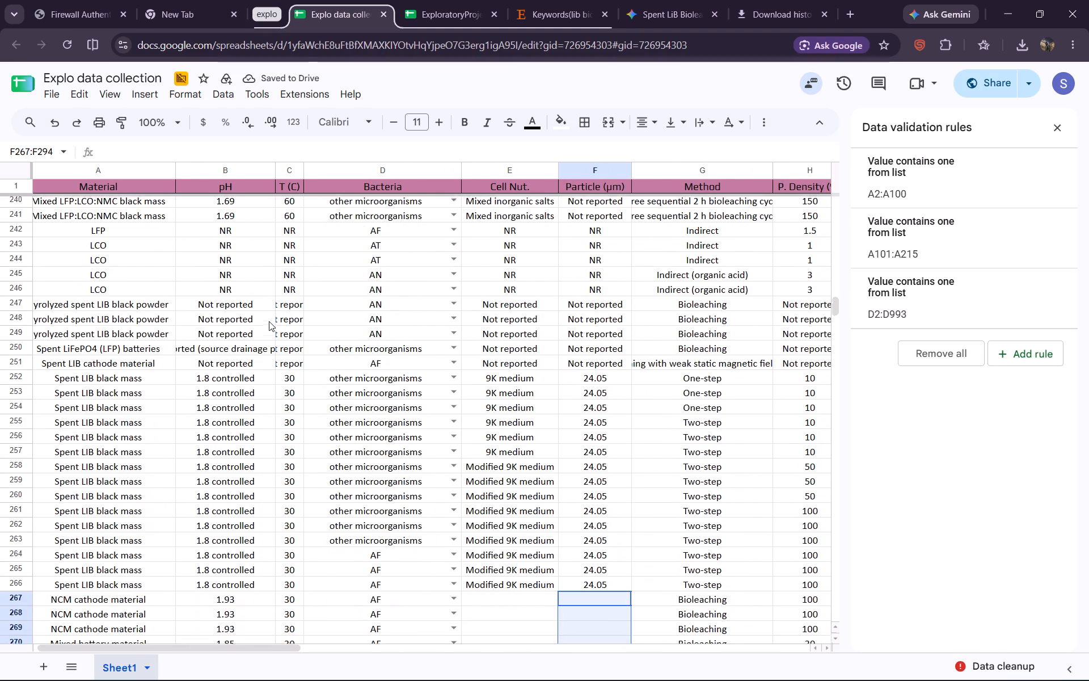
{"action": "scroll", "coordinate": [269, 321], "scroll_direction": "down", "scroll_amount": 1}
{"action": "left_click", "coordinate": [250, 346]}
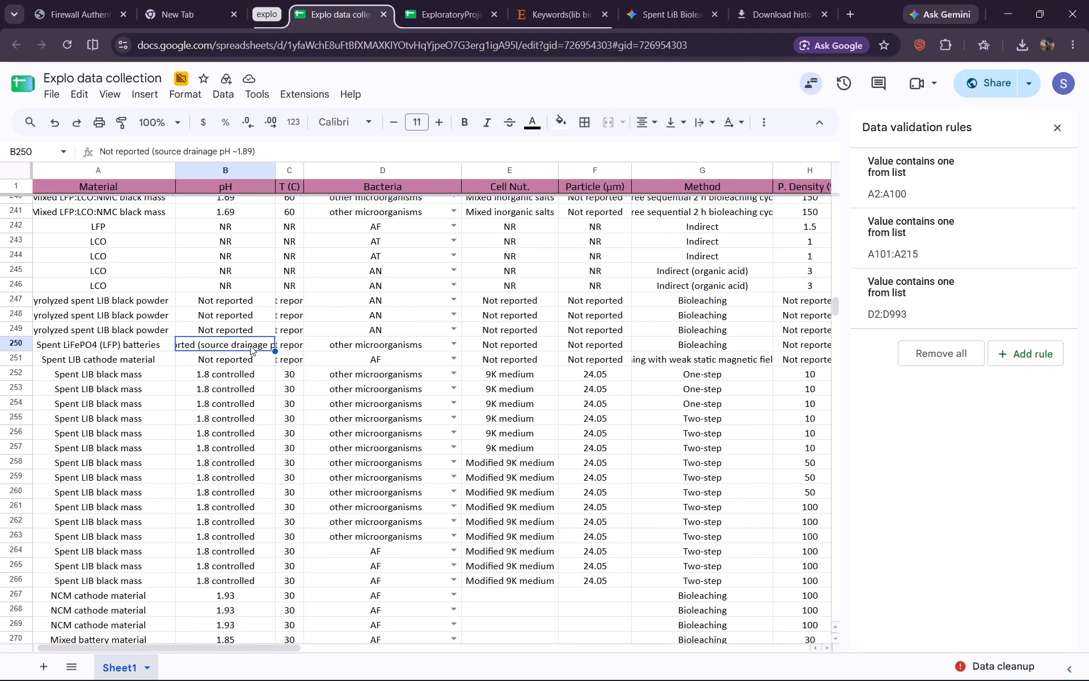
{"action": "double_click", "coordinate": [250, 346]}
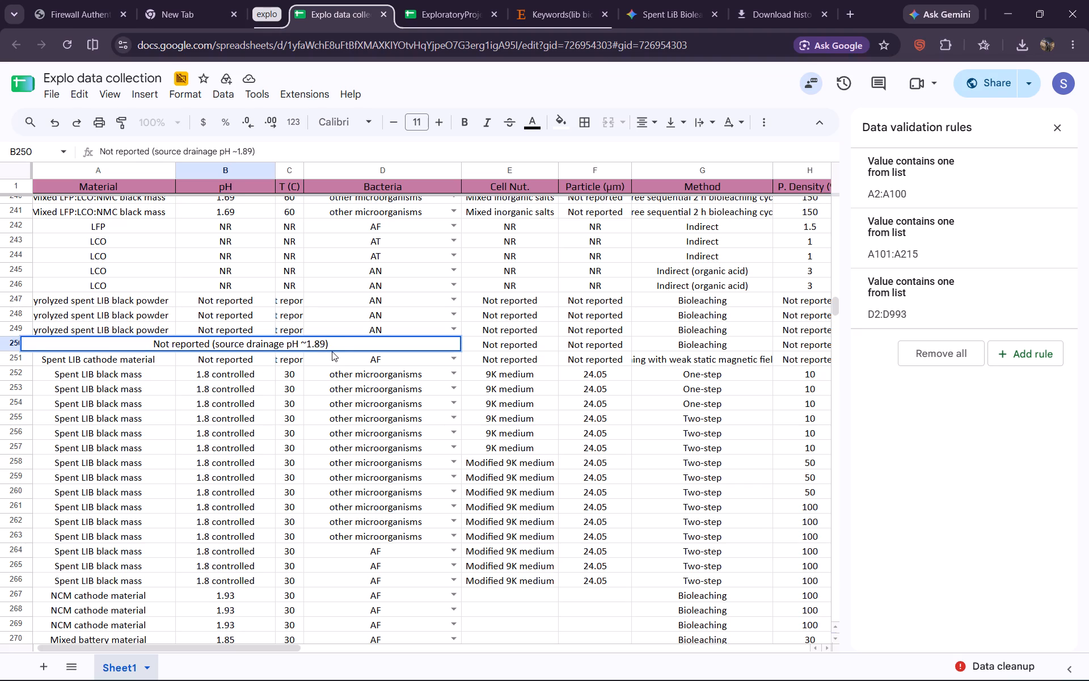
{"action": "key", "text": "BackSpace"}
{"action": "key", "text": "Left"}
{"action": "key", "text": "Left"}
{"action": "key", "text": "Left"}
{"action": "key", "text": "Left"}
{"action": "key", "text": "BackSpace"}
{"action": "key", "text": "BackSpace"}
{"action": "key", "text": "BackSpace"}
{"action": "key", "text": "BackSpace"}
{"action": "key", "text": "BackSpace"}
{"action": "key", "text": "BackSpace"}
{"action": "key", "text": "BackSpace"}
{"action": "key", "text": "BackSpace"}
{"action": "key", "text": "BackSpace"}
{"action": "key", "text": "BackSpace"}
{"action": "key", "text": "BackSpace"}
{"action": "key", "text": "BackSpace"}
{"action": "key", "text": "BackSpace"}
{"action": "key", "text": "BackSpace"}
{"action": "key", "text": "BackSpace"}
{"action": "key", "text": "BackSpace"}
{"action": "key", "text": "BackSpace"}
{"action": "key", "text": "BackSpace"}
{"action": "key", "text": "BackSpace"}
{"action": "key", "text": "BackSpace"}
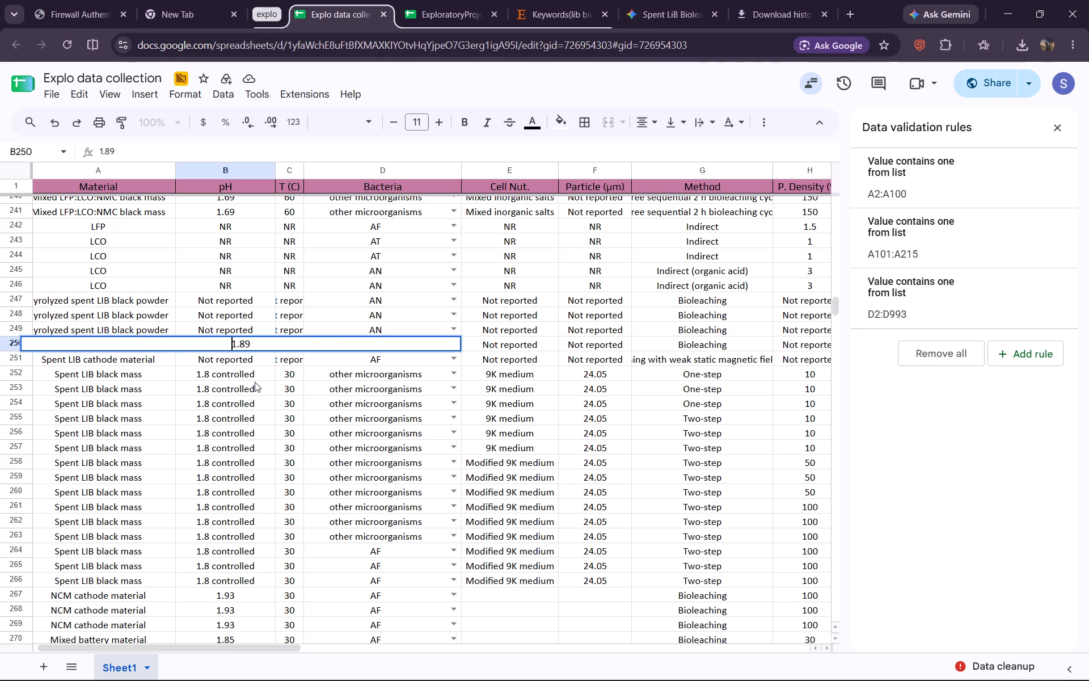
Clear the "Not reported" entries from the pH column in B251 and B247:B249, keeping the value in B250.
{"action": "left_click", "coordinate": [249, 355]}
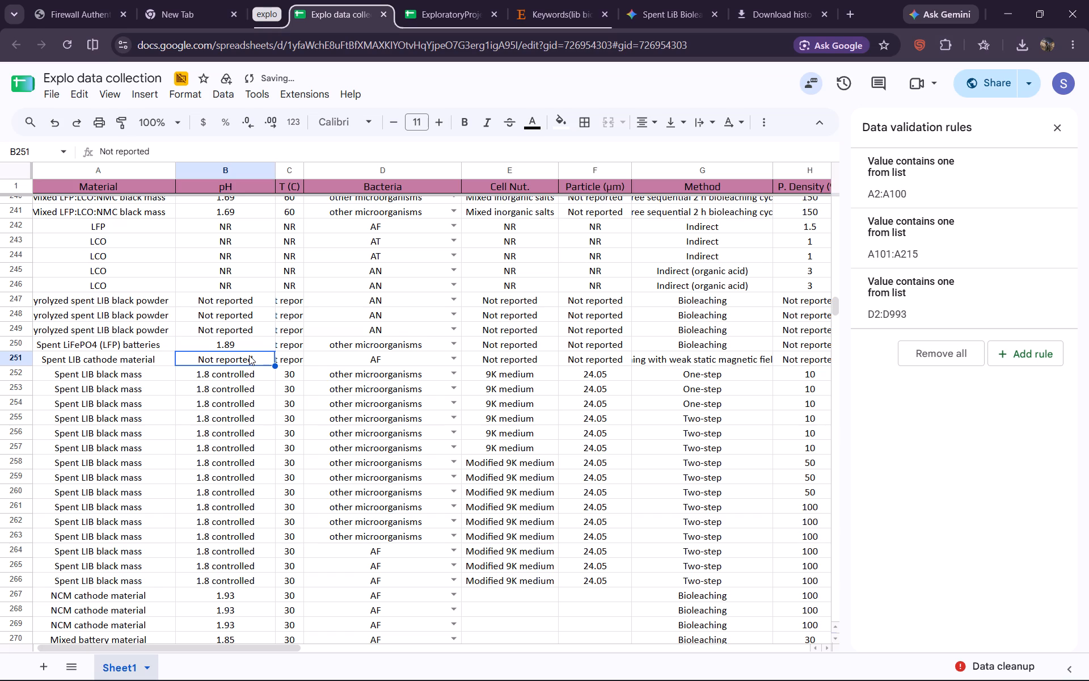
{"action": "key", "text": "Delete"}
{"action": "left_click", "coordinate": [237, 327]}
{"action": "key", "text": "Delete"}
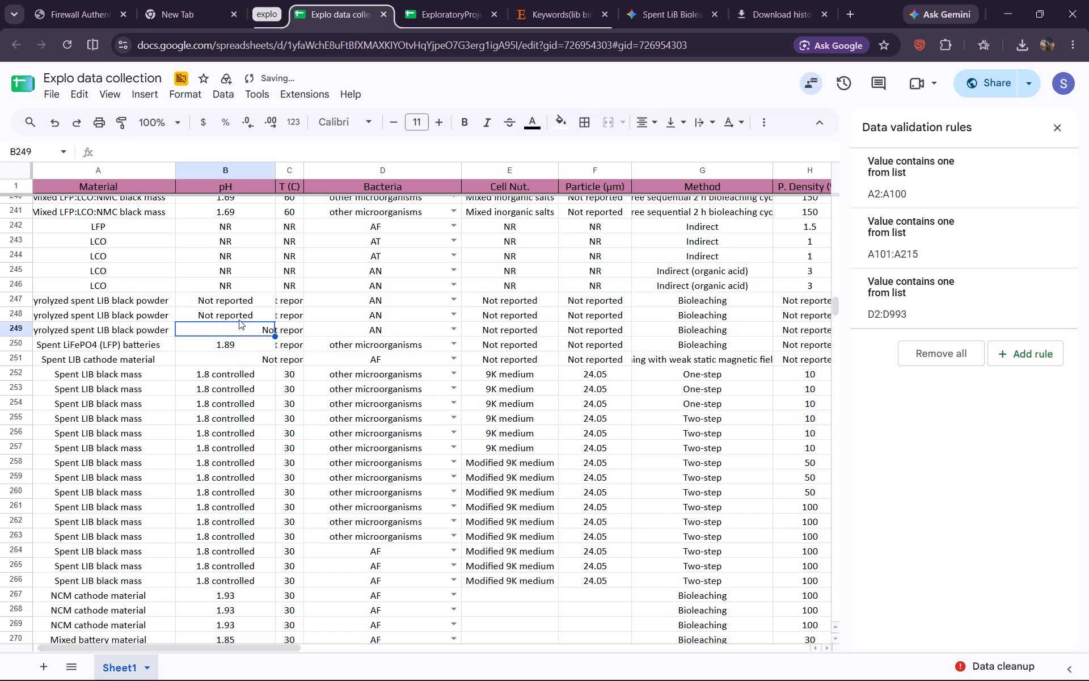
{"action": "left_click", "coordinate": [239, 320]}
{"action": "key", "text": "Delete"}
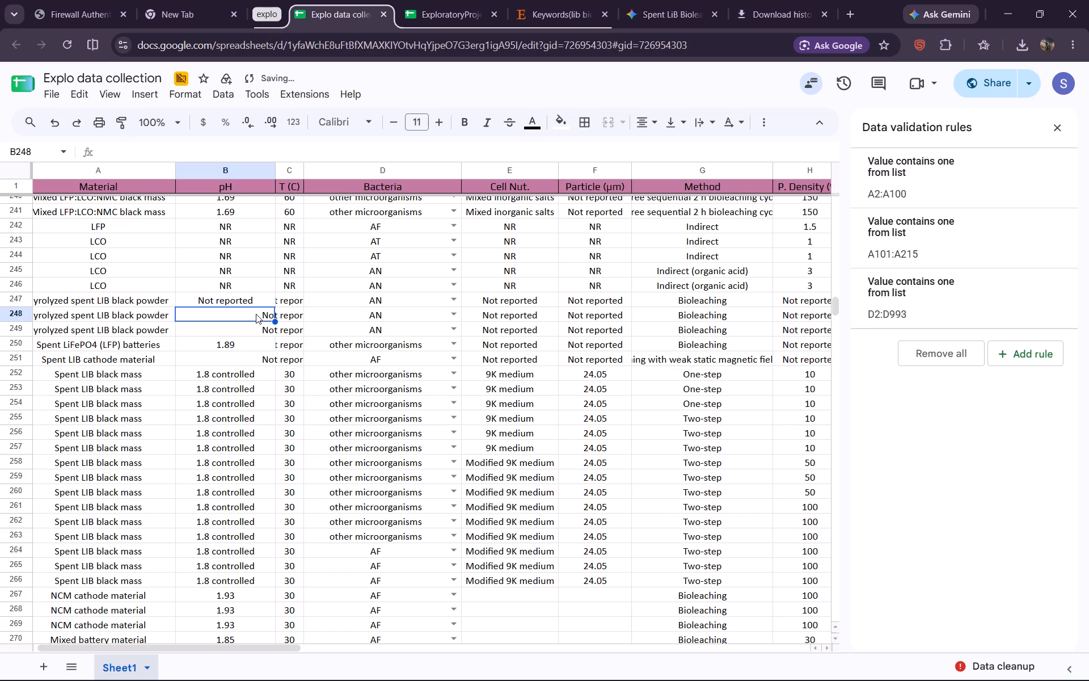
{"action": "left_click", "coordinate": [250, 304]}
{"action": "key", "text": "Delete"}
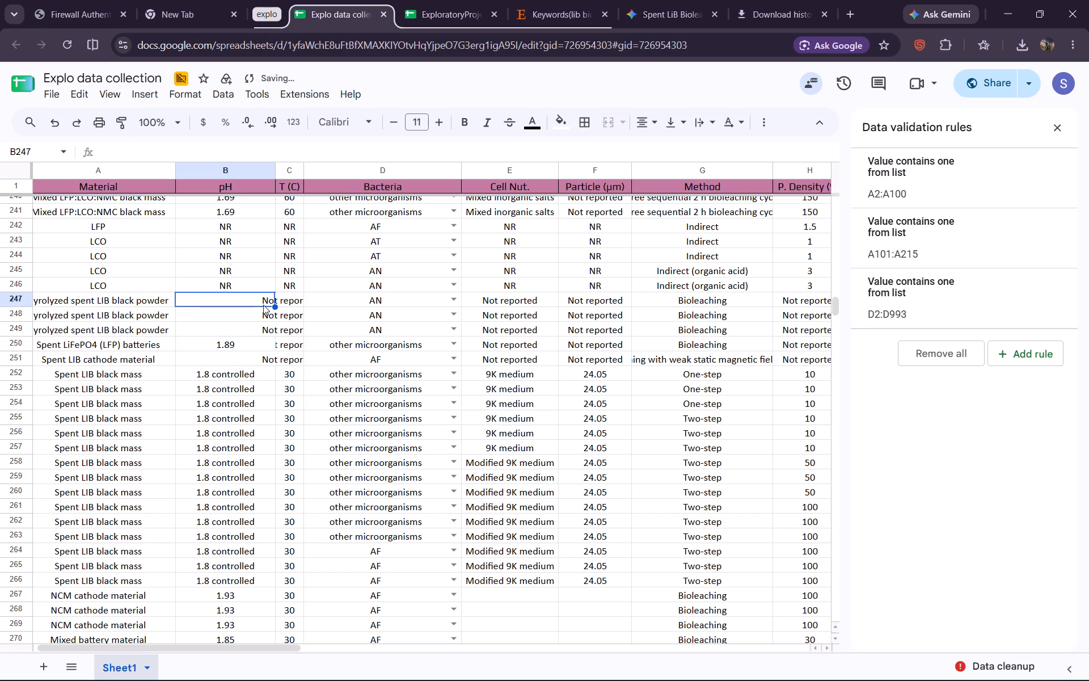
Clear the "Not reported" entries from the T (C) column in C247 and C248.
{"action": "double_click", "coordinate": [266, 301]}
{"action": "left_click", "coordinate": [290, 307]}
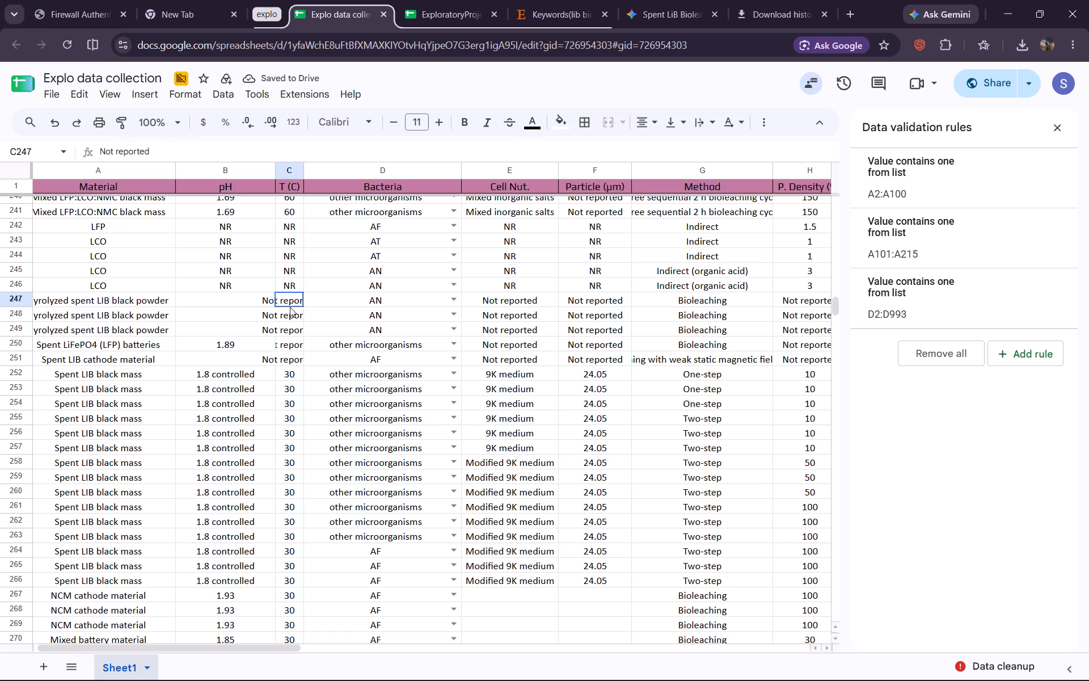
{"action": "key", "text": "Delete"}
{"action": "left_click", "coordinate": [289, 312]}
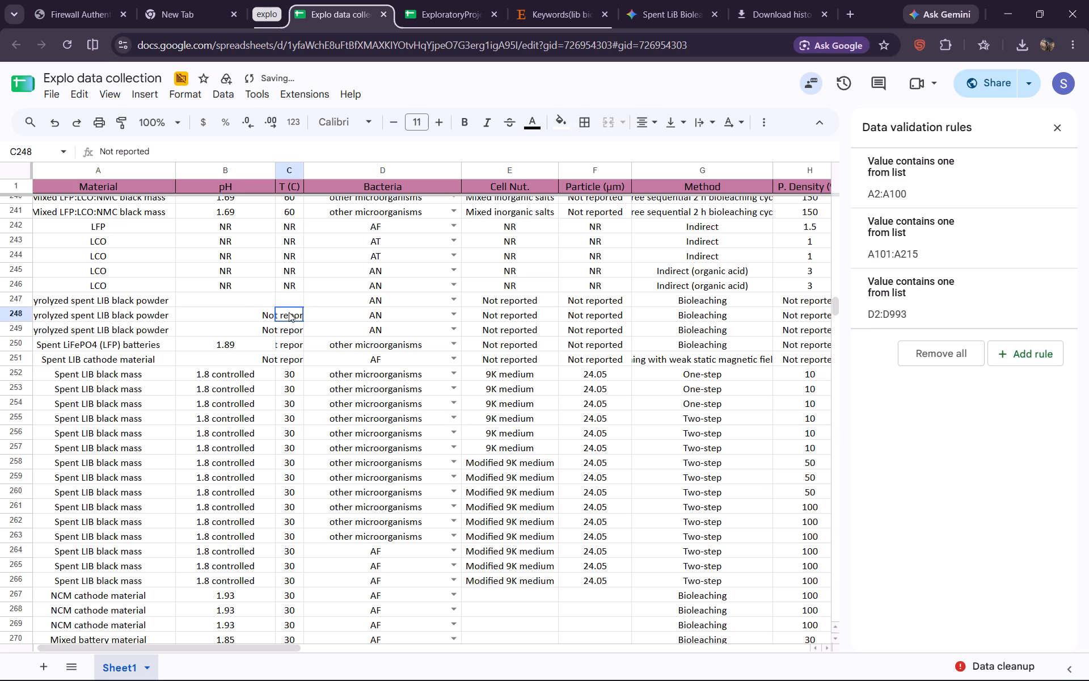
{"action": "key", "text": "Delete"}
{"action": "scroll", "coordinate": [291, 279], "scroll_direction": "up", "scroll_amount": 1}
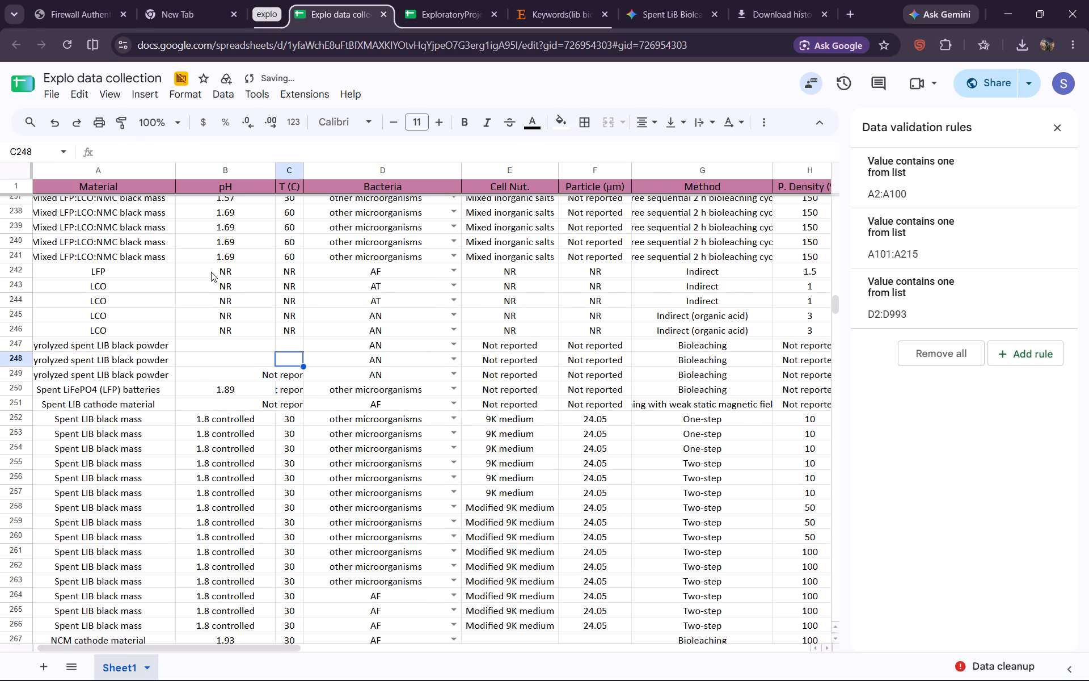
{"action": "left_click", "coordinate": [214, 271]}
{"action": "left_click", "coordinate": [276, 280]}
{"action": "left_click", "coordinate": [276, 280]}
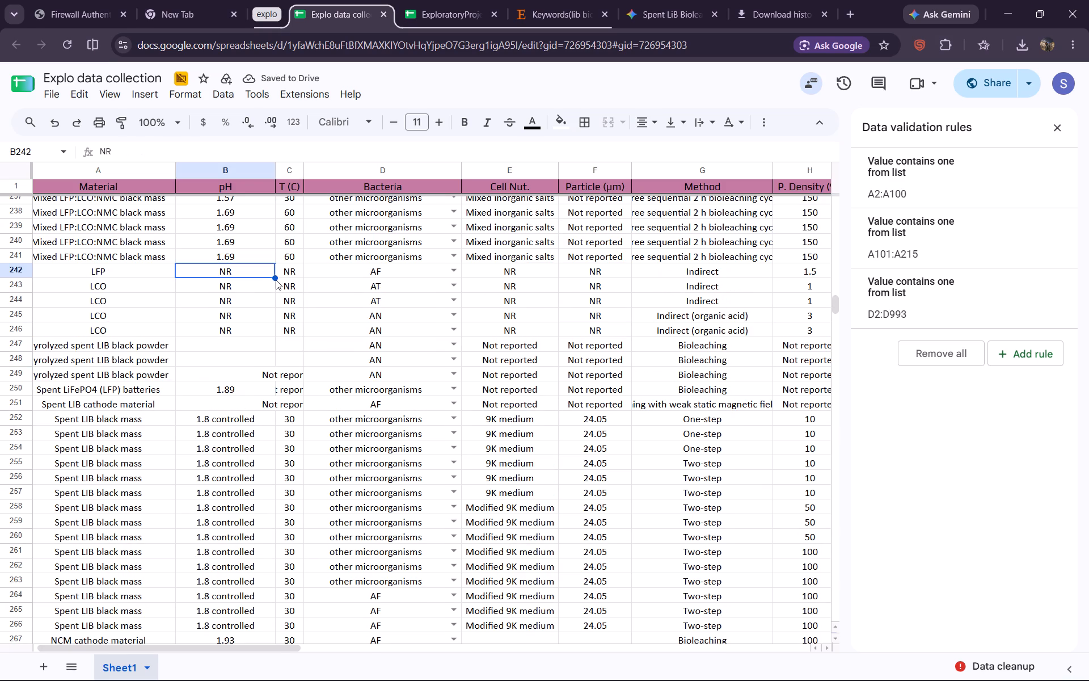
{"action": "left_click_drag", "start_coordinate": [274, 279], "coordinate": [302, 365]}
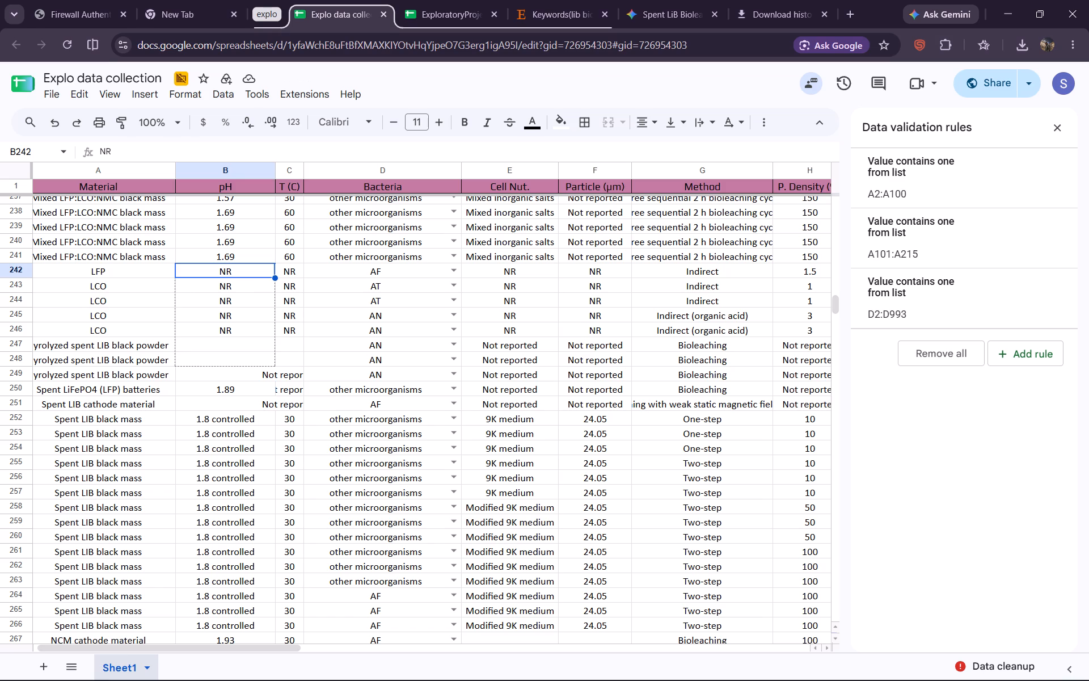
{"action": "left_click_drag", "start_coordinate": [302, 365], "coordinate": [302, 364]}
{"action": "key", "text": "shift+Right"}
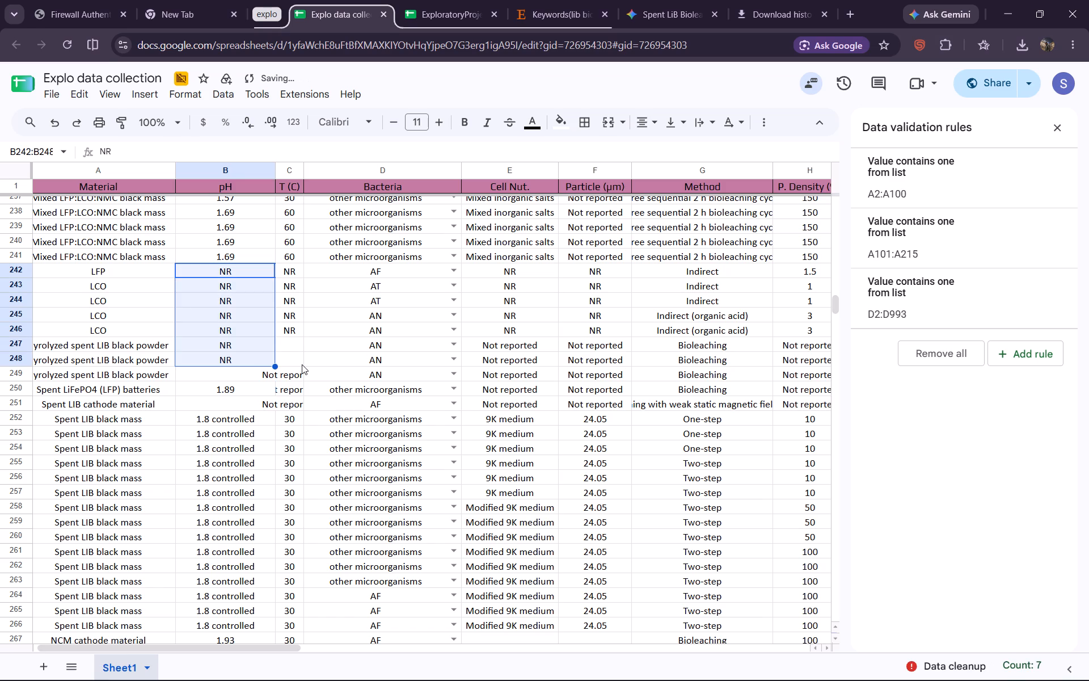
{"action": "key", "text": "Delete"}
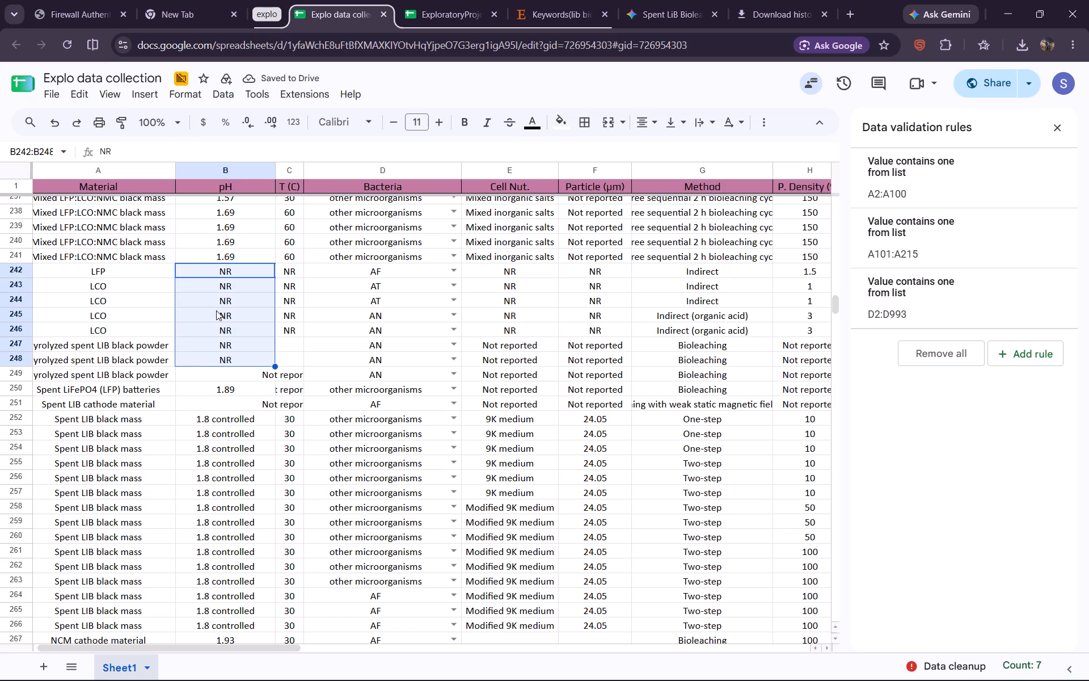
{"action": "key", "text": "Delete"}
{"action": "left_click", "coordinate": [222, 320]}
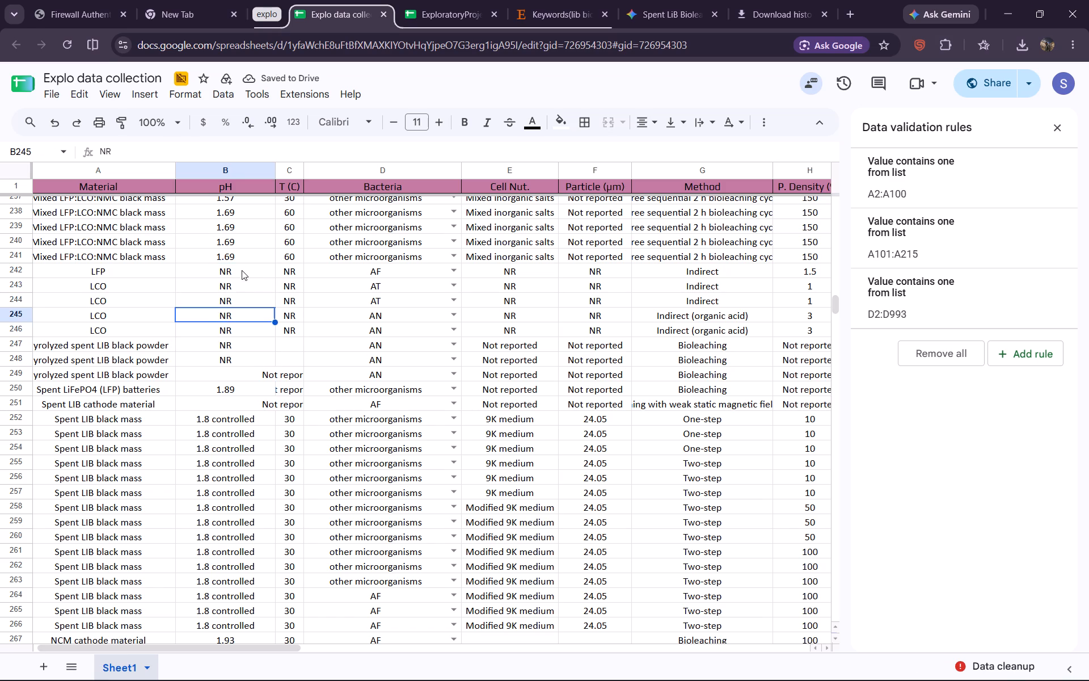
Clear the "NR" entries from the pH and T (C) columns across B242:C248.
{"action": "left_click", "coordinate": [245, 267]}
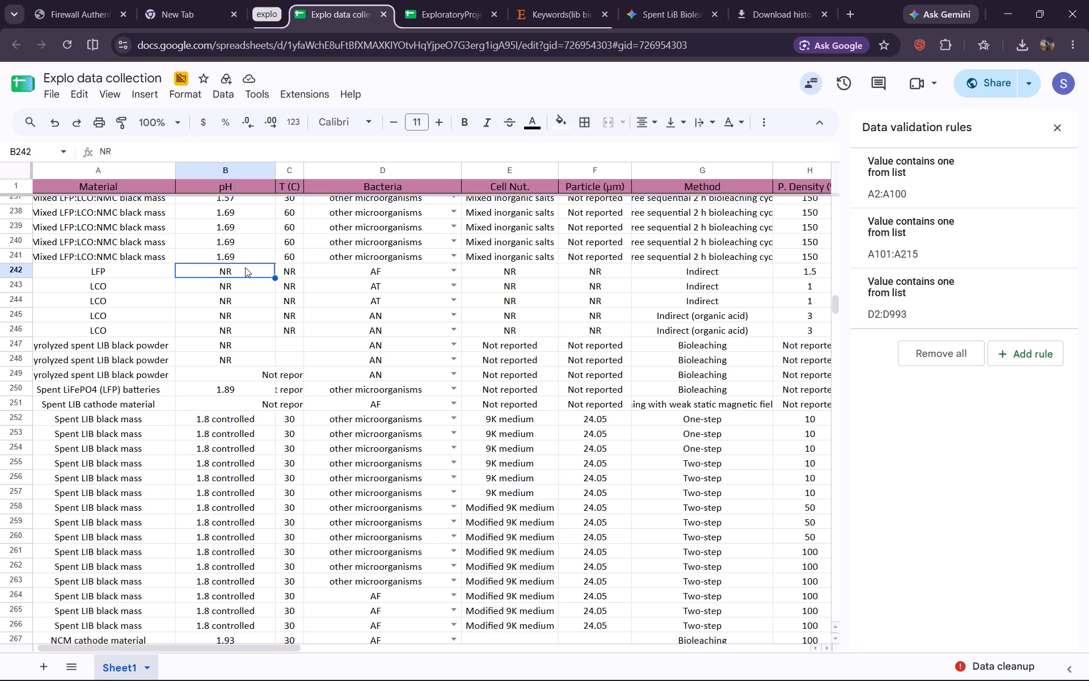
{"action": "key", "text": "shift+Down"}
{"action": "left_click", "coordinate": [245, 267]}
{"action": "key", "text": "shift+Down"}
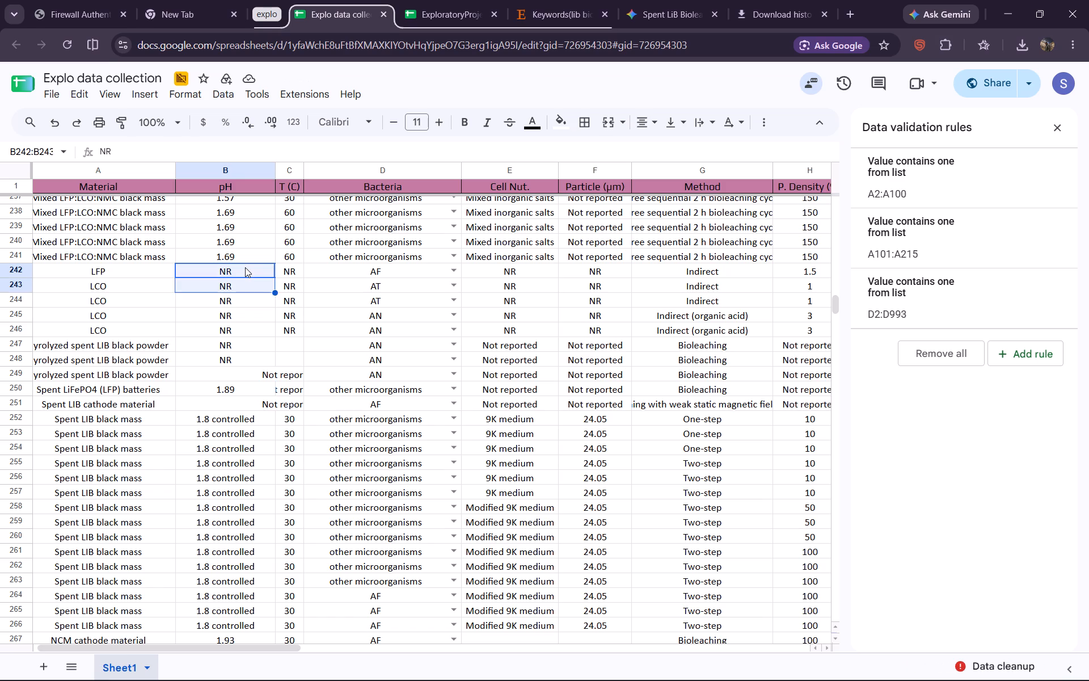
{"action": "key", "text": "shift+Down"}
{"action": "key", "text": "shift+Down"}
{"action": "key", "text": "shift+Down"}
{"action": "key", "text": "shift+Down"}
{"action": "key", "text": "shift+Down"}
{"action": "key", "text": "shift+Right"}
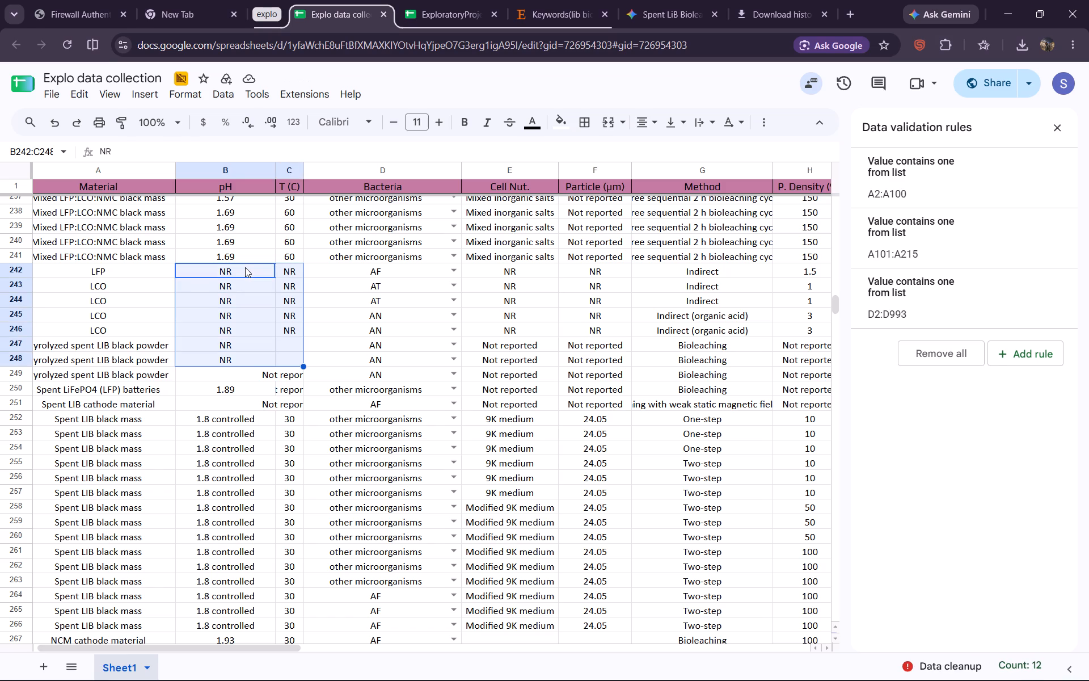
{"action": "key", "text": "Delete"}
{"action": "key", "text": "Delete"}
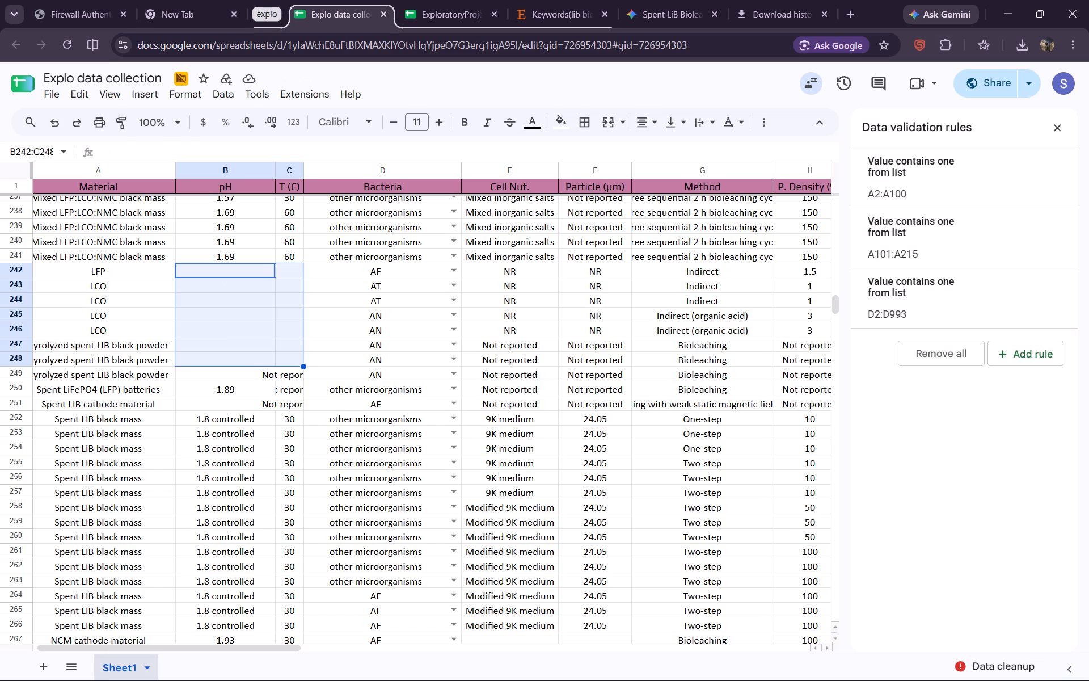
Clear the "Not reported" entries from the T (C) column in C249:C251.
{"action": "left_click", "coordinate": [284, 377]}
{"action": "key", "text": "Delete"}
{"action": "key", "text": "Down"}
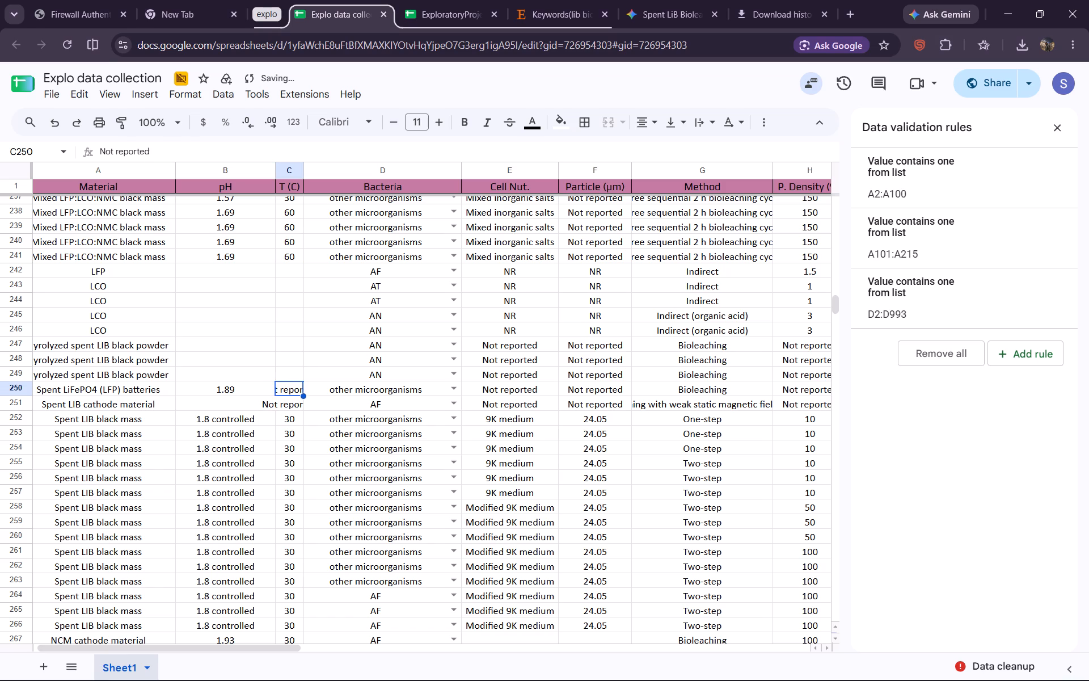
{"action": "key", "text": "Delete"}
{"action": "key", "text": "Down"}
{"action": "key", "text": "Delete"}
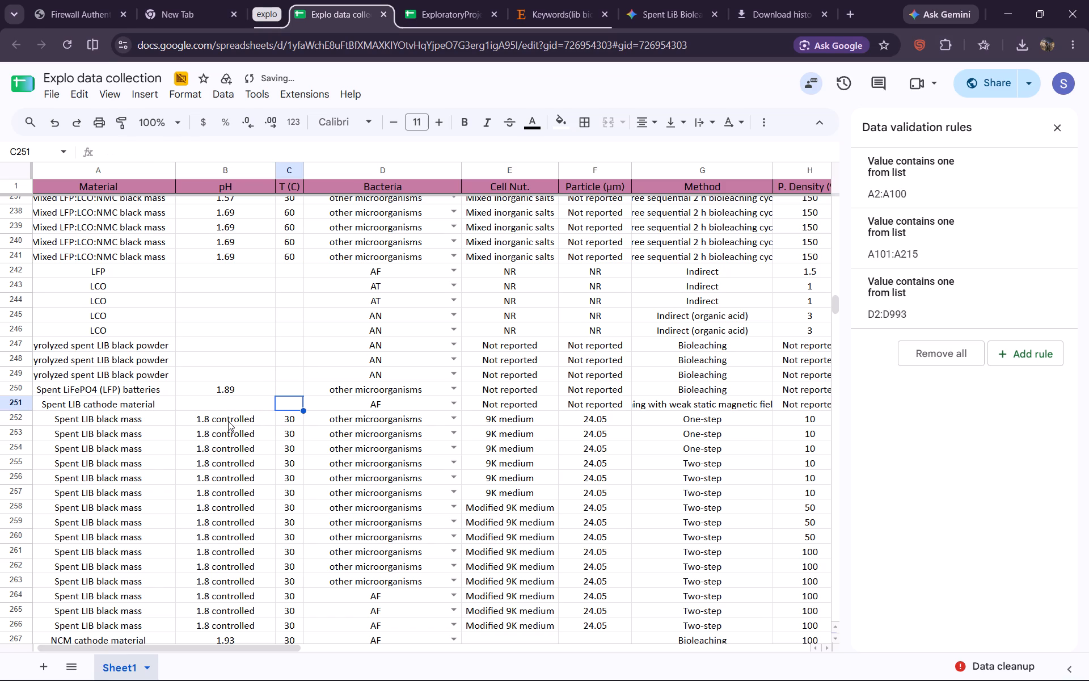
Trim the pH entry in B252, the first Spent LIB black mass row, to just 1.8.
{"action": "left_click", "coordinate": [228, 421]}
{"action": "double_click", "coordinate": [250, 422]}
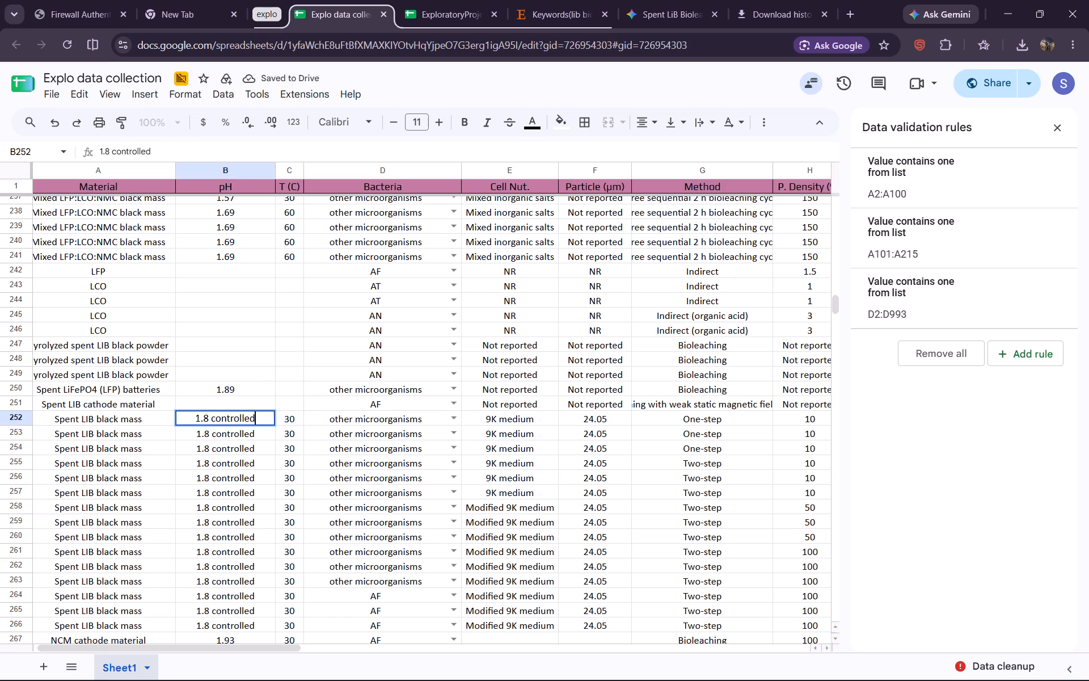
{"action": "key", "text": "BackSpace"}
{"action": "key", "text": "BackSpace"}
{"action": "key", "text": "BackSpace"}
{"action": "key", "text": "BackSpace"}
{"action": "key", "text": "BackSpace"}
{"action": "key", "text": "BackSpace"}
{"action": "key", "text": "BackSpace"}
{"action": "key", "text": "BackSpace"}
{"action": "key", "text": "BackSpace"}
{"action": "key", "text": "BackSpace"}
{"action": "key", "text": "BackSpace"}
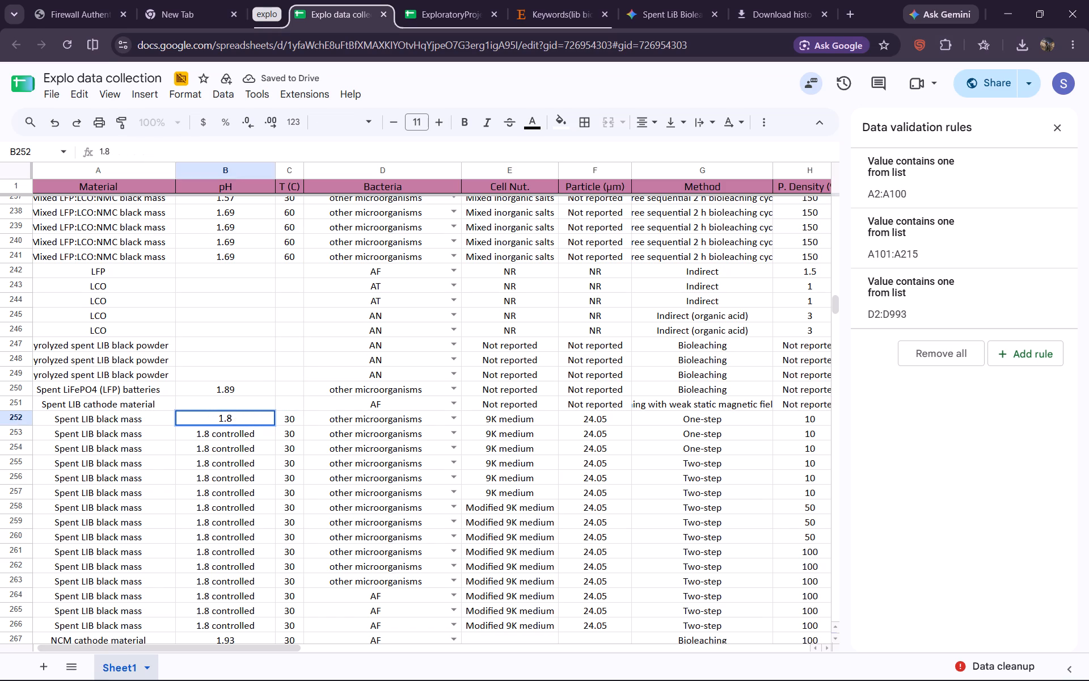
{"action": "left_click", "coordinate": [282, 417]}
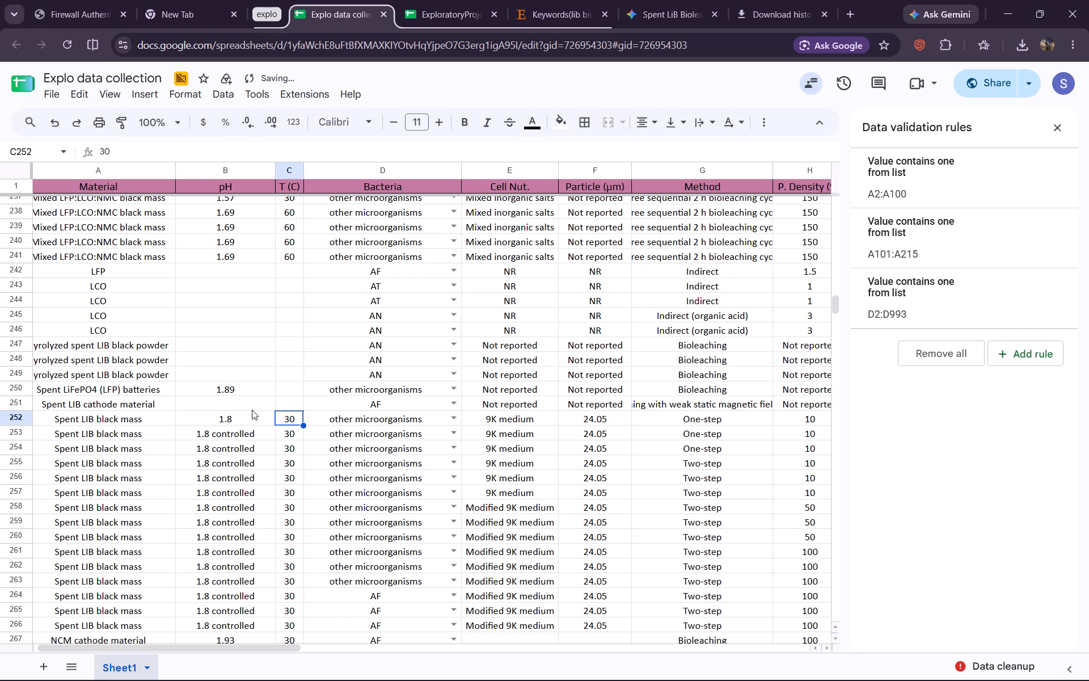
Fill the pH value 1.8 from B252 down through B266, replacing the "1.8 controlled" entries.
{"action": "left_click", "coordinate": [258, 413]}
{"action": "left_click_drag", "start_coordinate": [275, 427], "coordinate": [279, 624]}
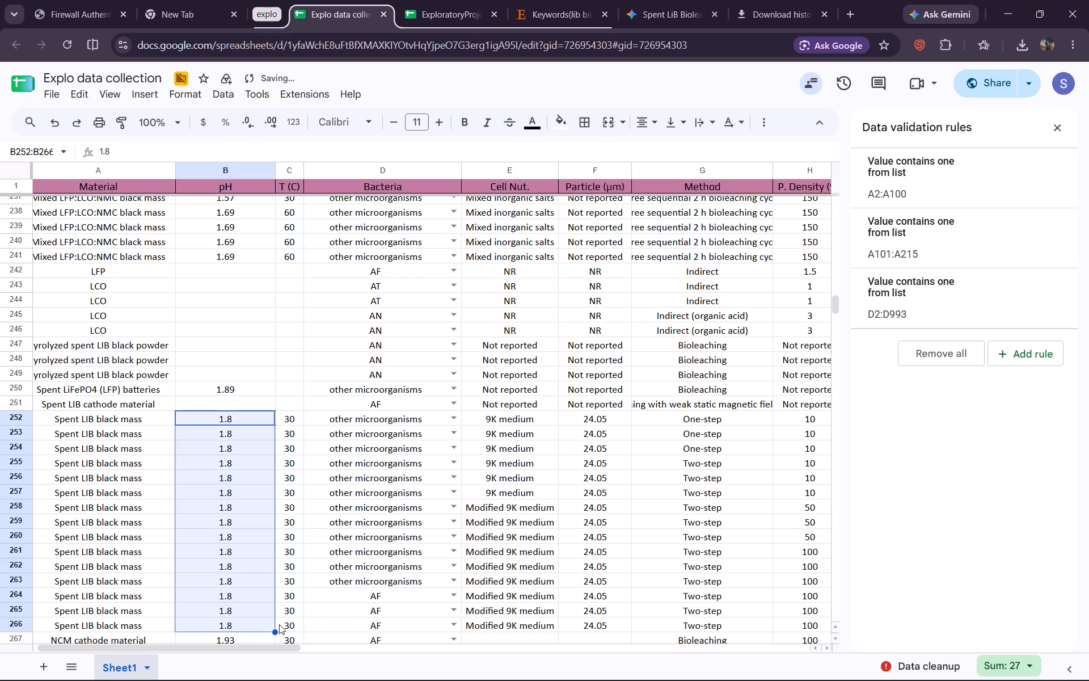
{"action": "left_click", "coordinate": [262, 595]}
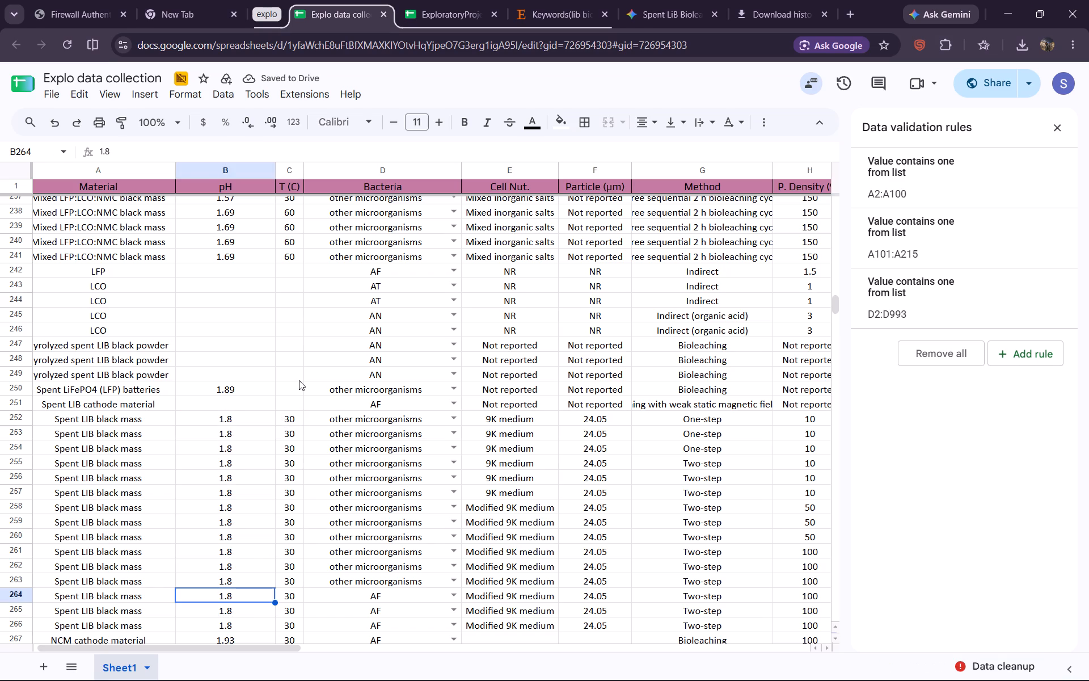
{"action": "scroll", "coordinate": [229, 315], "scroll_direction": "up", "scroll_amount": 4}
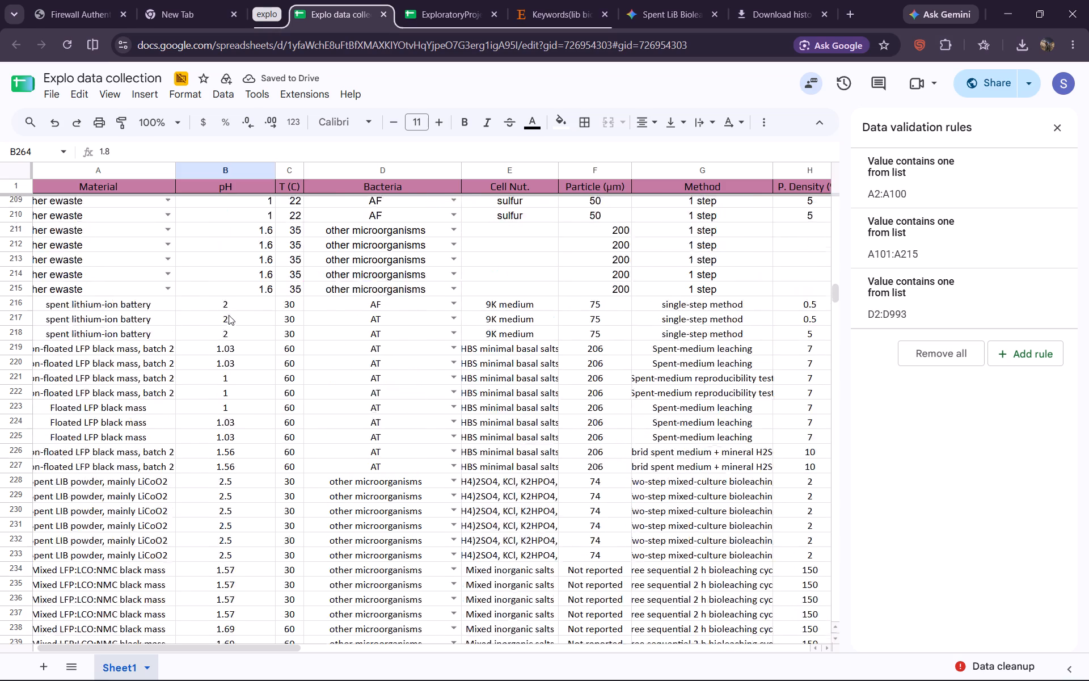
Clear the "Not reported" pH entries for the Waste Li-ion battery black powder rows in B298:B311.
{"action": "scroll", "coordinate": [229, 315], "scroll_direction": "up", "scroll_amount": 2}
{"action": "scroll", "coordinate": [229, 315], "scroll_direction": "down", "scroll_amount": 5}
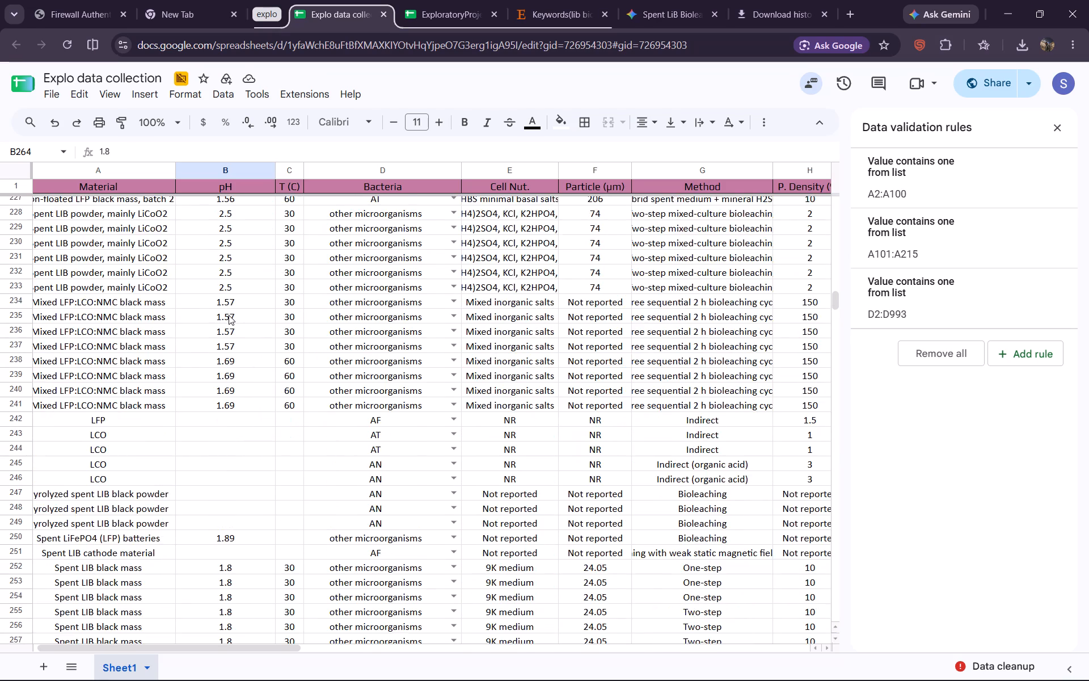
{"action": "scroll", "coordinate": [229, 315], "scroll_direction": "down", "scroll_amount": 7}
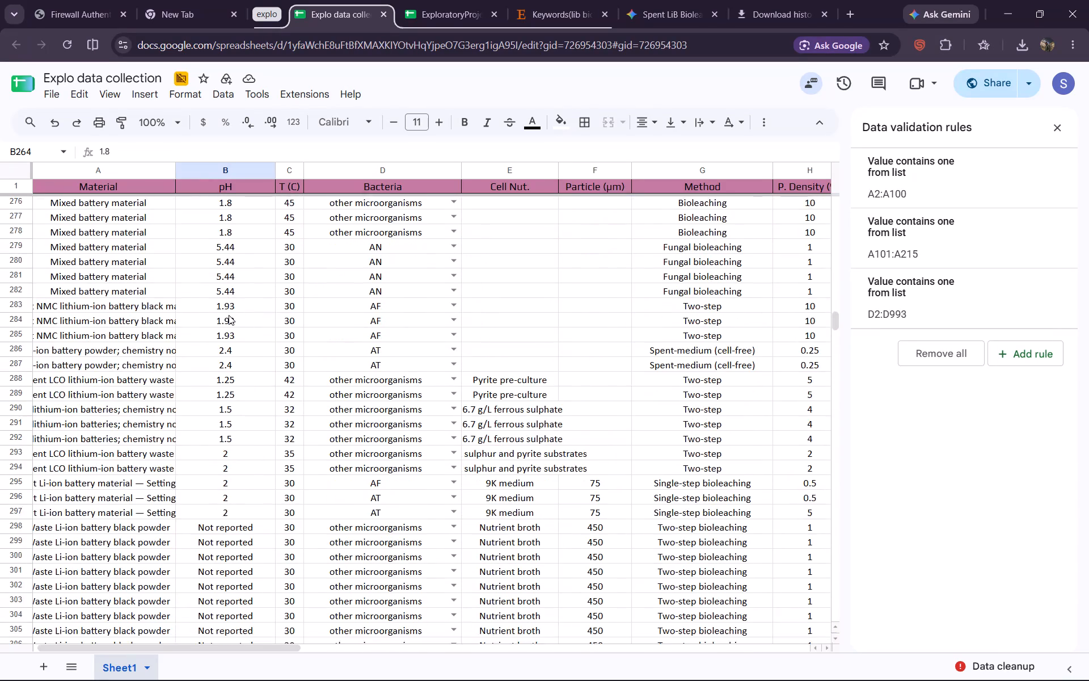
{"action": "scroll", "coordinate": [229, 315], "scroll_direction": "down", "scroll_amount": 4}
{"action": "left_click", "coordinate": [229, 310]}
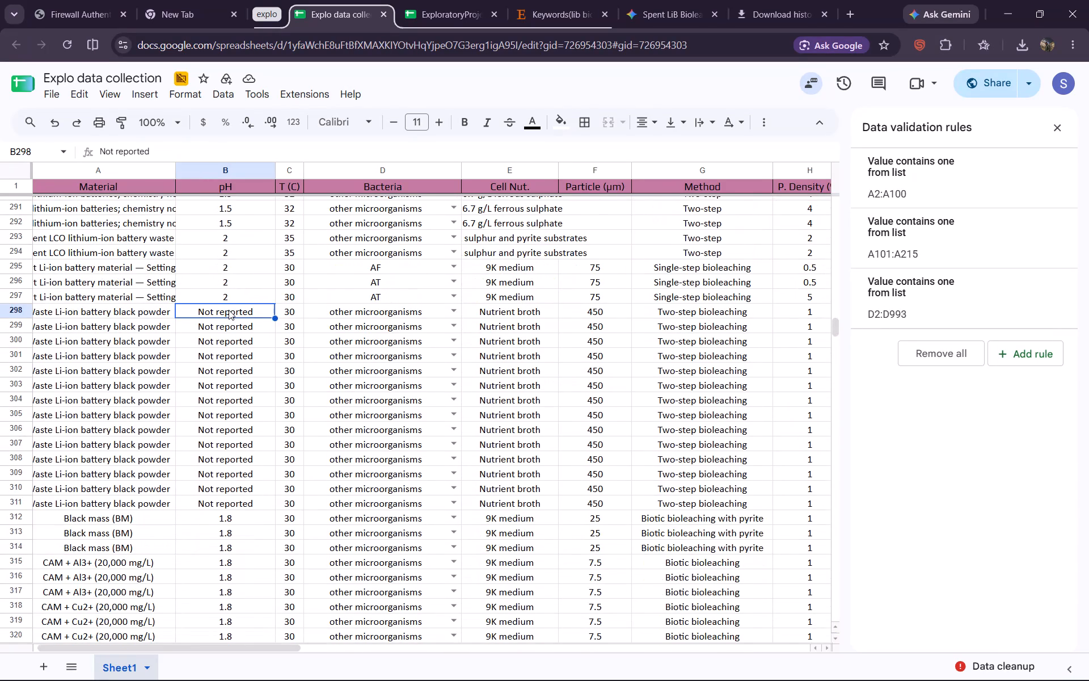
{"action": "key", "text": "shift+Down"}
{"action": "key", "text": "shift+Down"}
{"action": "key", "text": "shift+Down"}
{"action": "key", "text": "shift+Down"}
{"action": "key", "text": "shift+Down"}
{"action": "key", "text": "shift+Down"}
{"action": "key", "text": "shift+Down"}
{"action": "key", "text": "shift+Down"}
{"action": "key", "text": "shift+Down"}
{"action": "key", "text": "shift+Down"}
{"action": "key", "text": "shift+Down"}
{"action": "key", "text": "shift+Down"}
{"action": "key", "text": "shift+Down"}
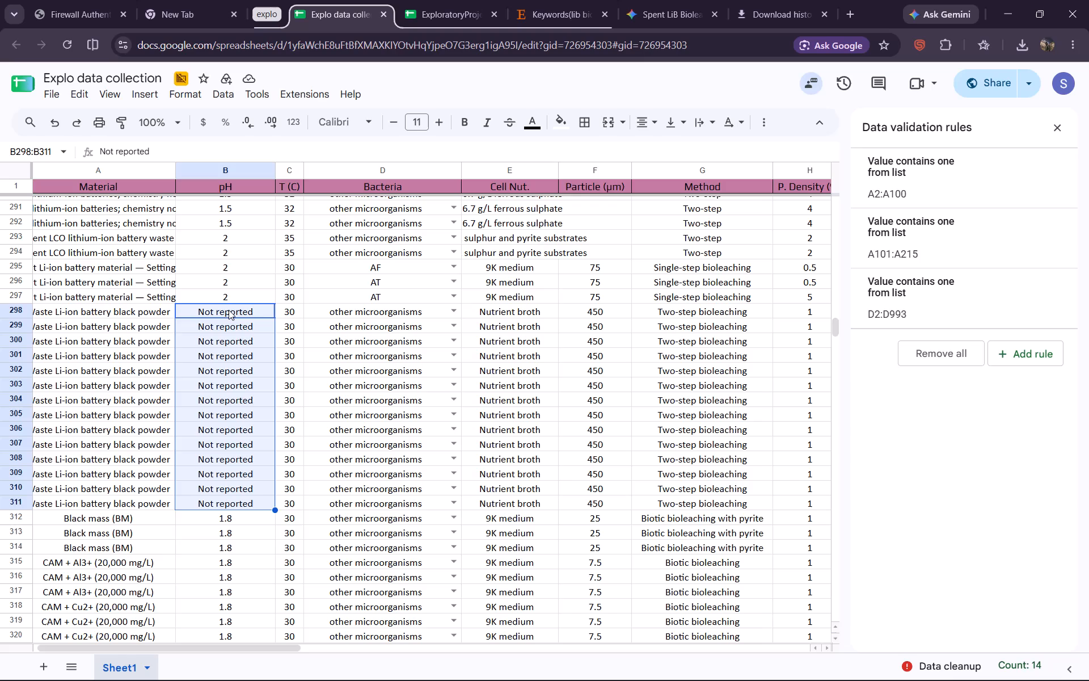
{"action": "key", "text": "Delete"}
Review the Material, pH, T (C) and Bacteria columns across the whole sheet for entries that still need cleaning.
{"action": "scroll", "coordinate": [299, 373], "scroll_direction": "down", "scroll_amount": 1}
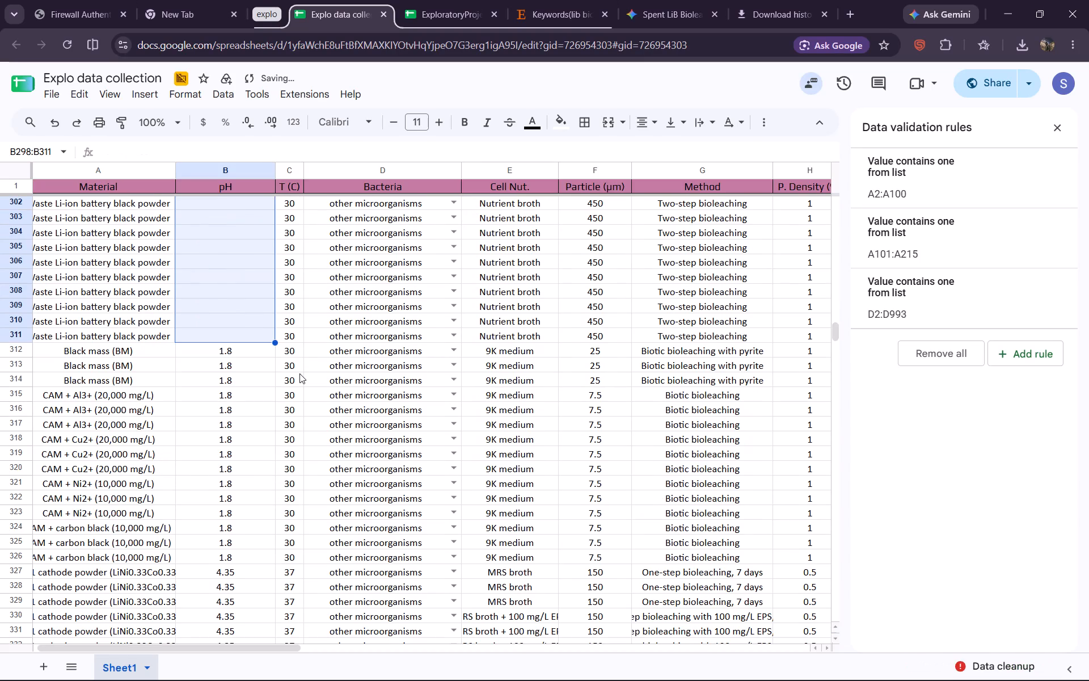
{"action": "scroll", "coordinate": [299, 373], "scroll_direction": "down", "scroll_amount": 1}
{"action": "left_click", "coordinate": [299, 373]}
{"action": "scroll", "coordinate": [298, 428], "scroll_direction": "down", "scroll_amount": 1}
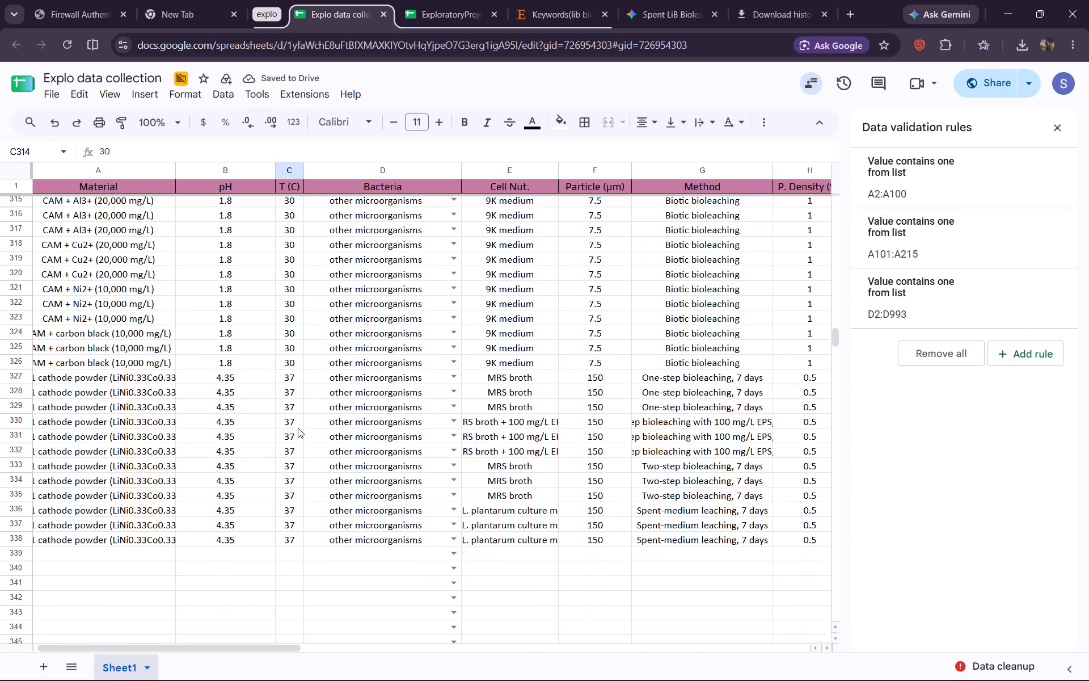
{"action": "scroll", "coordinate": [298, 428], "scroll_direction": "down", "scroll_amount": 2}
{"action": "scroll", "coordinate": [298, 428], "scroll_direction": "right", "scroll_amount": 3}
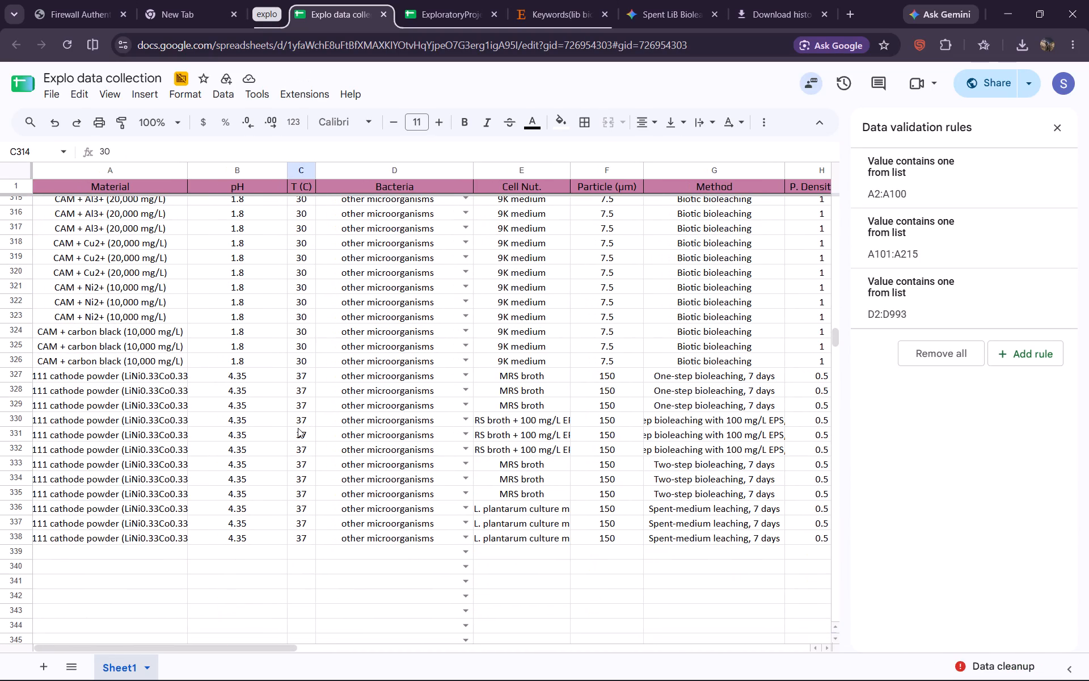
{"action": "scroll", "coordinate": [96, 429], "scroll_direction": "right", "scroll_amount": 2}
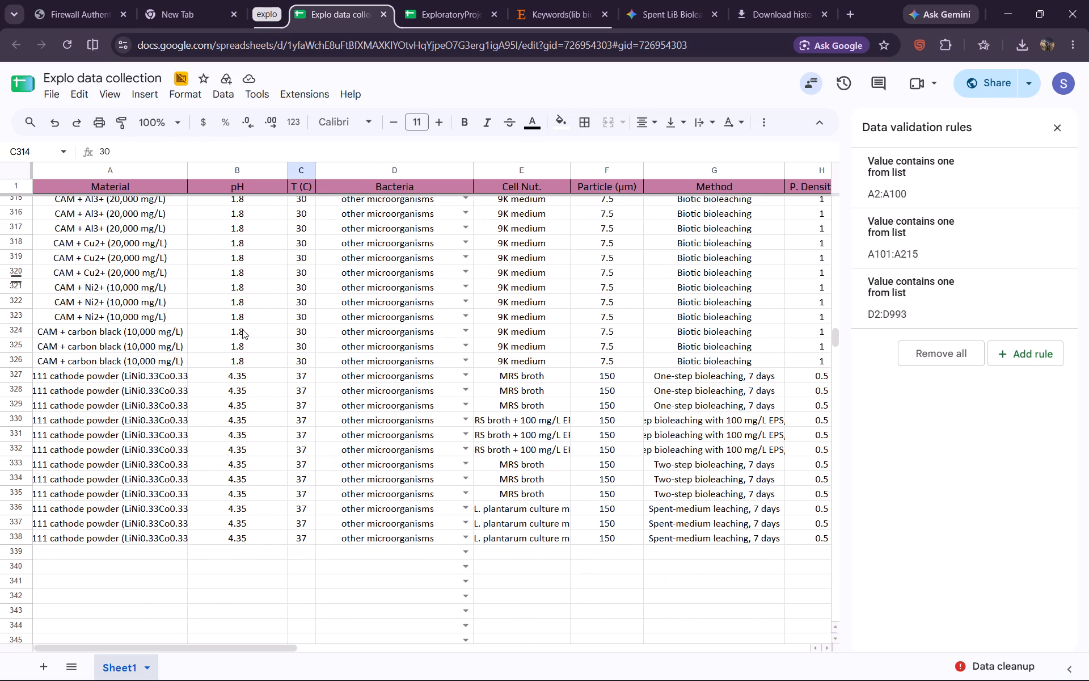
{"action": "scroll", "coordinate": [242, 329], "scroll_direction": "up", "scroll_amount": 5}
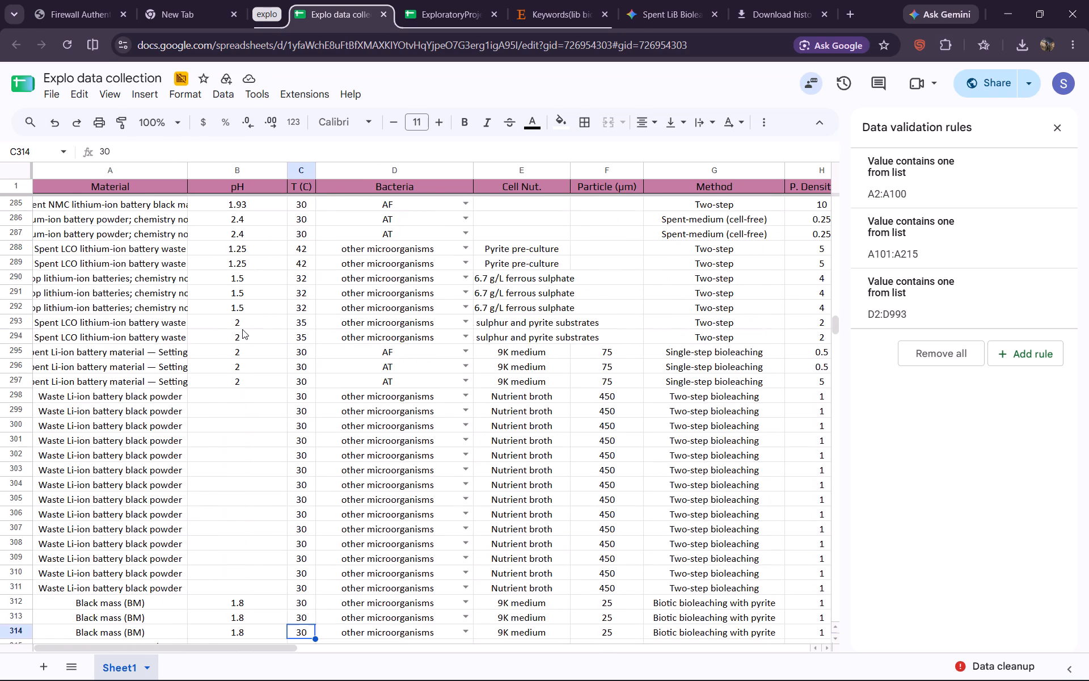
{"action": "scroll", "coordinate": [242, 329], "scroll_direction": "up", "scroll_amount": 2}
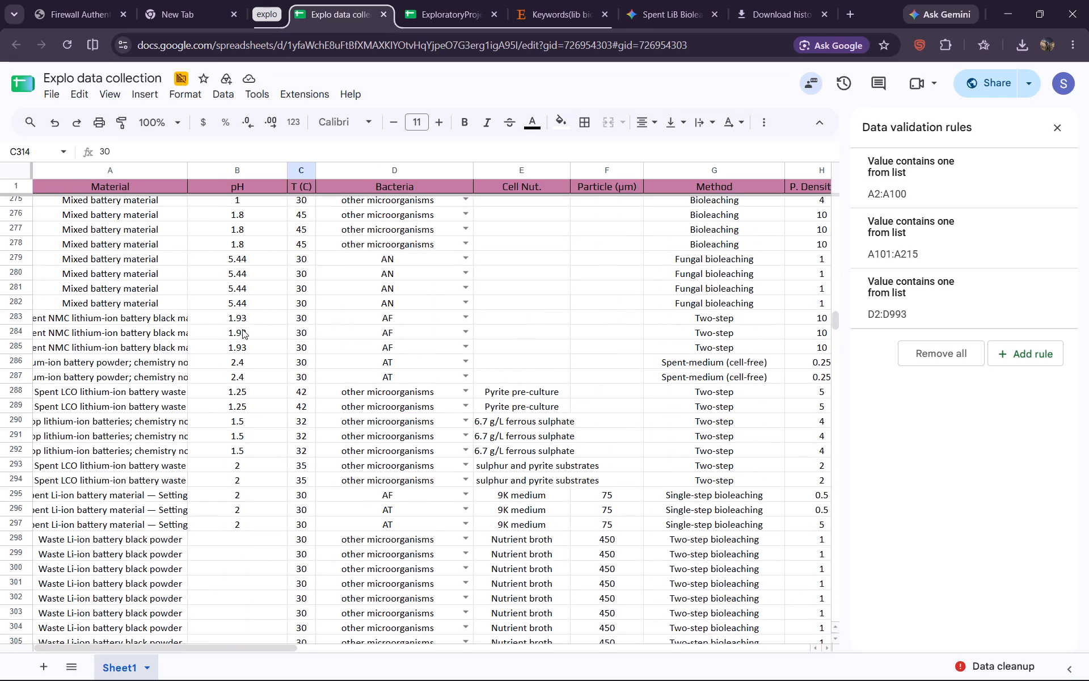
{"action": "scroll", "coordinate": [242, 329], "scroll_direction": "up", "scroll_amount": 5}
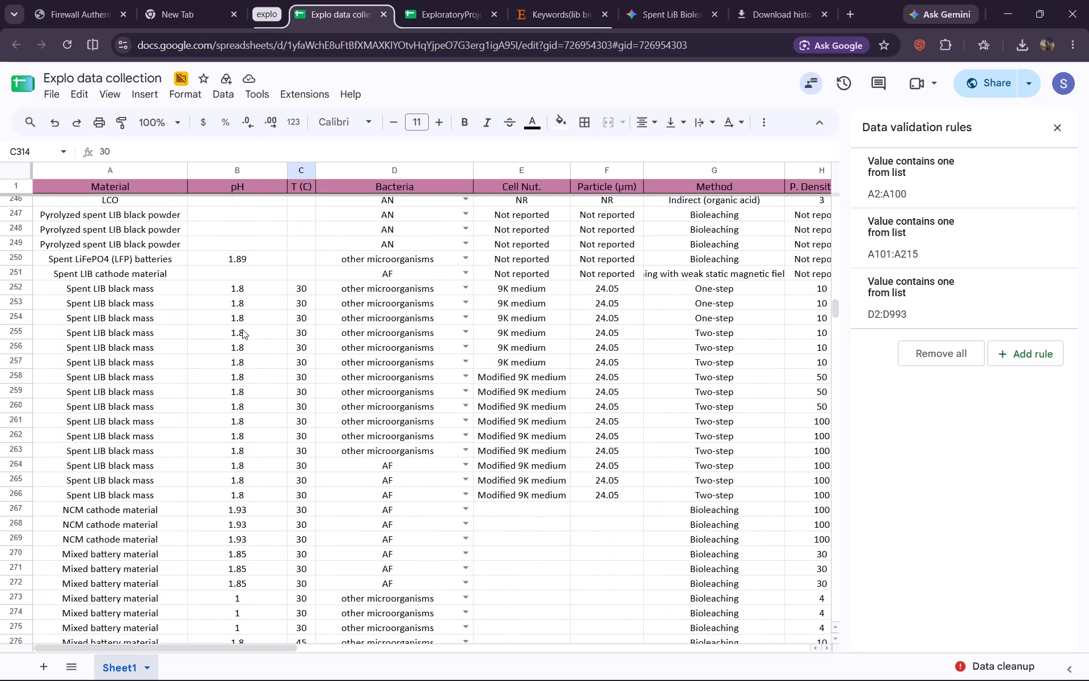
{"action": "scroll", "coordinate": [242, 329], "scroll_direction": "up", "scroll_amount": 7}
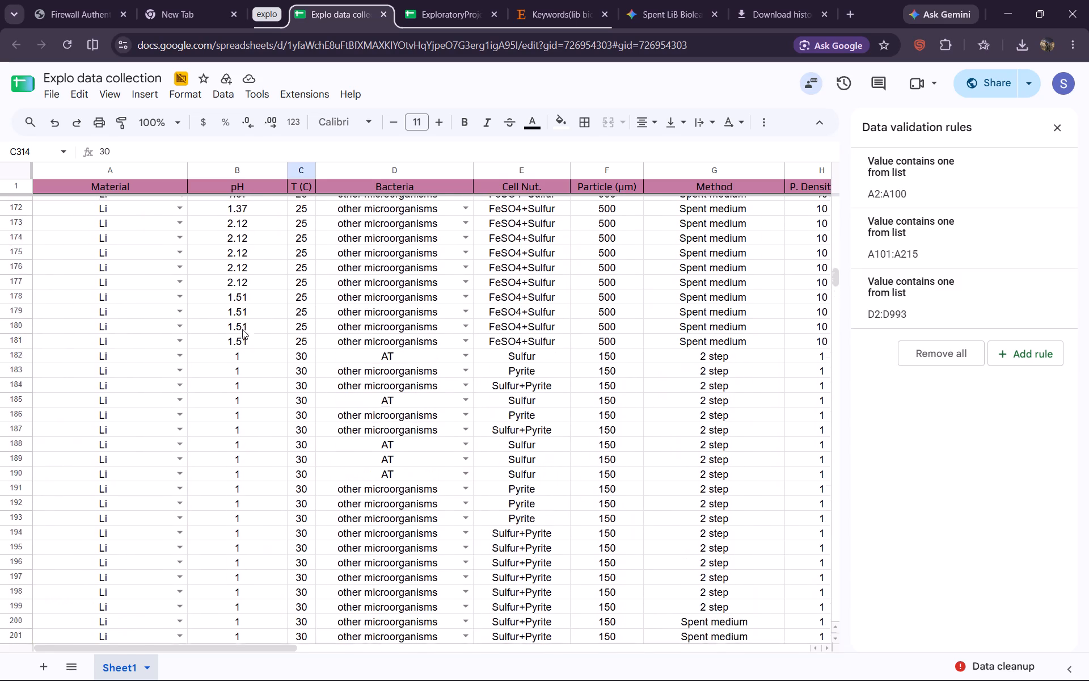
{"action": "scroll", "coordinate": [242, 329], "scroll_direction": "up", "scroll_amount": 16}
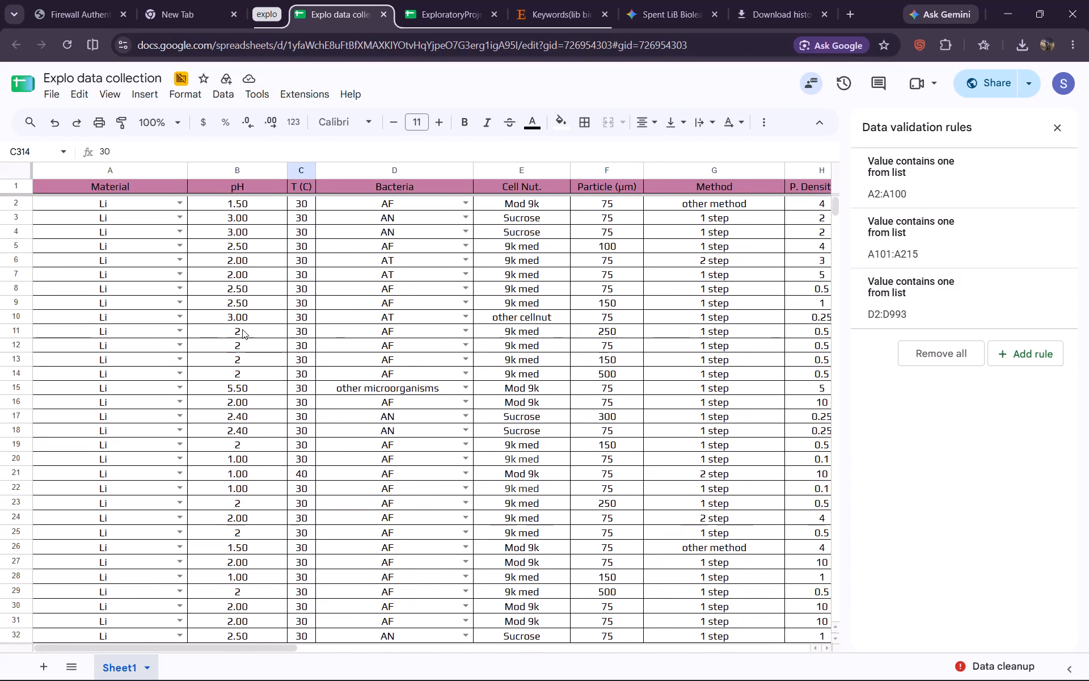
{"action": "scroll", "coordinate": [242, 329], "scroll_direction": "down", "scroll_amount": 10}
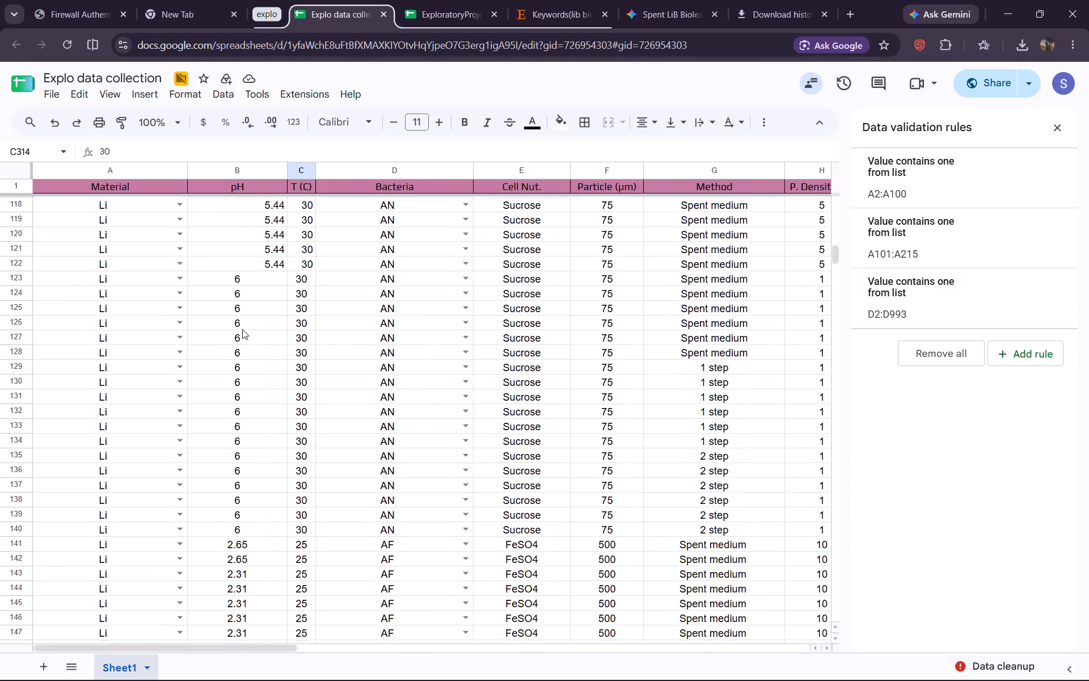
{"action": "scroll", "coordinate": [242, 329], "scroll_direction": "down", "scroll_amount": 3}
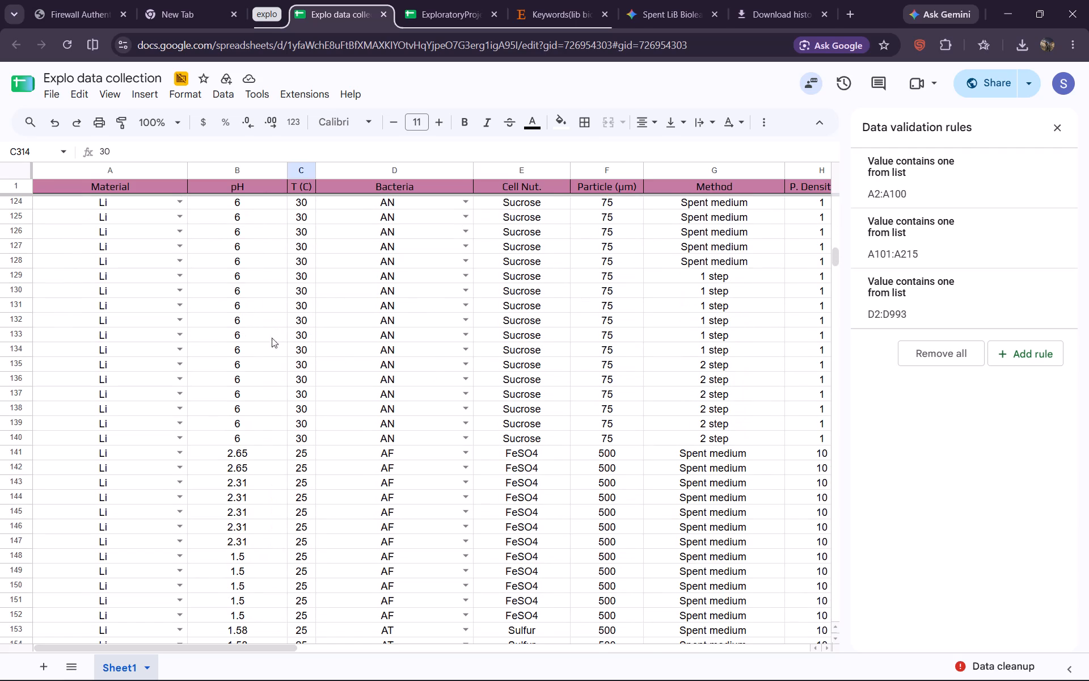
{"action": "scroll", "coordinate": [389, 369], "scroll_direction": "down", "scroll_amount": 8}
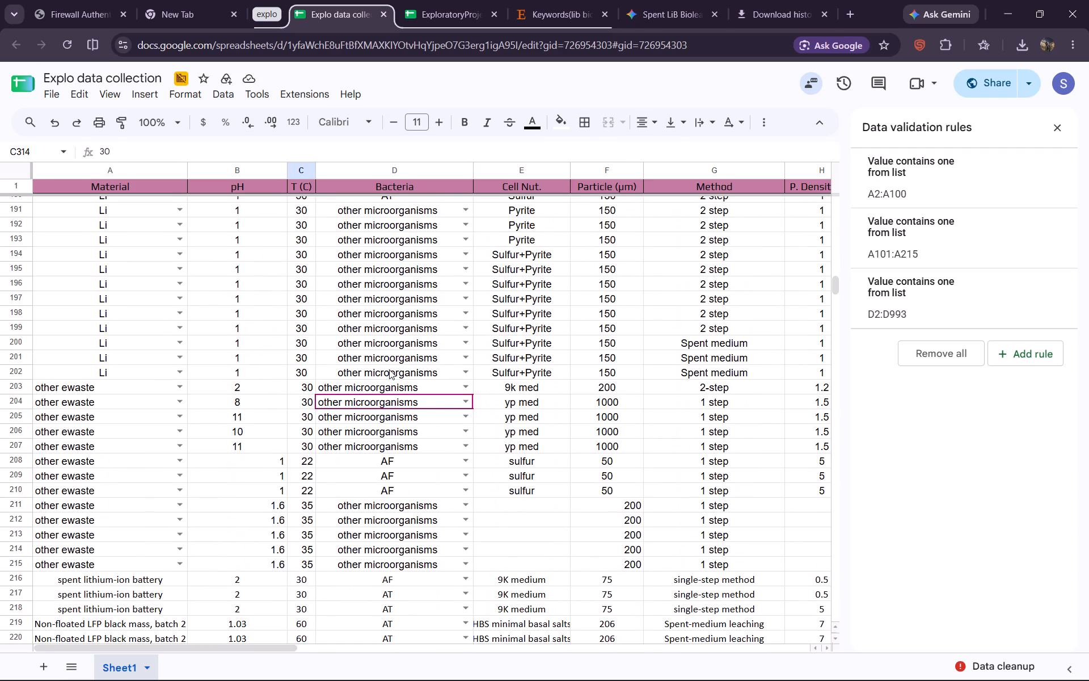
{"action": "left_click", "coordinate": [406, 451]}
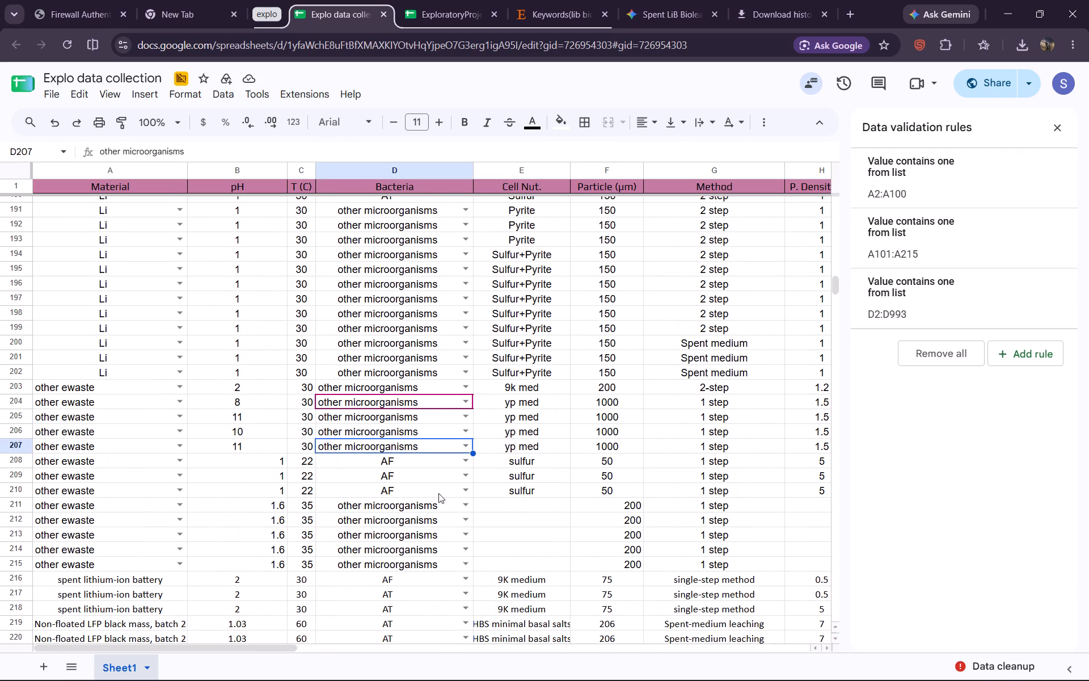
{"action": "left_click", "coordinate": [438, 482]}
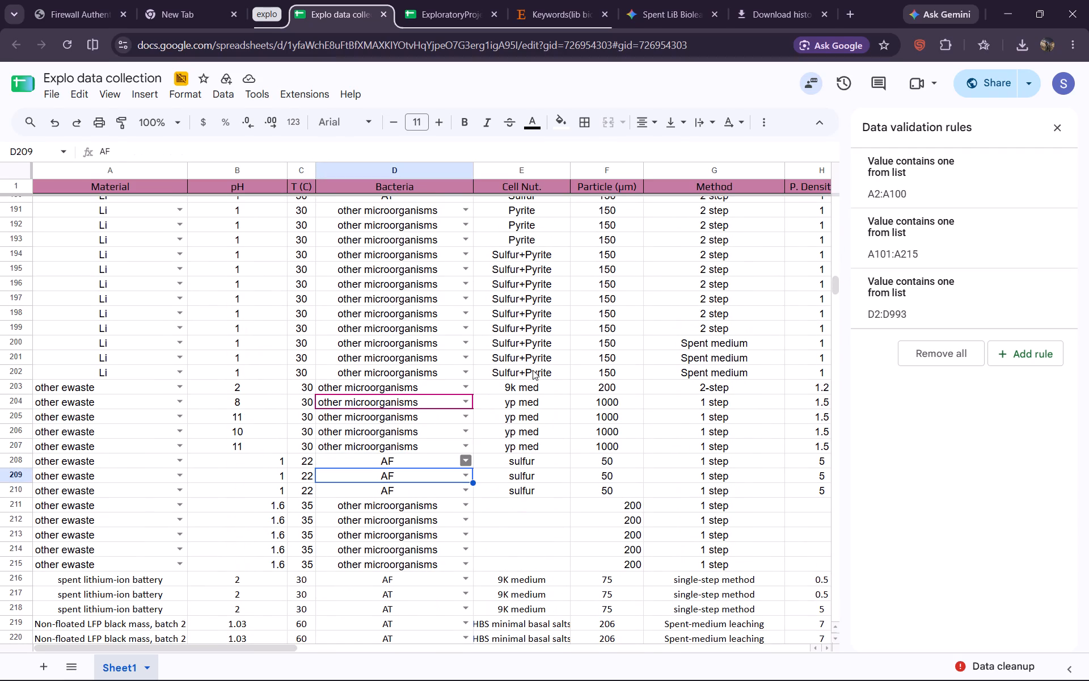
{"action": "scroll", "coordinate": [529, 518], "scroll_direction": "down", "scroll_amount": 1}
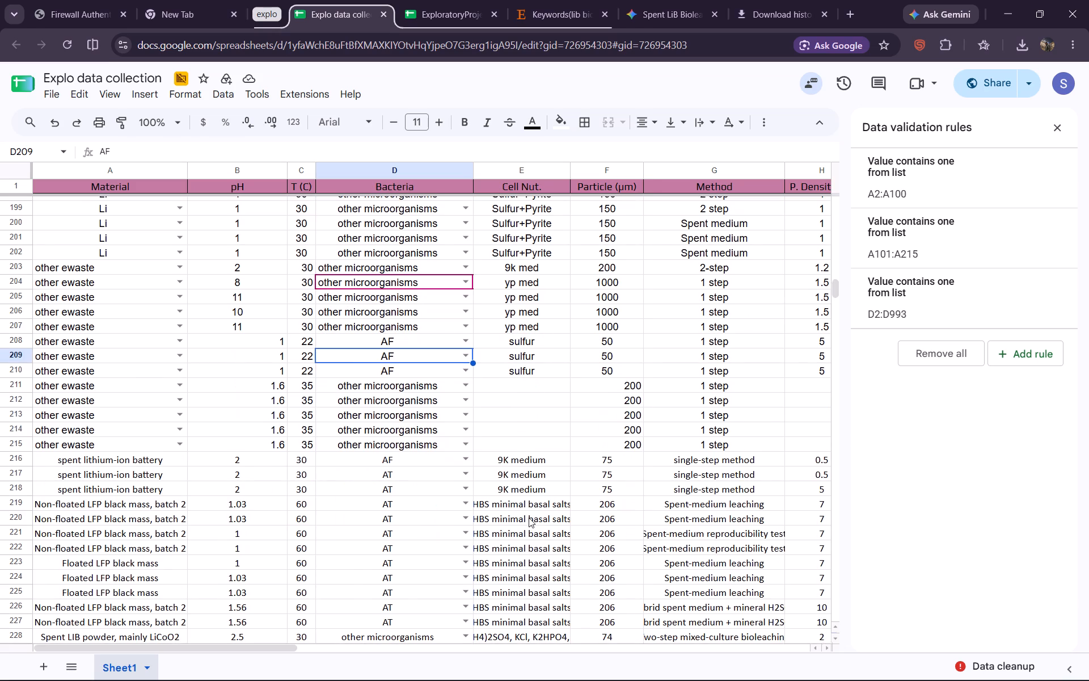
{"action": "scroll", "coordinate": [529, 518], "scroll_direction": "down", "scroll_amount": 2}
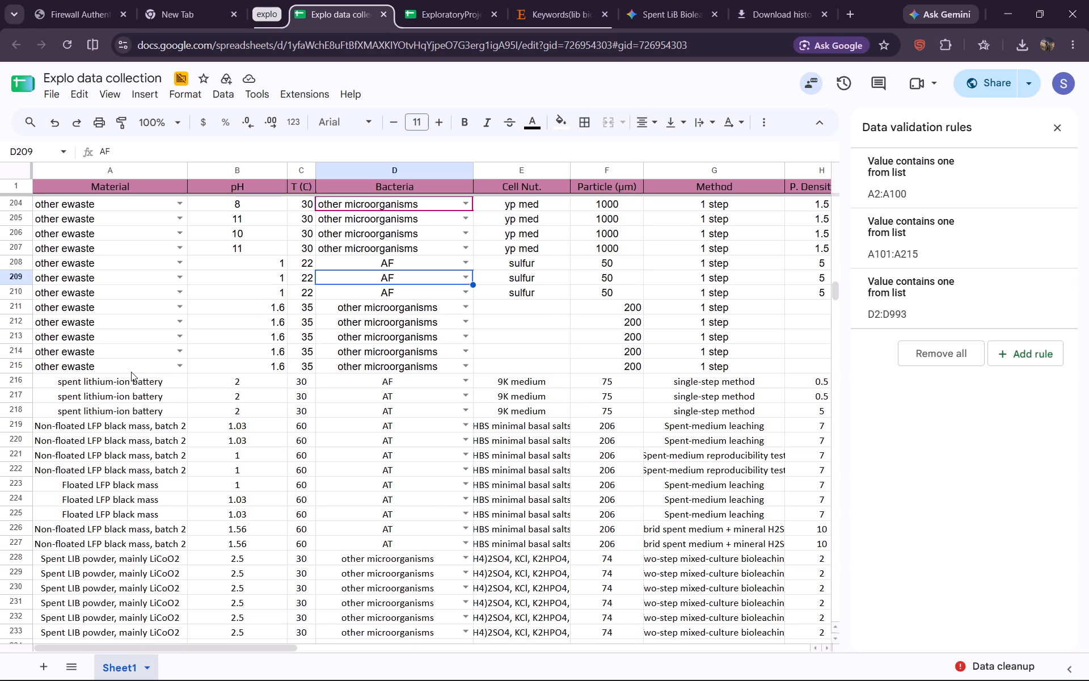
{"action": "left_click", "coordinate": [132, 380]}
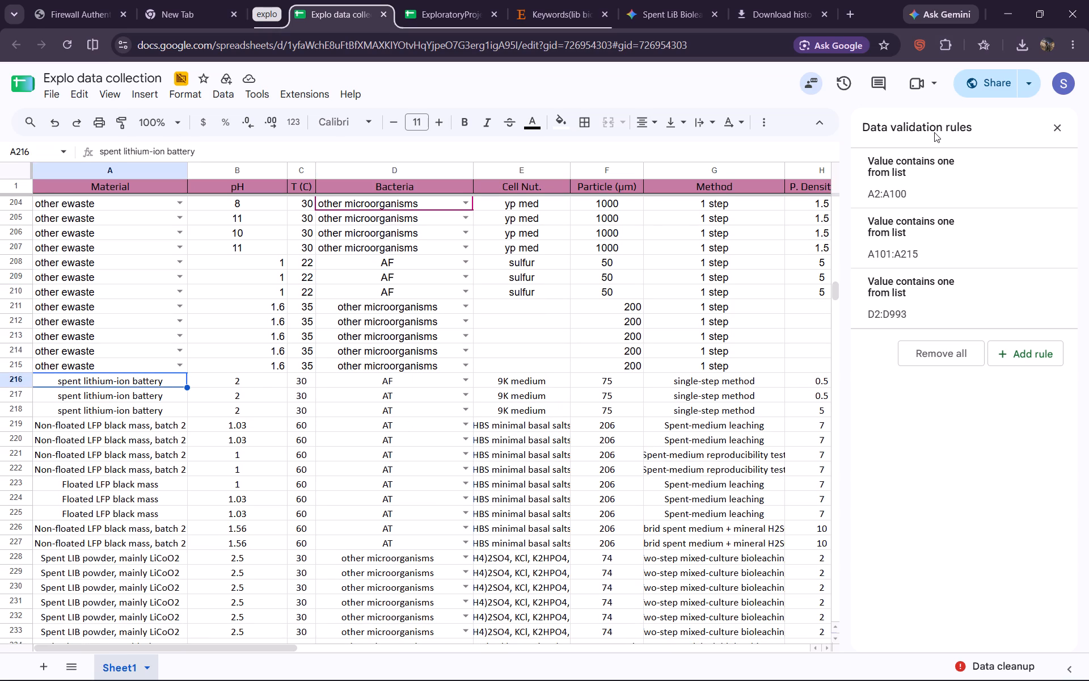
Close the data validation rules sidebar.
{"action": "left_click", "coordinate": [1048, 121]}
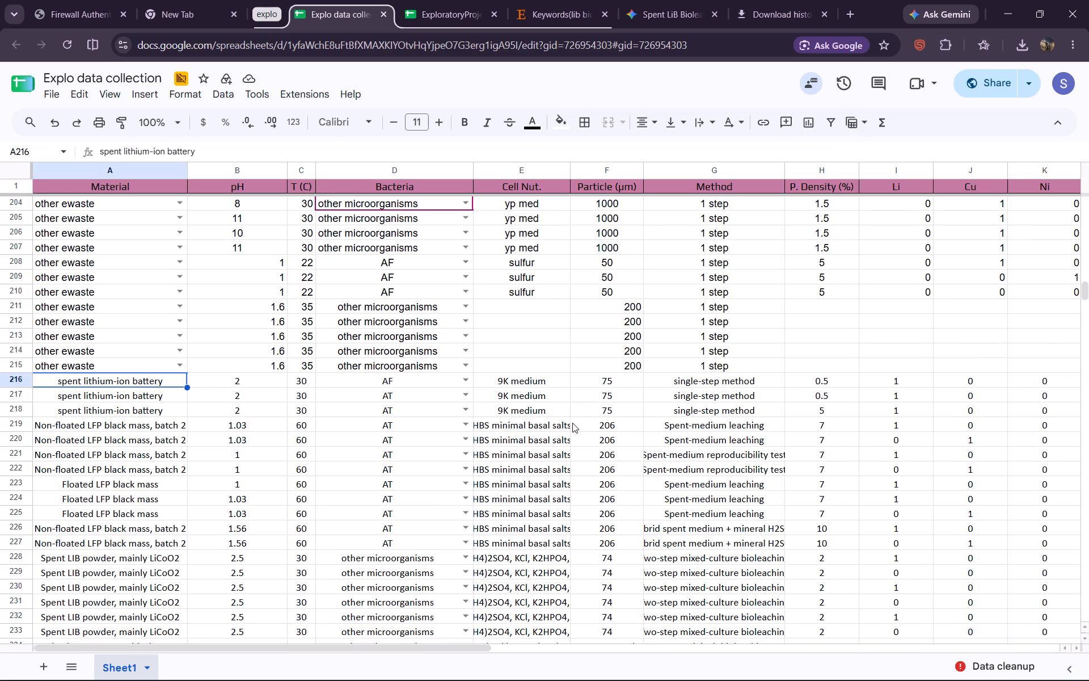
Trim the Cell Nut. entry in E231, a Spent LIB powder row, to just "Modified 9K medium".
{"action": "left_click", "coordinate": [420, 471]}
{"action": "left_click", "coordinate": [512, 423]}
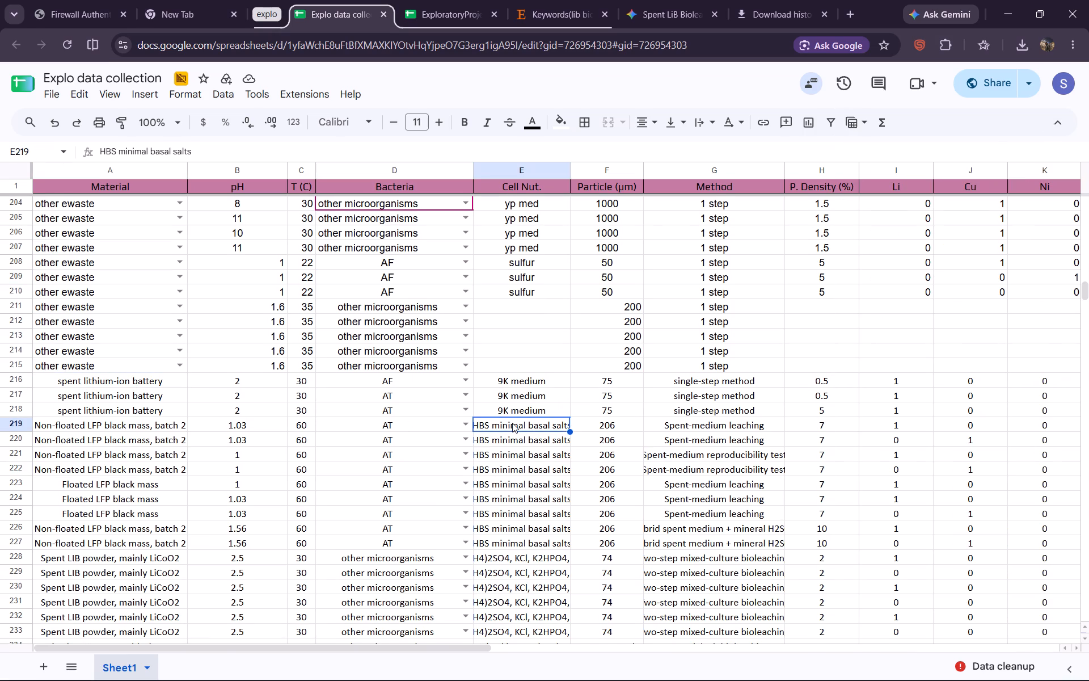
{"action": "scroll", "coordinate": [512, 423], "scroll_direction": "left", "scroll_amount": 1}
{"action": "scroll", "coordinate": [512, 423], "scroll_direction": "down", "scroll_amount": 1}
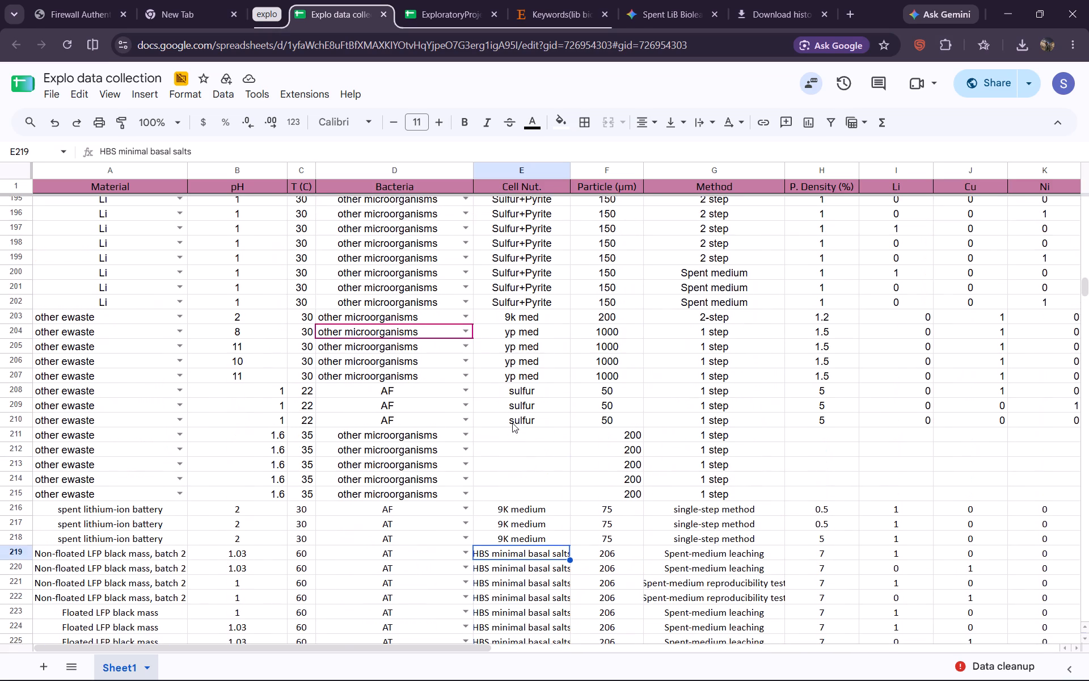
{"action": "scroll", "coordinate": [512, 423], "scroll_direction": "down", "scroll_amount": 3}
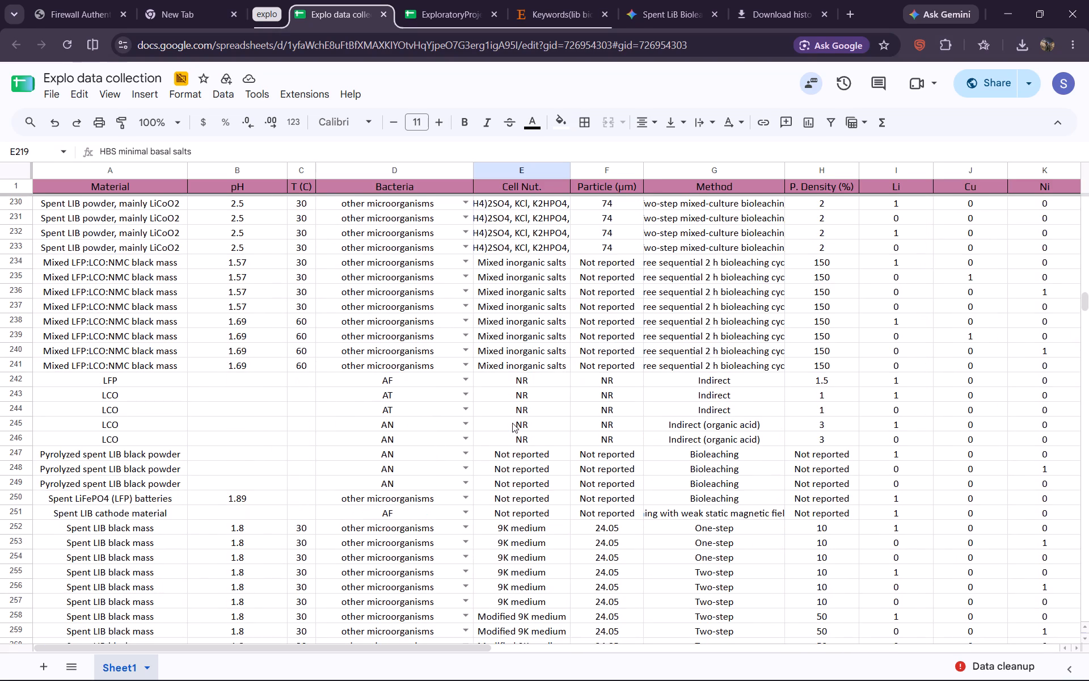
{"action": "left_click", "coordinate": [512, 423]}
{"action": "double_click", "coordinate": [505, 217]}
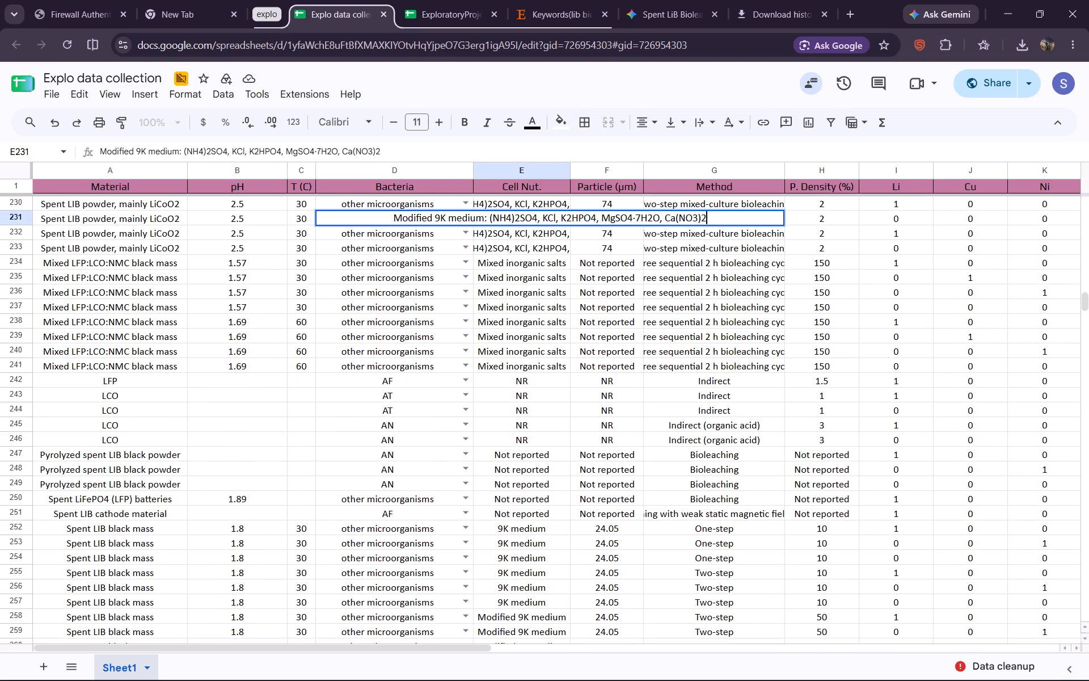
{"action": "key", "text": "BackSpace"}
{"action": "key", "text": "BackSpace"}
{"action": "key", "text": "BackSpace"}
{"action": "key", "text": "BackSpace"}
{"action": "key", "text": "BackSpace"}
{"action": "key", "text": "BackSpace"}
{"action": "key", "text": "BackSpace"}
{"action": "key", "text": "BackSpace"}
{"action": "key", "text": "BackSpace"}
{"action": "key", "text": "BackSpace"}
{"action": "key", "text": "BackSpace"}
{"action": "key", "text": "BackSpace"}
{"action": "key", "text": "BackSpace"}
{"action": "key", "text": "BackSpace"}
{"action": "key", "text": "BackSpace"}
{"action": "key", "text": "BackSpace"}
{"action": "key", "text": "BackSpace"}
{"action": "key", "text": "BackSpace"}
{"action": "key", "text": "BackSpace"}
{"action": "key", "text": "BackSpace"}
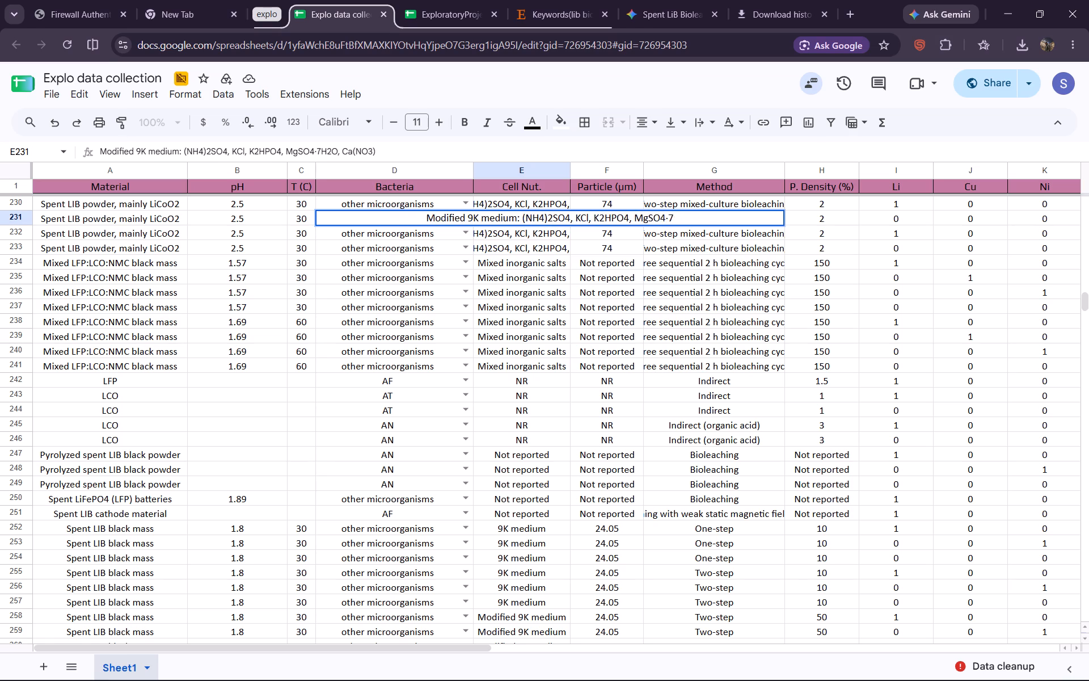
{"action": "key", "text": "BackSpace"}
{"action": "key", "text": "BackSpace"}
{"action": "key", "text": "BackSpace"}
{"action": "key", "text": "BackSpace"}
{"action": "key", "text": "BackSpace"}
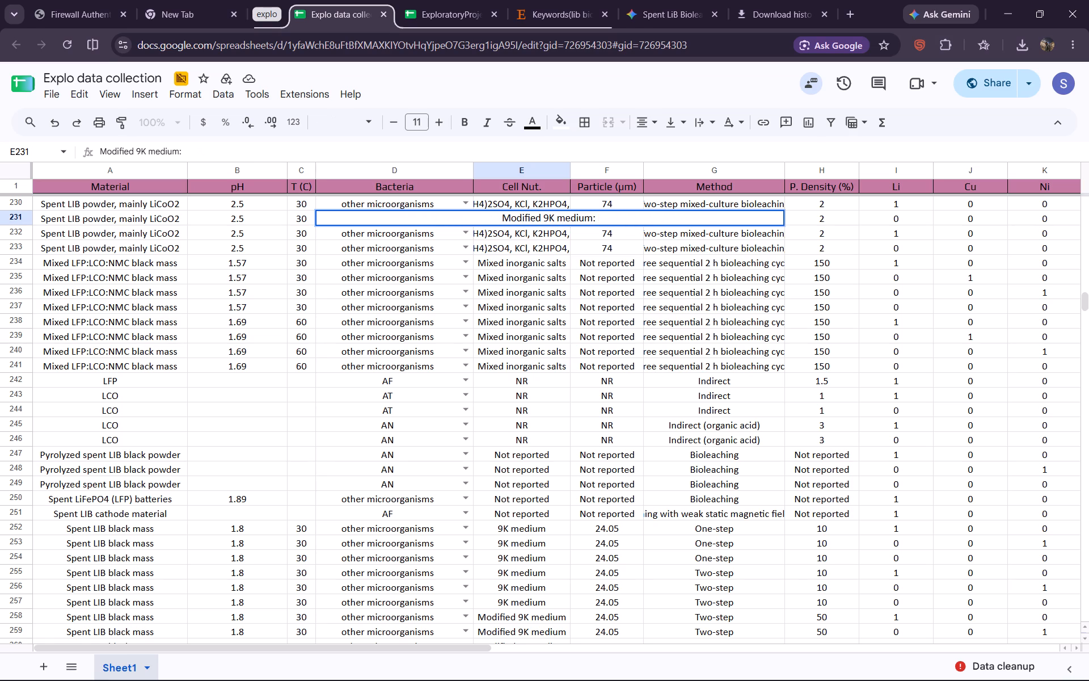
{"action": "key", "text": "BackSpace"}
{"action": "key", "text": "BackSpace"}
{"action": "left_click", "coordinate": [518, 237]}
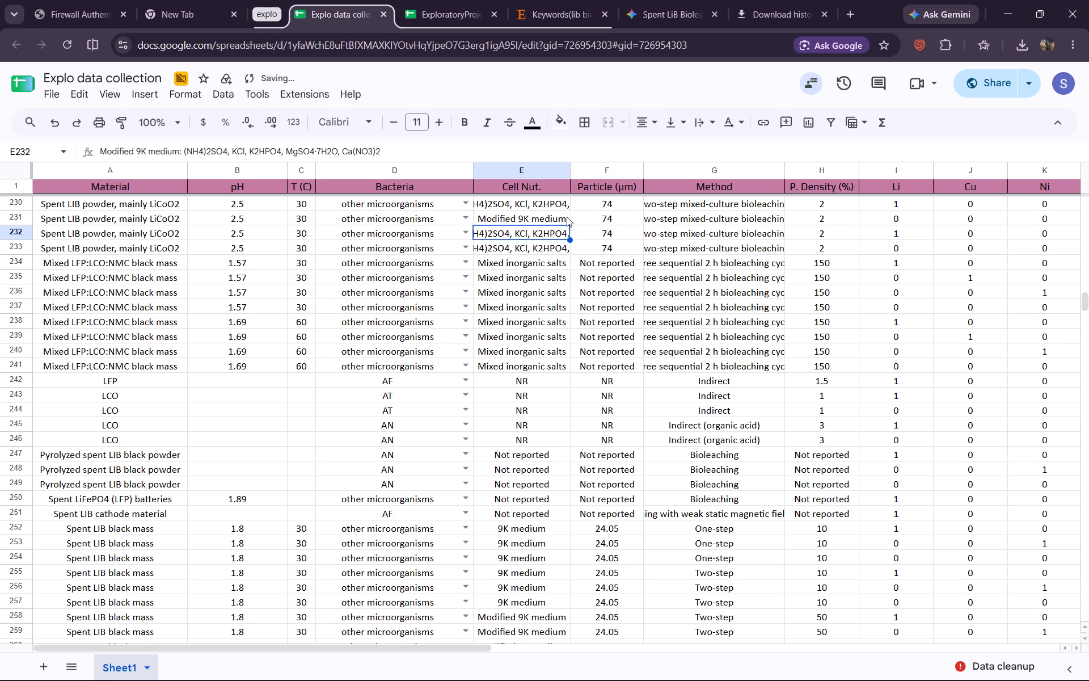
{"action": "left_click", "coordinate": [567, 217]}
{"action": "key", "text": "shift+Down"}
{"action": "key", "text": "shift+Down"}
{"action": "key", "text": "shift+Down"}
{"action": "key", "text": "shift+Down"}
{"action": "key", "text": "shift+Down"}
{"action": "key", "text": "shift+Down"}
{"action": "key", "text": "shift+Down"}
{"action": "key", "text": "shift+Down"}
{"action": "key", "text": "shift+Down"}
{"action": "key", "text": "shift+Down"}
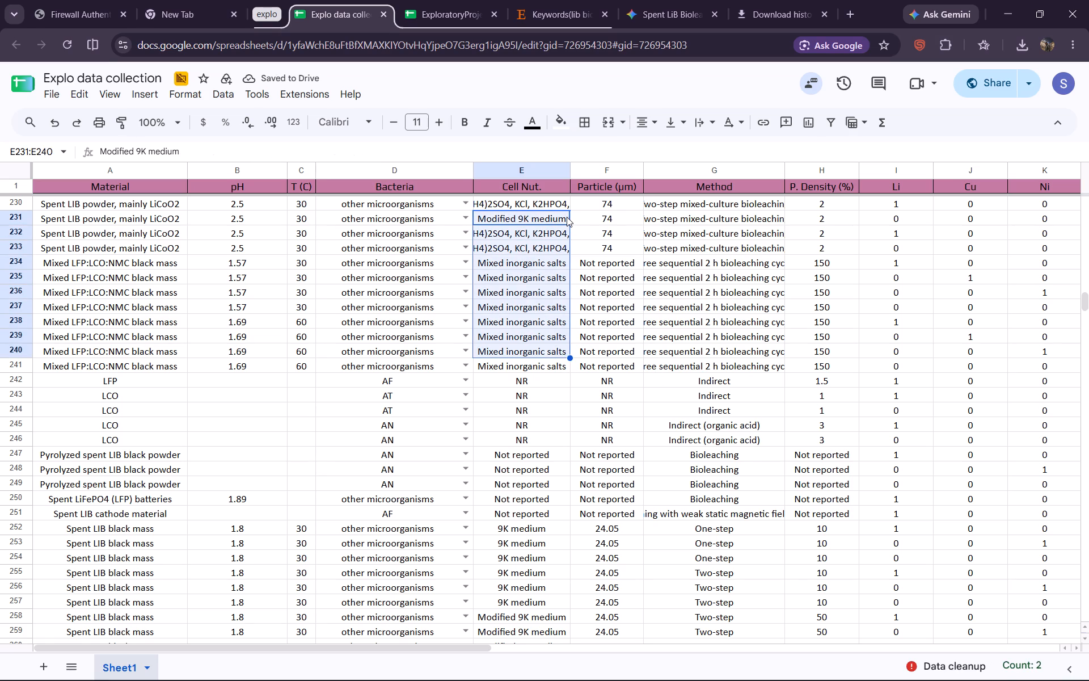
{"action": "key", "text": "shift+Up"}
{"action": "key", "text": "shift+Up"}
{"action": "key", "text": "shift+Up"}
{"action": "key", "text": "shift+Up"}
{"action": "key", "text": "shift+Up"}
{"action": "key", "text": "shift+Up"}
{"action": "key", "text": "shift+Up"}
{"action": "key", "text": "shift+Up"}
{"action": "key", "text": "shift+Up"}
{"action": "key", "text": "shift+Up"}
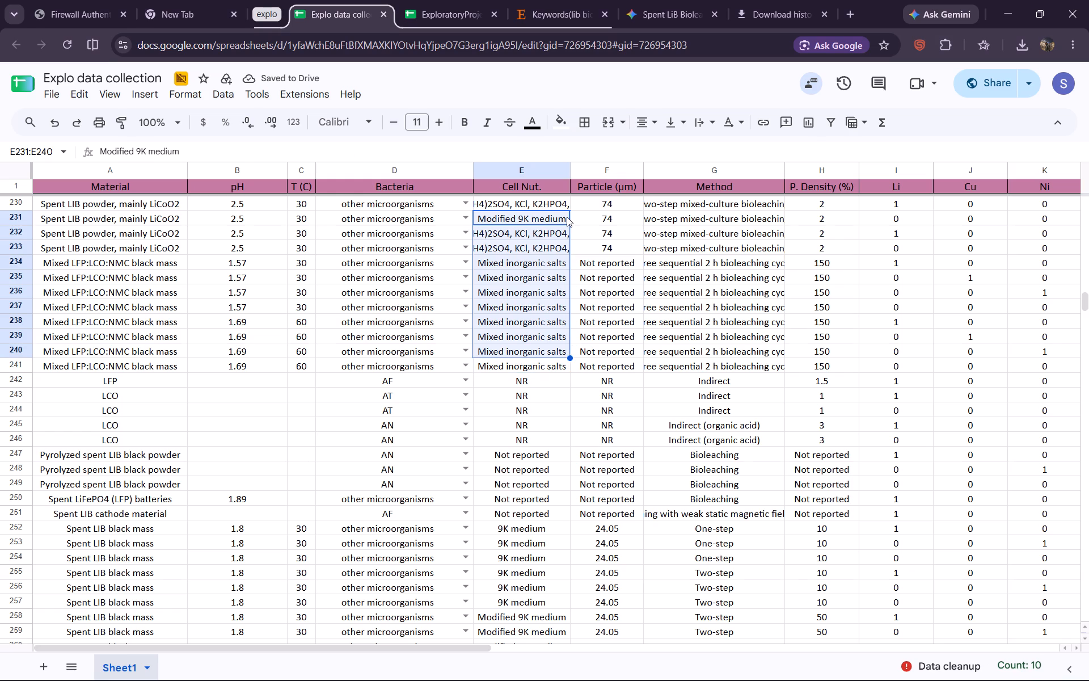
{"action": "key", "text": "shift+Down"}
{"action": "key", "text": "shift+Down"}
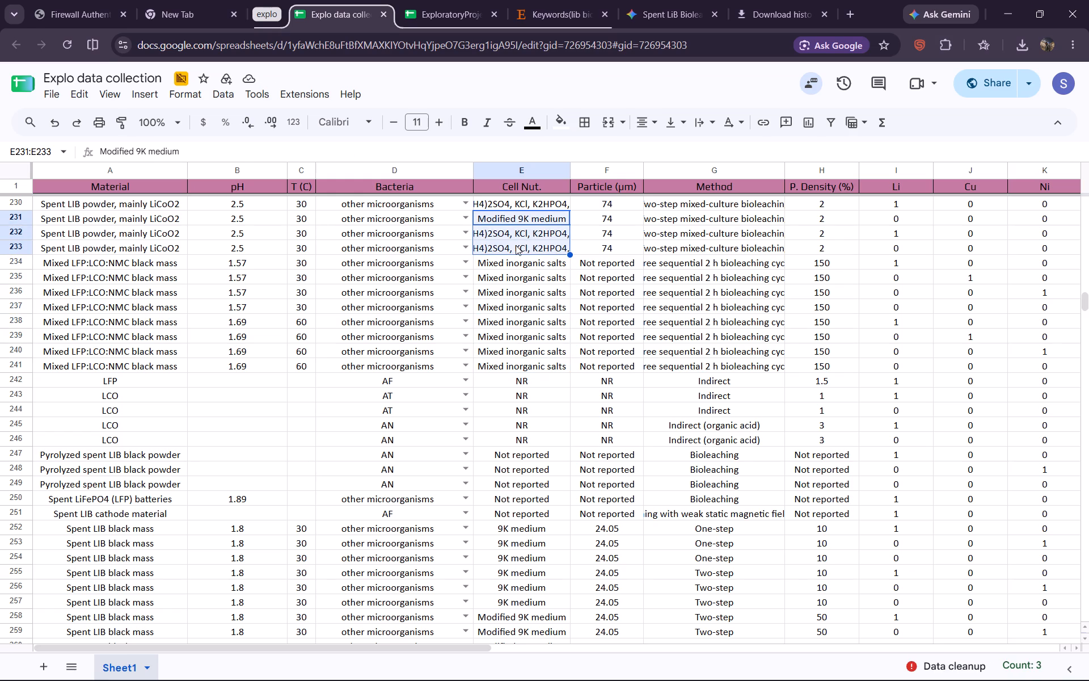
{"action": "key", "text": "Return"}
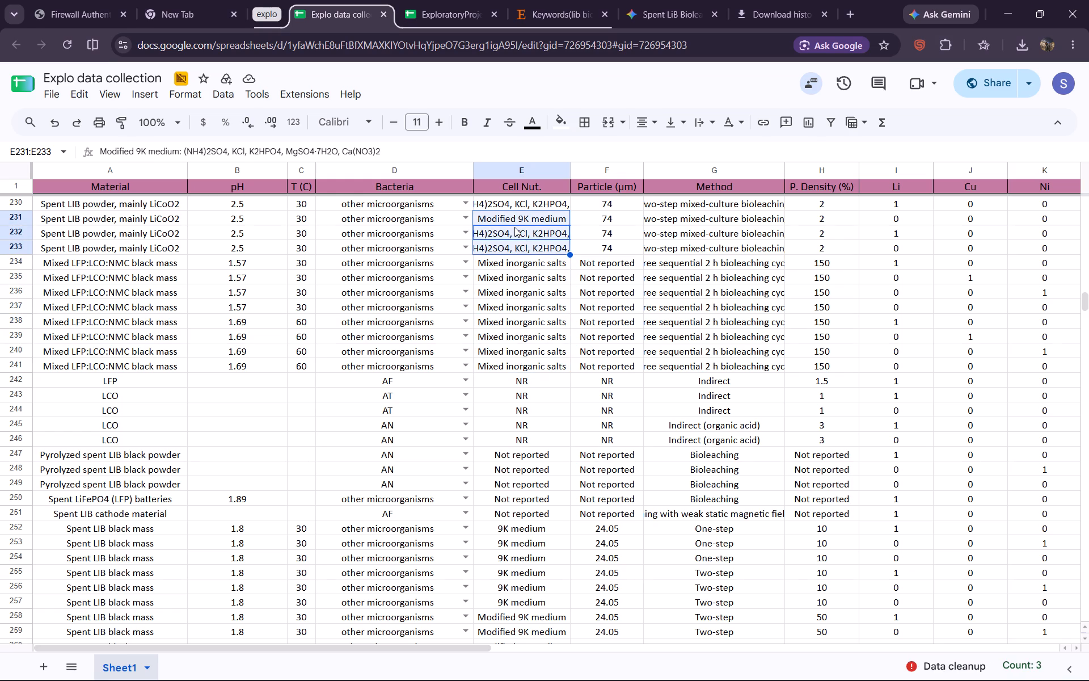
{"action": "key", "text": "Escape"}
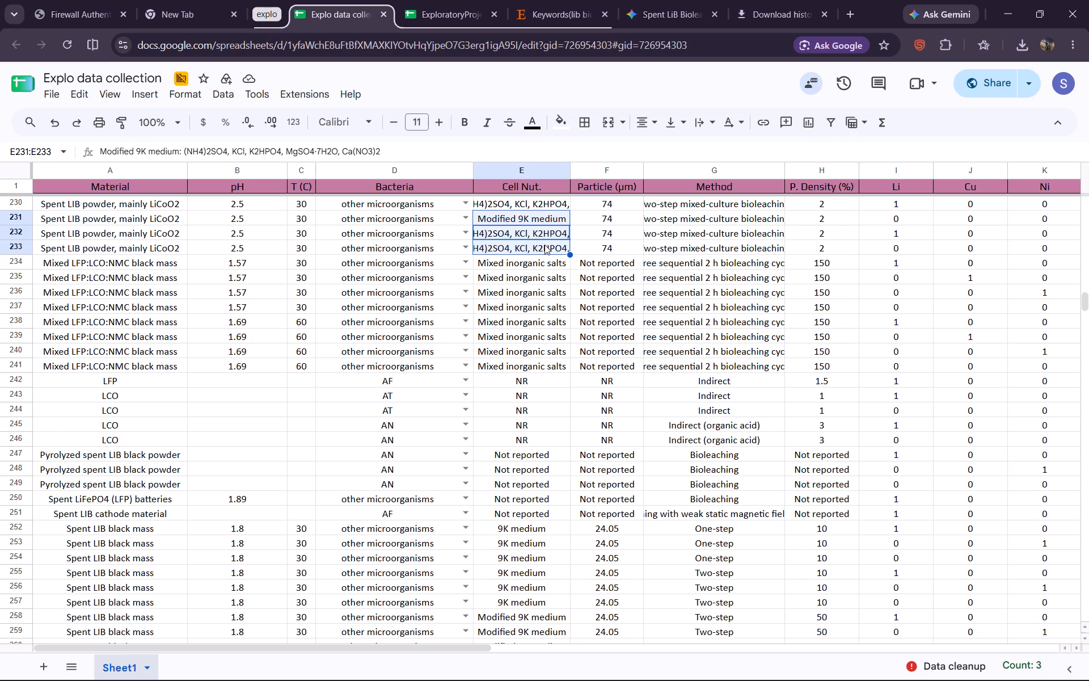
Fill "Modified 9K medium" from E231 into the other Spent LIB powder rows so E228:E233 all match.
{"action": "double_click", "coordinate": [544, 245]}
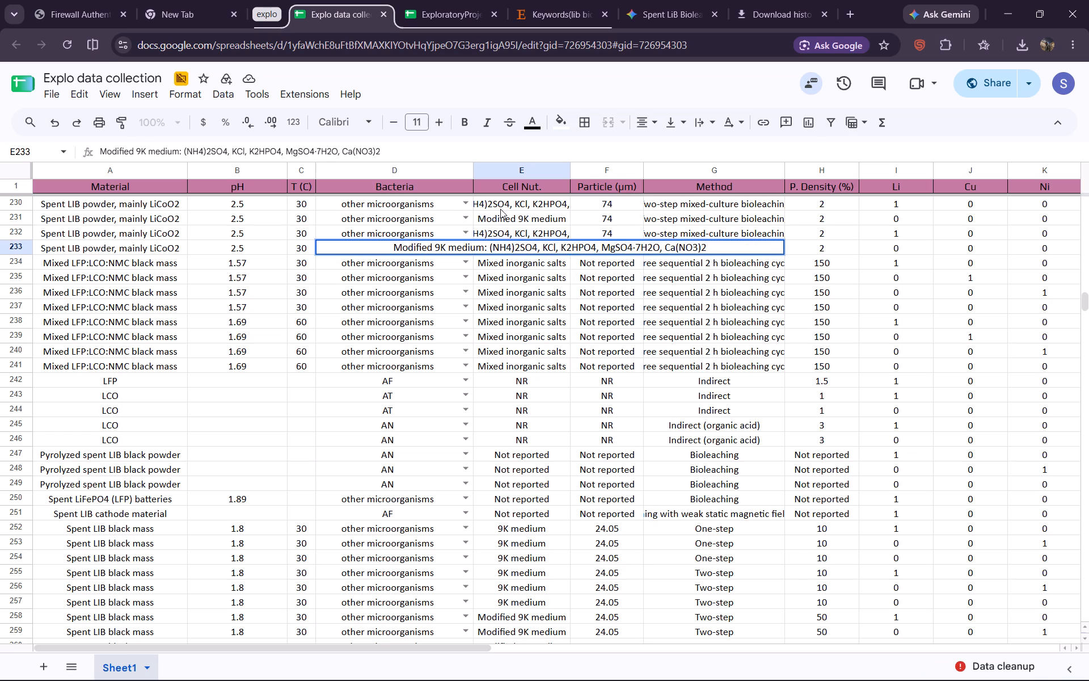
{"action": "left_click", "coordinate": [512, 217]}
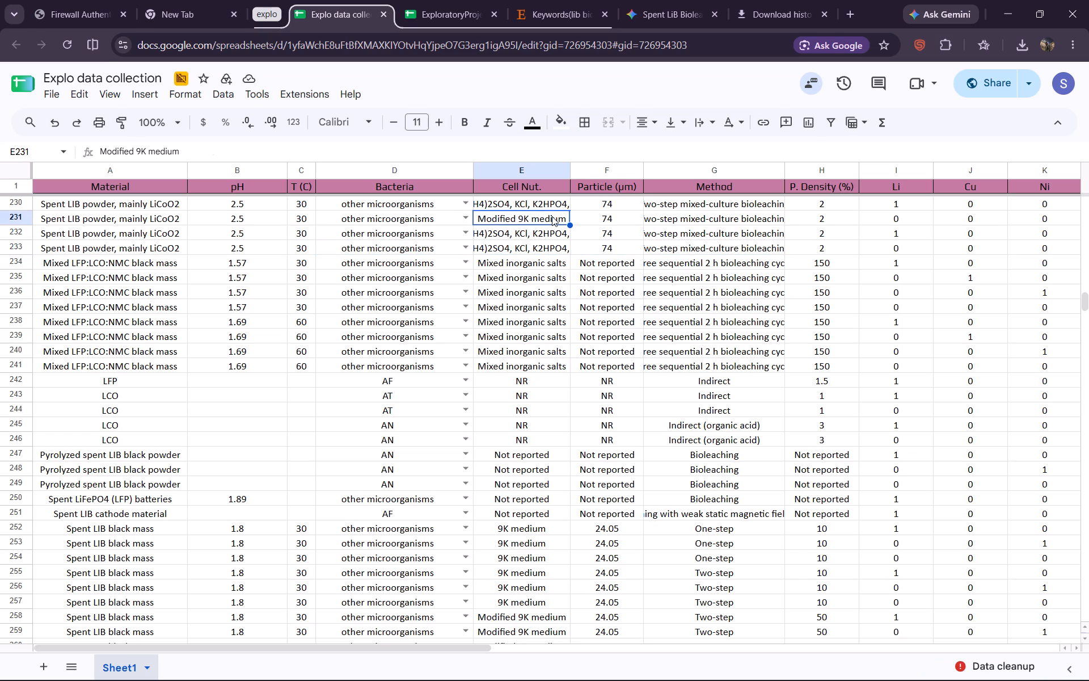
{"action": "left_click_drag", "start_coordinate": [569, 226], "coordinate": [569, 252]}
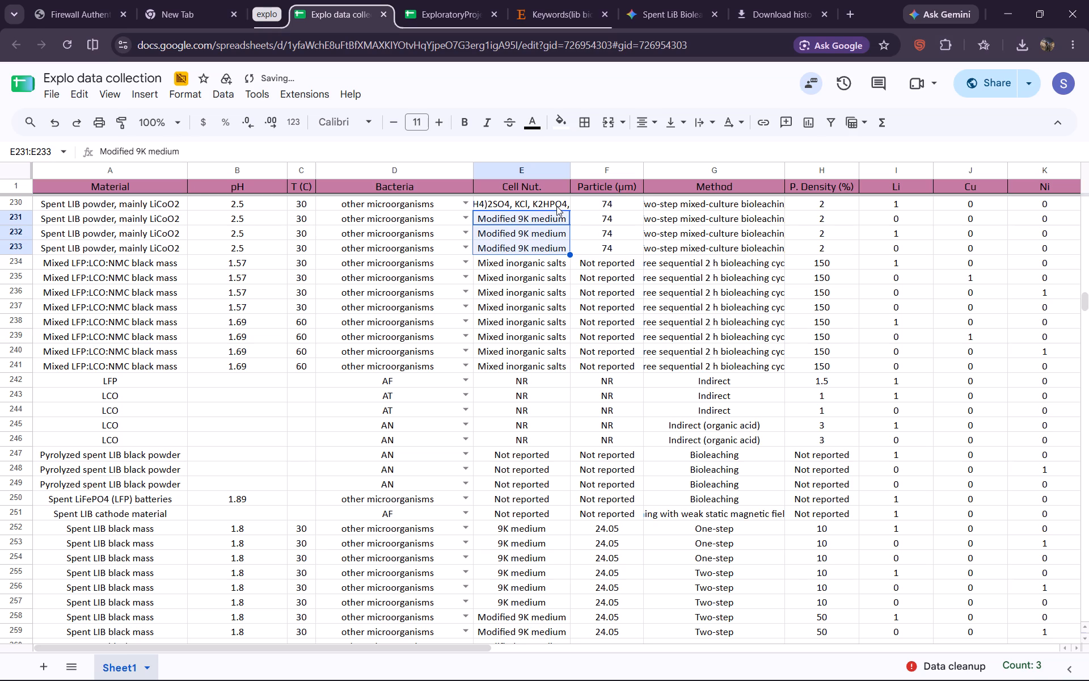
{"action": "key", "text": "Return"}
{"action": "scroll", "coordinate": [556, 207], "scroll_direction": "up", "scroll_amount": 1}
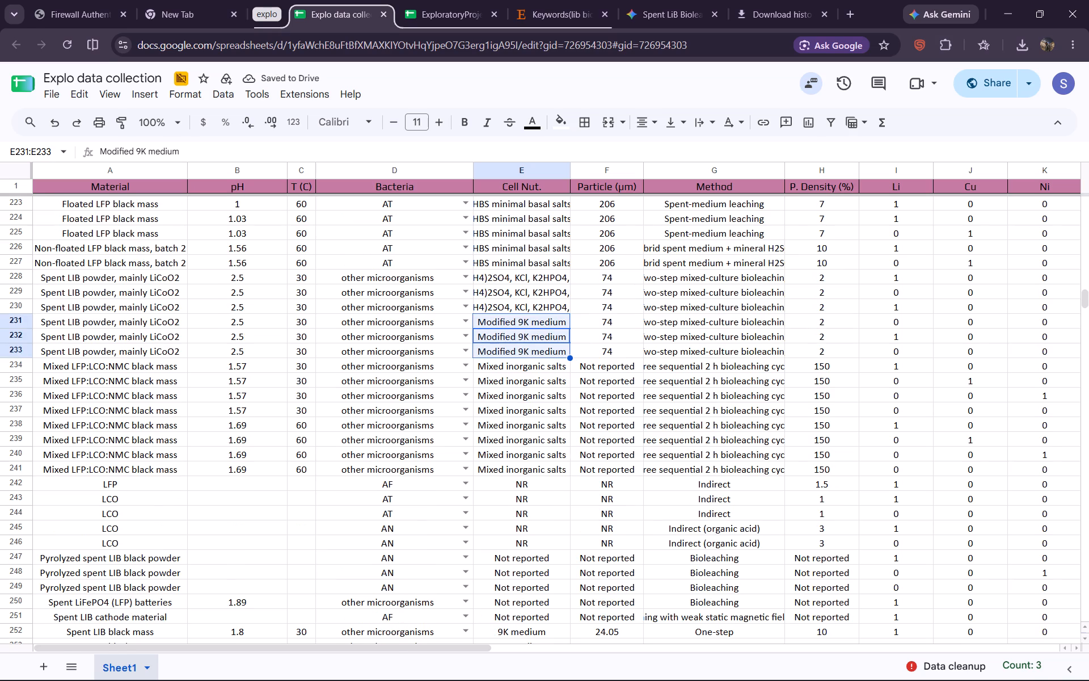
{"action": "left_click", "coordinate": [556, 322]}
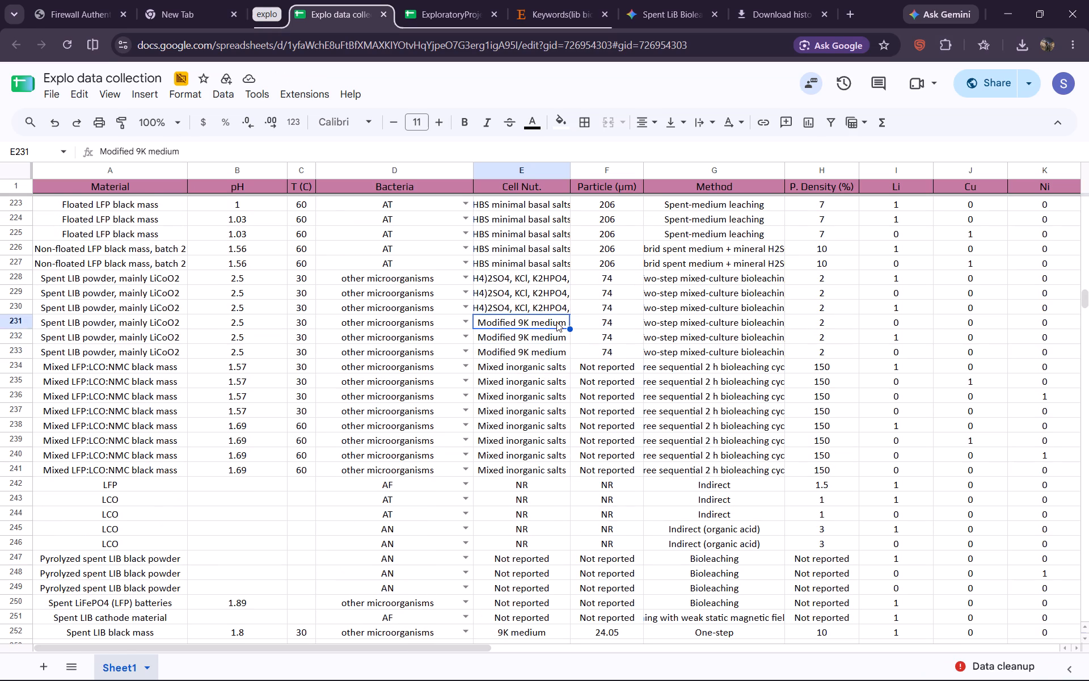
{"action": "left_click_drag", "start_coordinate": [568, 330], "coordinate": [568, 317]}
{"action": "left_click_drag", "start_coordinate": [568, 317], "coordinate": [563, 280]}
{"action": "left_click", "coordinate": [528, 343]}
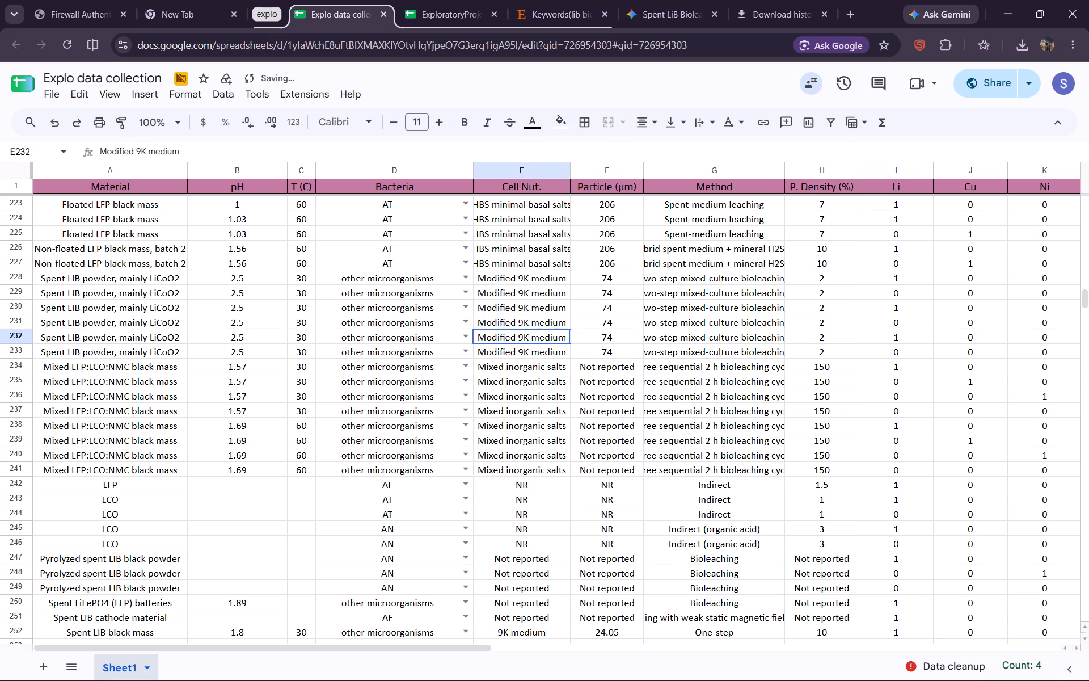
Clear the "NR" and "Not reported" entries from the Cell Nut. and Particle columns in E242:F251.
{"action": "scroll", "coordinate": [510, 295], "scroll_direction": "up", "scroll_amount": 1}
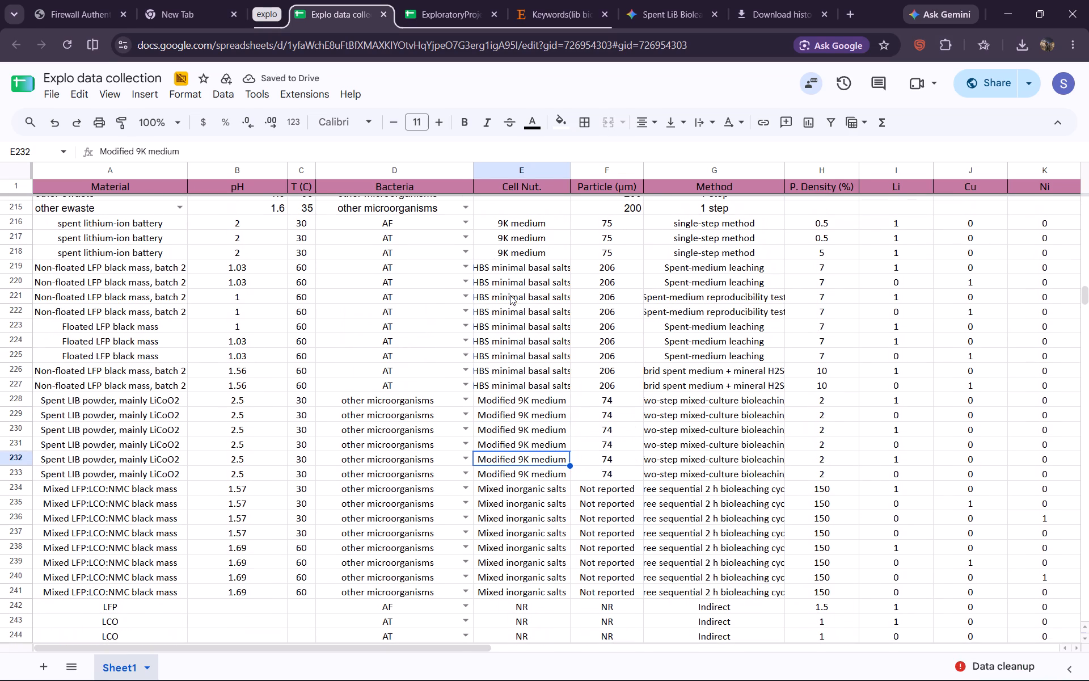
{"action": "scroll", "coordinate": [510, 295], "scroll_direction": "up", "scroll_amount": 1}
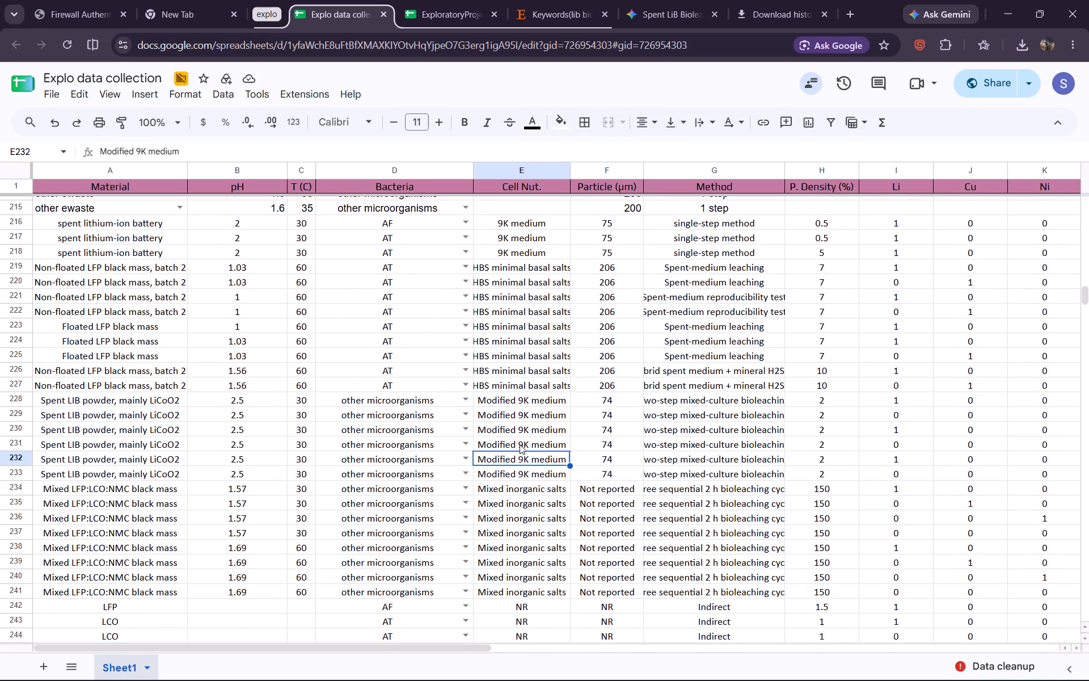
{"action": "scroll", "coordinate": [527, 532], "scroll_direction": "down", "scroll_amount": 3}
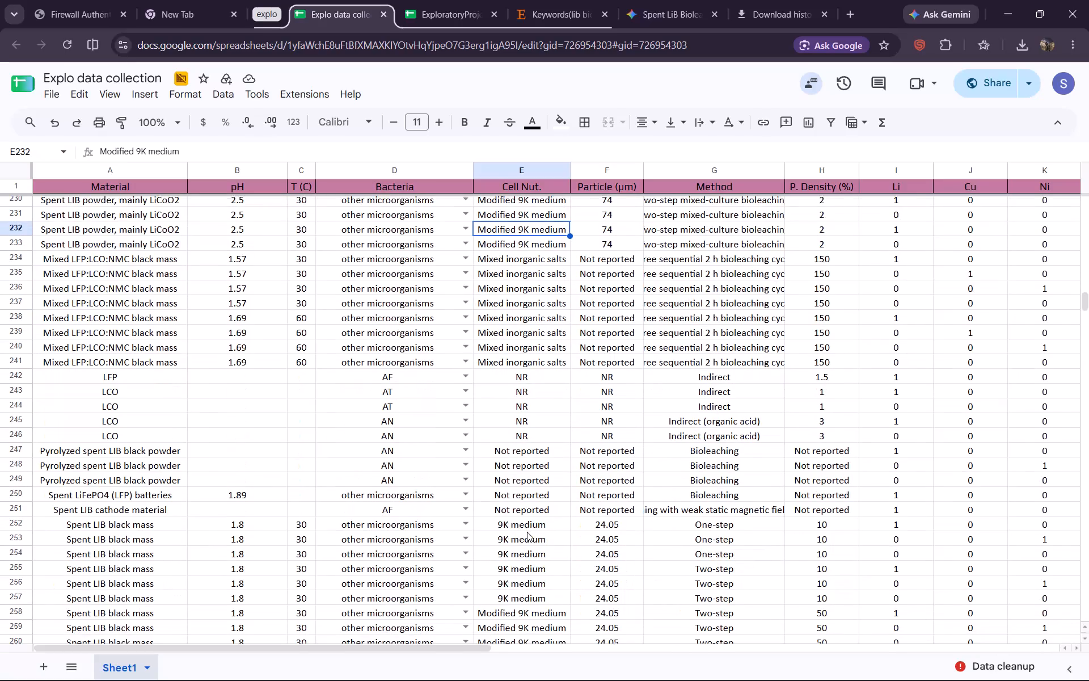
{"action": "scroll", "coordinate": [527, 532], "scroll_direction": "down", "scroll_amount": 1}
{"action": "left_click", "coordinate": [544, 375]}
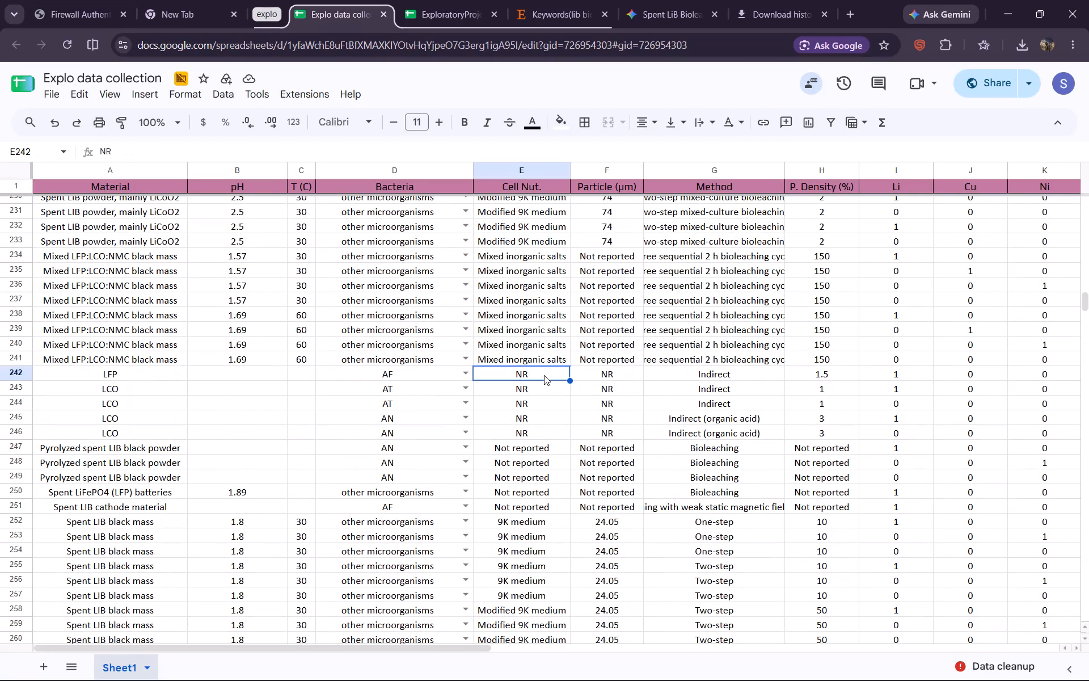
{"action": "key", "text": "shift+Down"}
{"action": "key", "text": "shift+Down"}
{"action": "key", "text": "shift+Down"}
{"action": "key", "text": "shift+Down"}
{"action": "key", "text": "shift+Down"}
{"action": "key", "text": "shift+Down"}
{"action": "key", "text": "shift+Down"}
{"action": "key", "text": "shift+Down"}
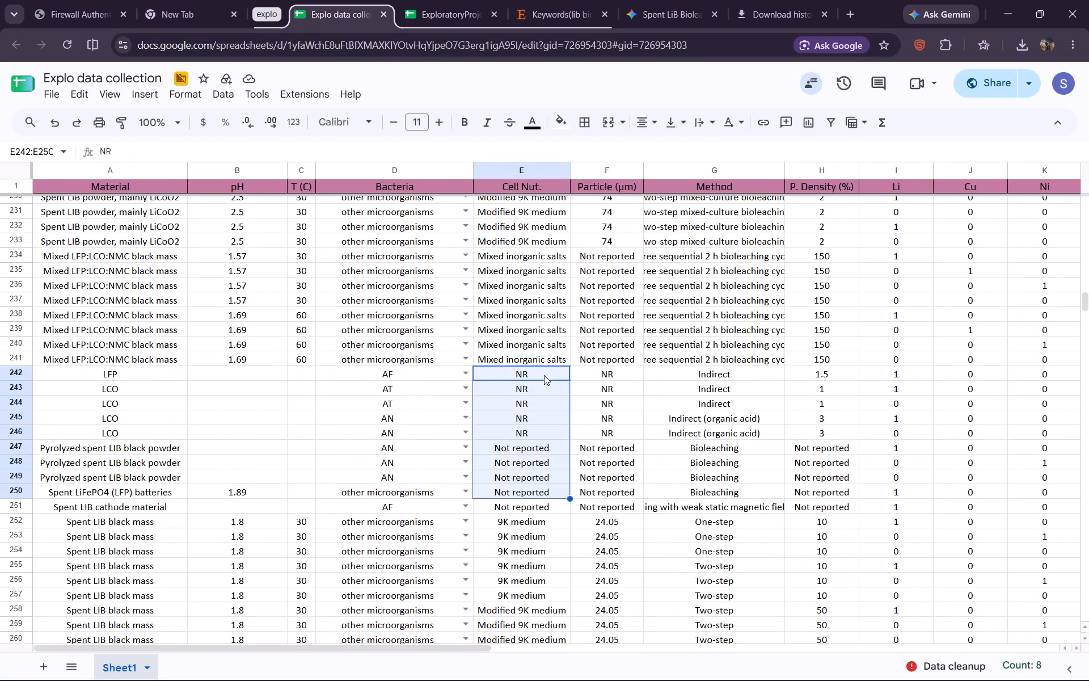
{"action": "key", "text": "shift+Down"}
{"action": "key", "text": "shift+Down"}
{"action": "key", "text": "shift+Down"}
{"action": "key", "text": "shift+Down"}
{"action": "key", "text": "shift+Up"}
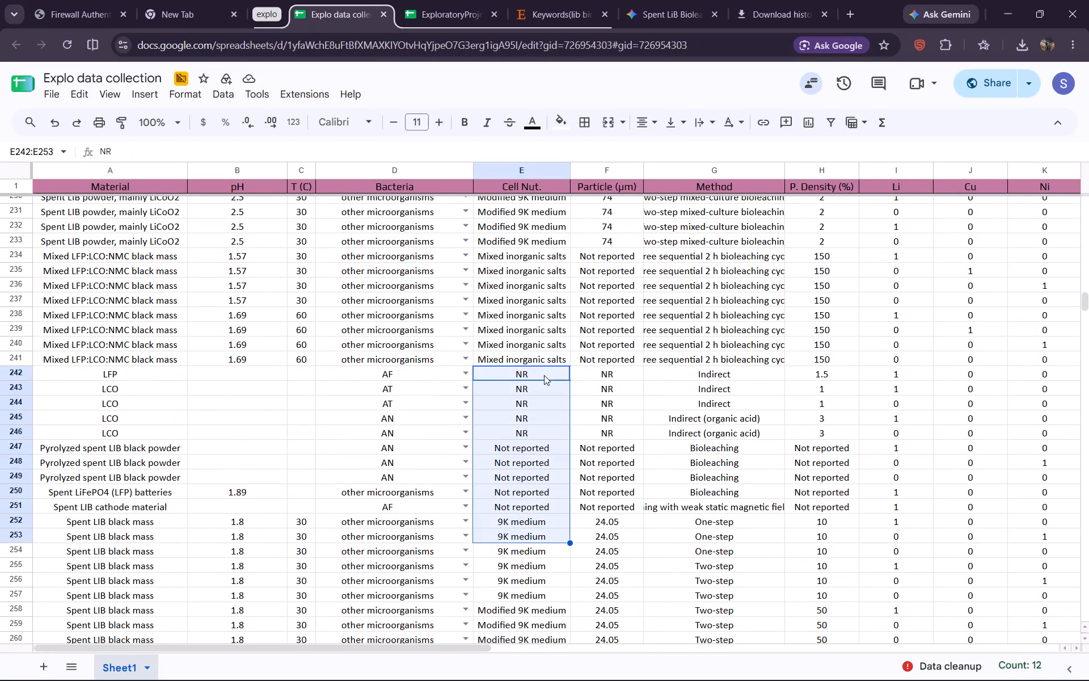
{"action": "key", "text": "shift+Up"}
{"action": "key", "text": "shift+Up"}
{"action": "key", "text": "shift+Right"}
{"action": "key", "text": "Delete"}
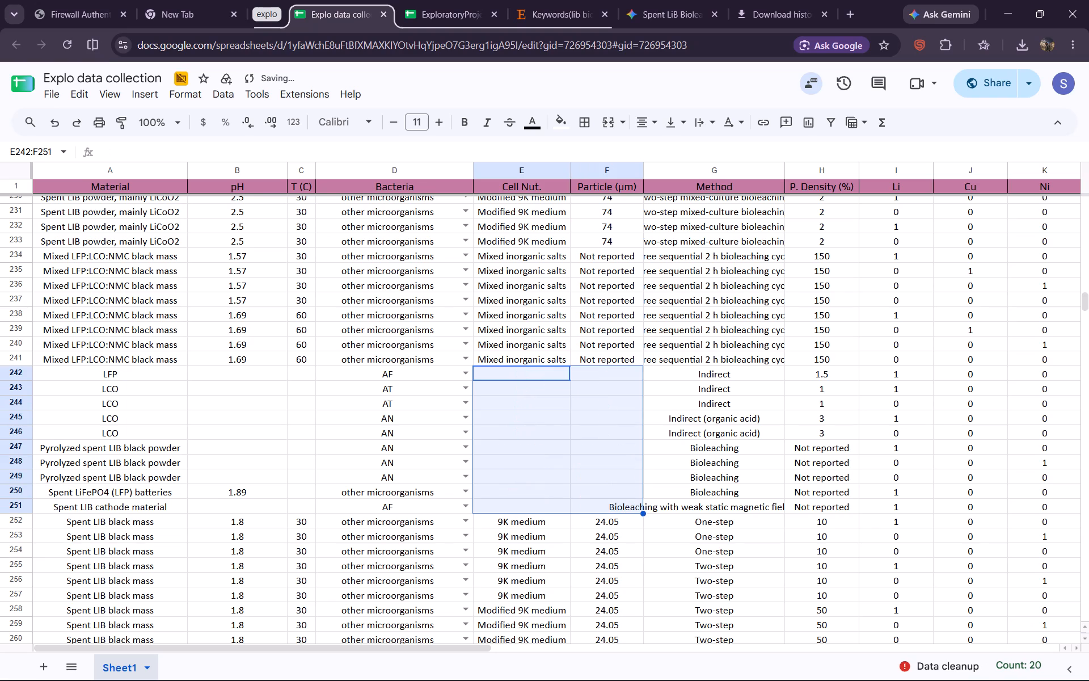
Clear the "Not reported" P. Density entries in H247:H251.
{"action": "left_click", "coordinate": [717, 467]}
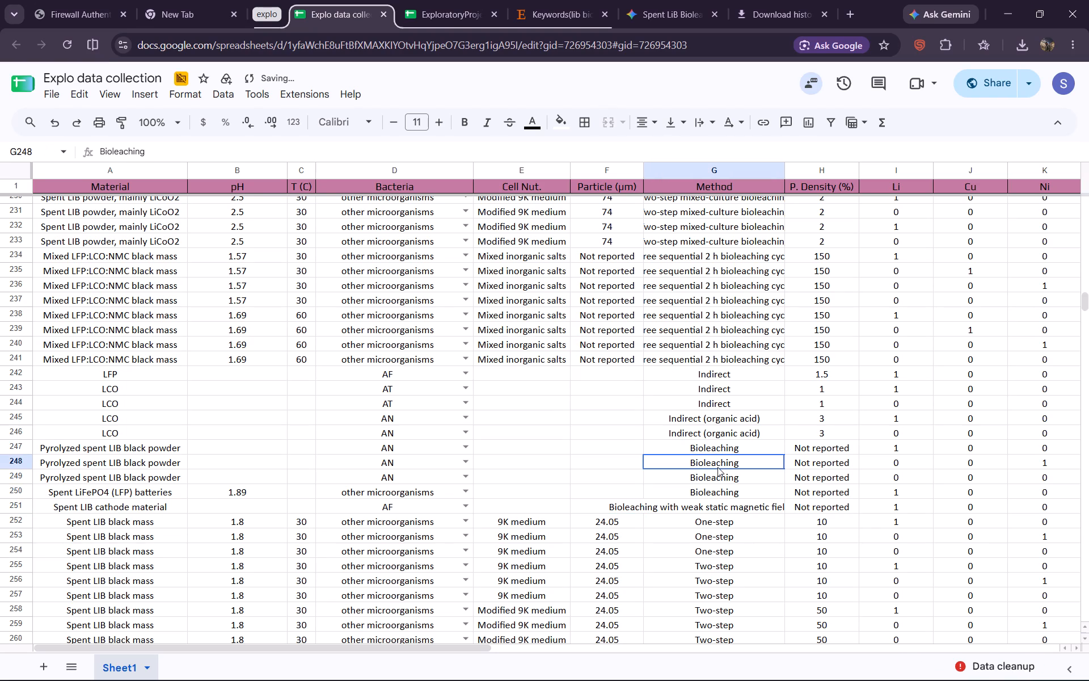
{"action": "left_click", "coordinate": [814, 445]}
{"action": "key", "text": "shift+Down"}
{"action": "key", "text": "shift+Down"}
{"action": "key", "text": "shift+Down"}
{"action": "key", "text": "shift+Down"}
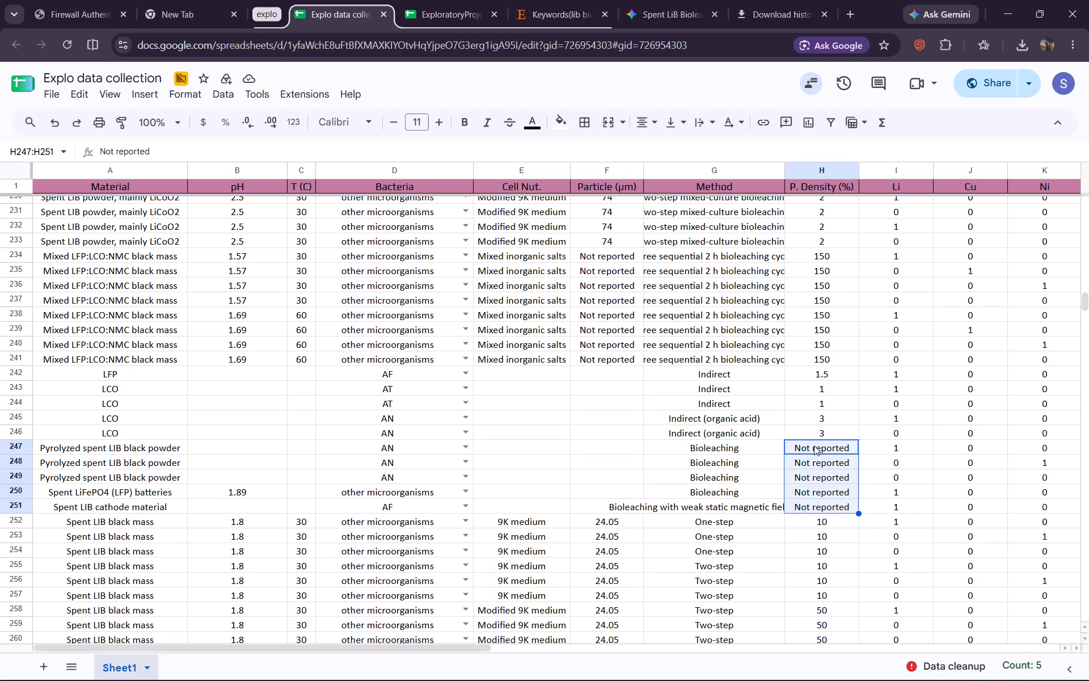
{"action": "key", "text": "Delete"}
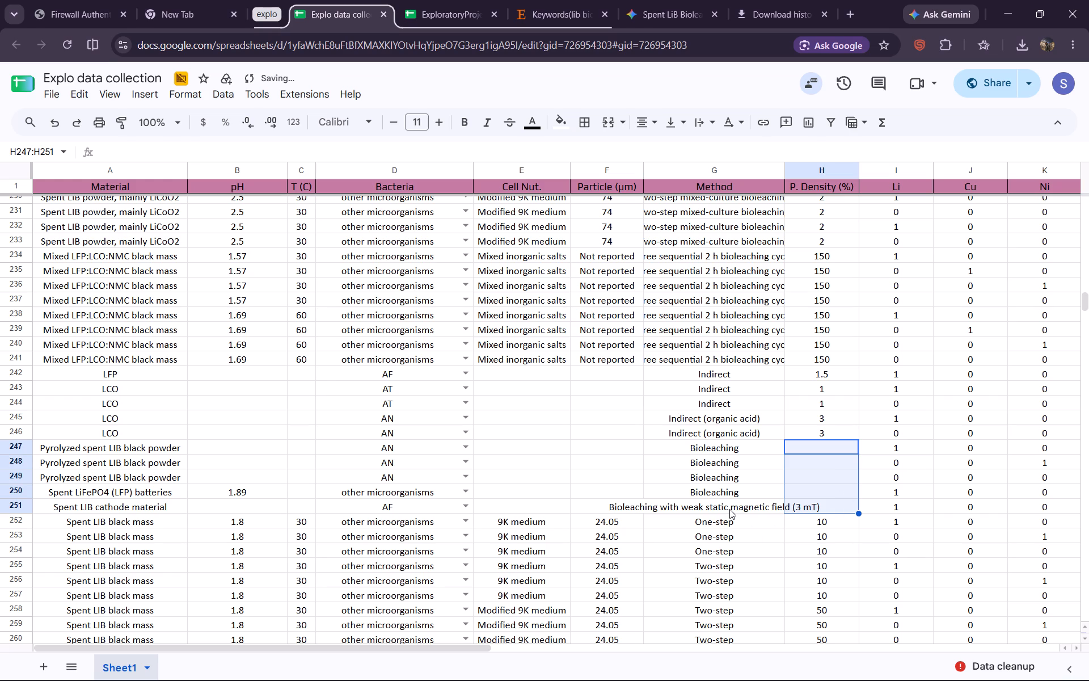
Review the Cell Nut., Particle, Method and P. Density columns from row 251 to the last data row for entries needing cleanup.
{"action": "left_click", "coordinate": [729, 509]}
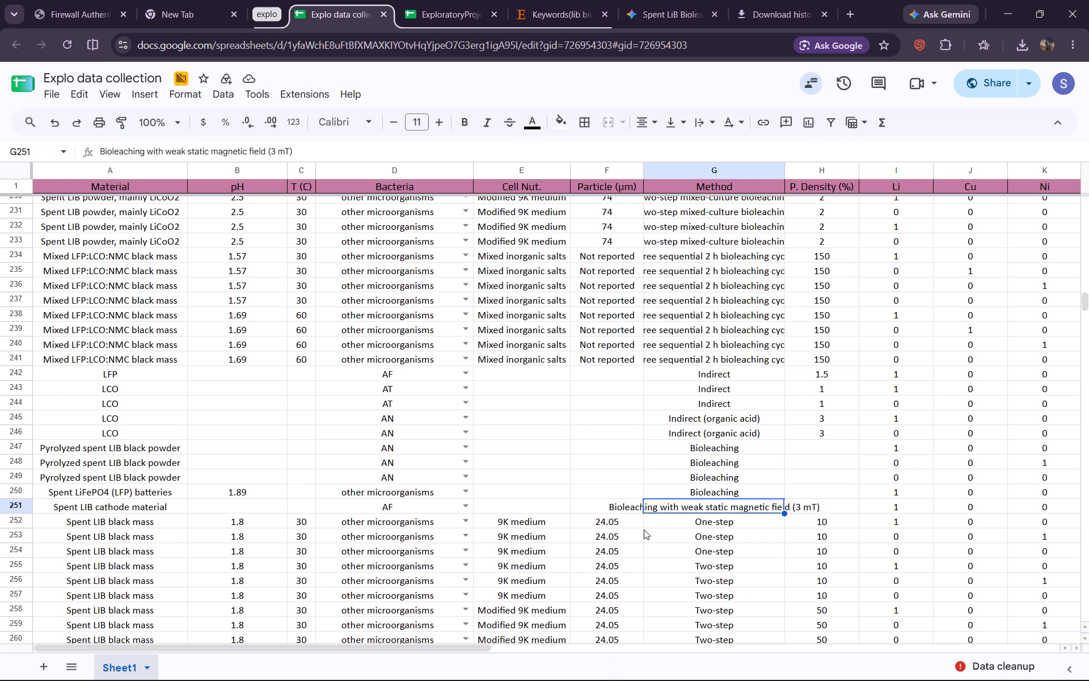
{"action": "scroll", "coordinate": [538, 579], "scroll_direction": "down", "scroll_amount": 4}
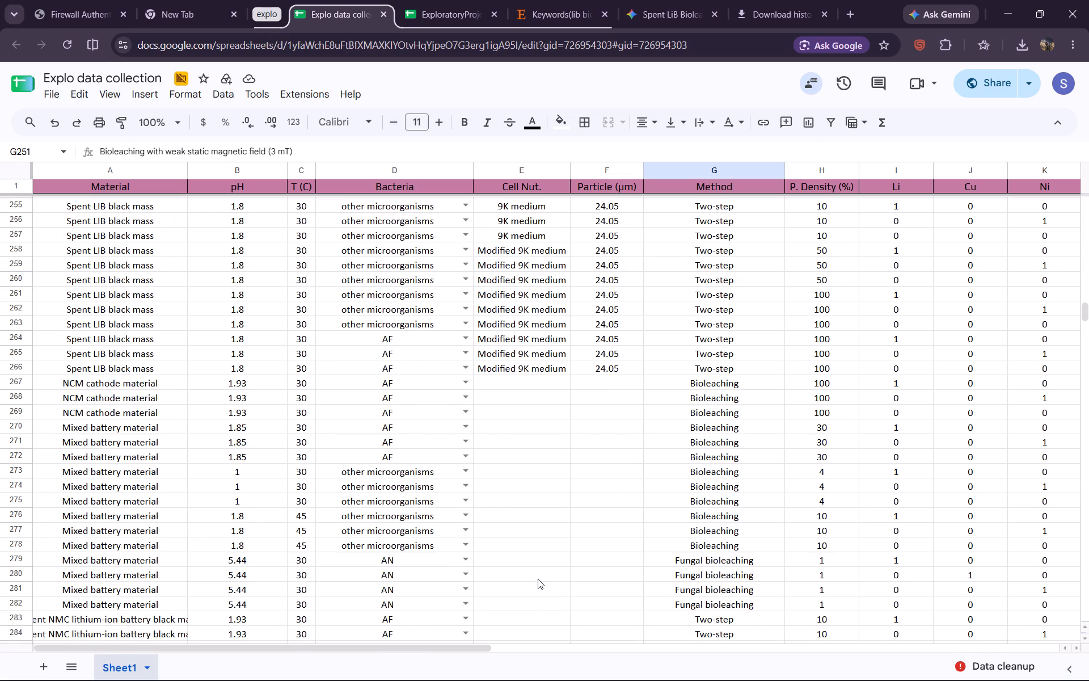
{"action": "scroll", "coordinate": [538, 579], "scroll_direction": "down", "scroll_amount": 4}
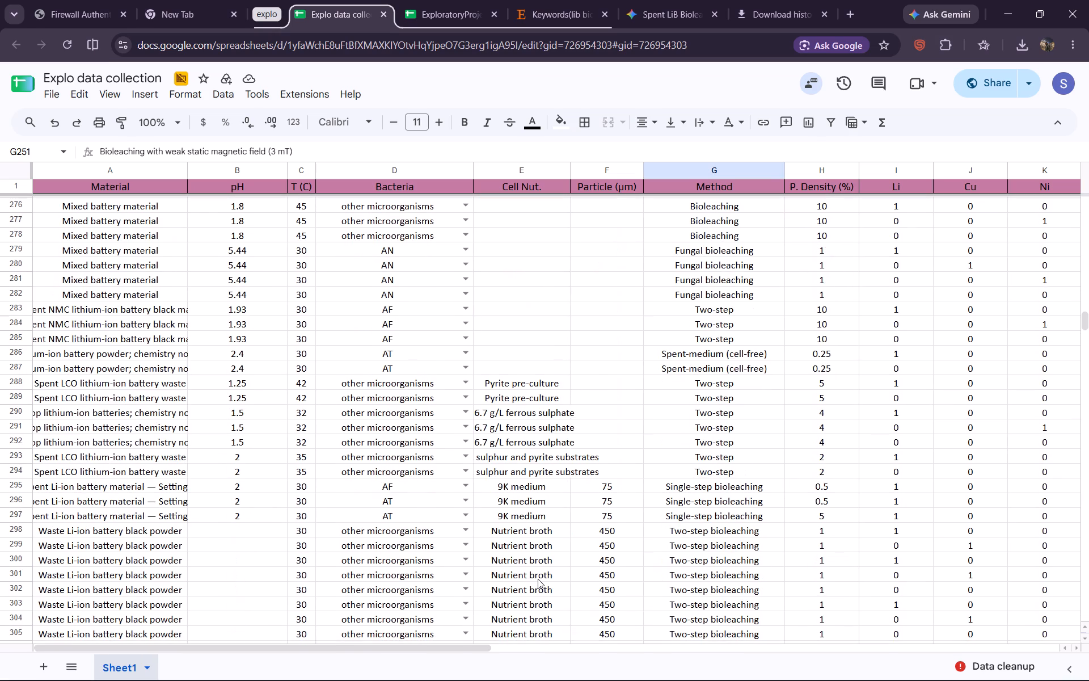
{"action": "scroll", "coordinate": [538, 579], "scroll_direction": "down", "scroll_amount": 3}
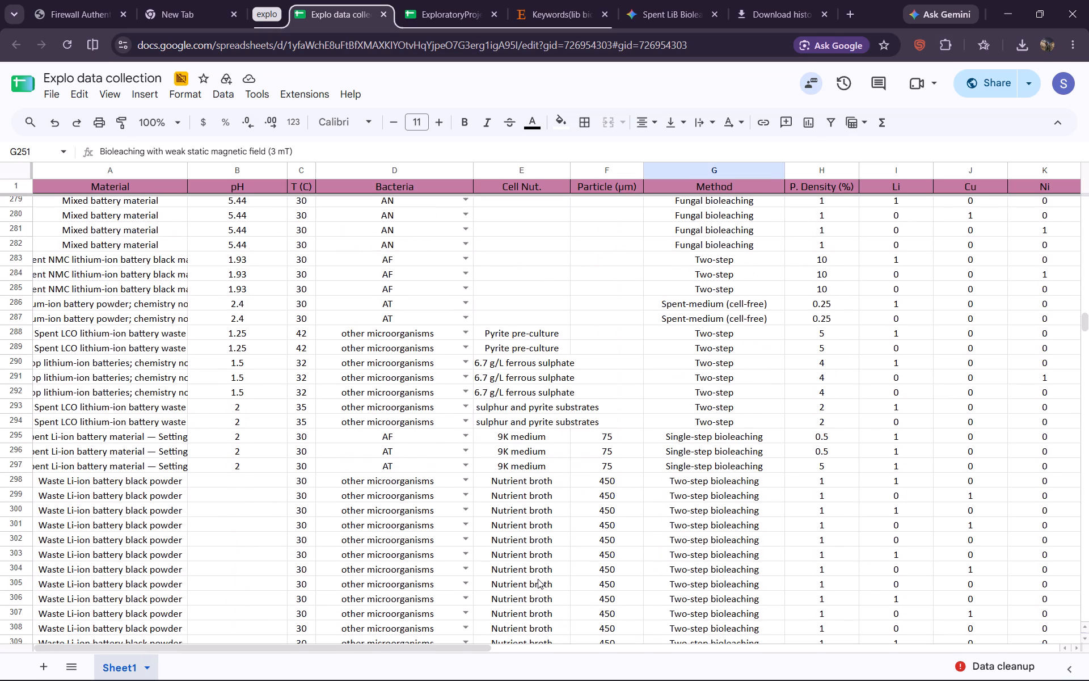
{"action": "scroll", "coordinate": [538, 579], "scroll_direction": "down", "scroll_amount": 3}
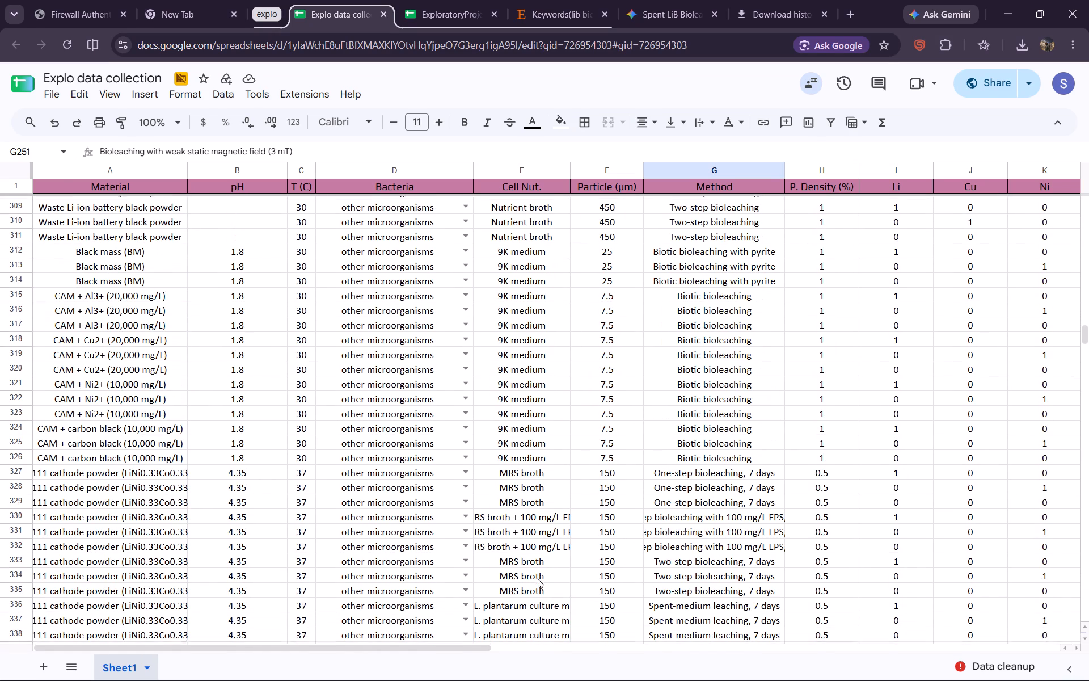
{"action": "scroll", "coordinate": [538, 579], "scroll_direction": "down", "scroll_amount": 2}
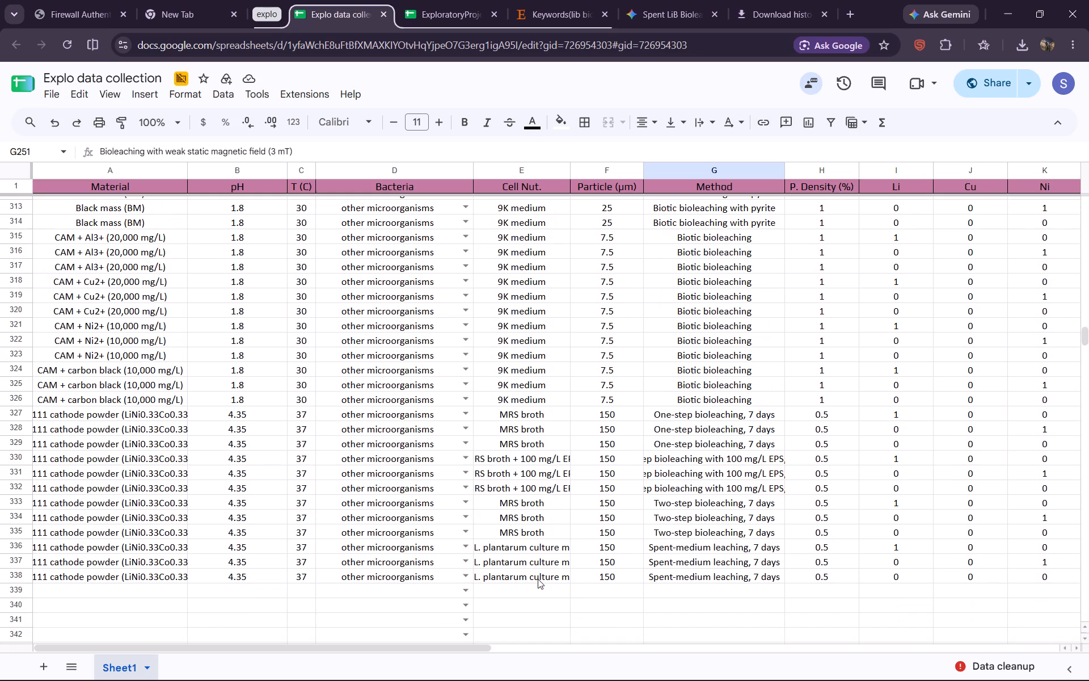
{"action": "scroll", "coordinate": [538, 579], "scroll_direction": "down", "scroll_amount": 1}
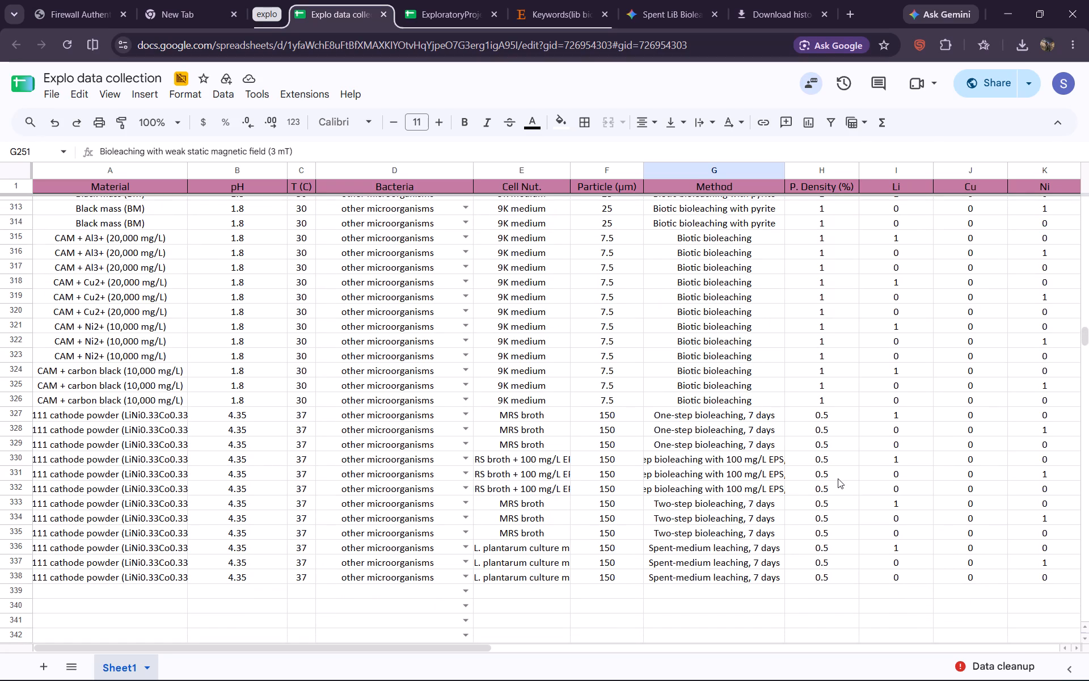
Shorten the Method entries for the MRS broth cathode powder rows in G327:G329 to "One-step bioleaching".
{"action": "scroll", "coordinate": [797, 472], "scroll_direction": "left", "scroll_amount": 1}
{"action": "scroll", "coordinate": [797, 472], "scroll_direction": "up", "scroll_amount": 1}
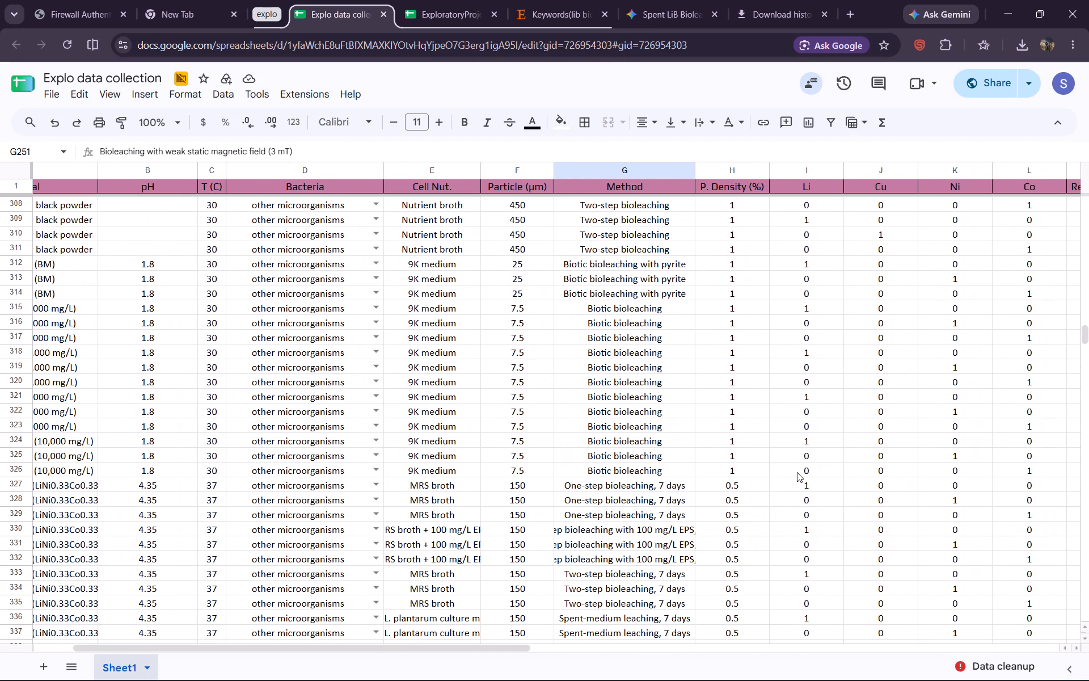
{"action": "left_click", "coordinate": [685, 486]}
{"action": "double_click", "coordinate": [685, 486]}
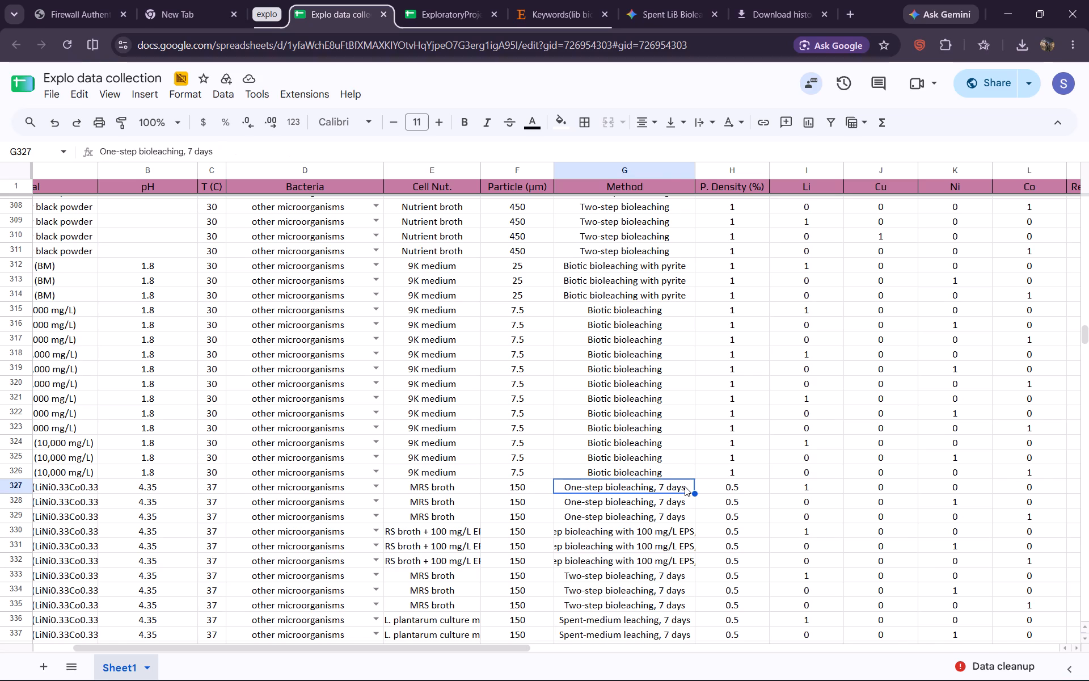
{"action": "key", "text": "BackSpace"}
{"action": "key", "text": "BackSpace"}
{"action": "key", "text": "BackSpace"}
{"action": "key", "text": "BackSpace"}
{"action": "key", "text": "BackSpace"}
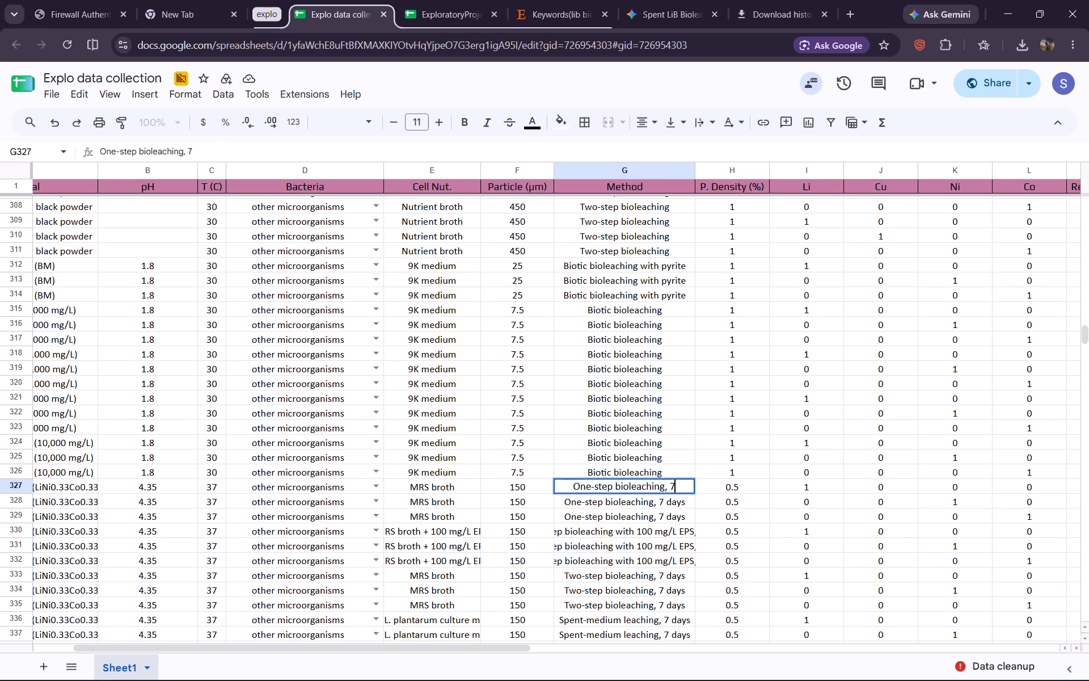
{"action": "key", "text": "BackSpace"}
{"action": "key", "text": "BackSpace"}
{"action": "key", "text": "BackSpace"}
{"action": "key", "text": "Return"}
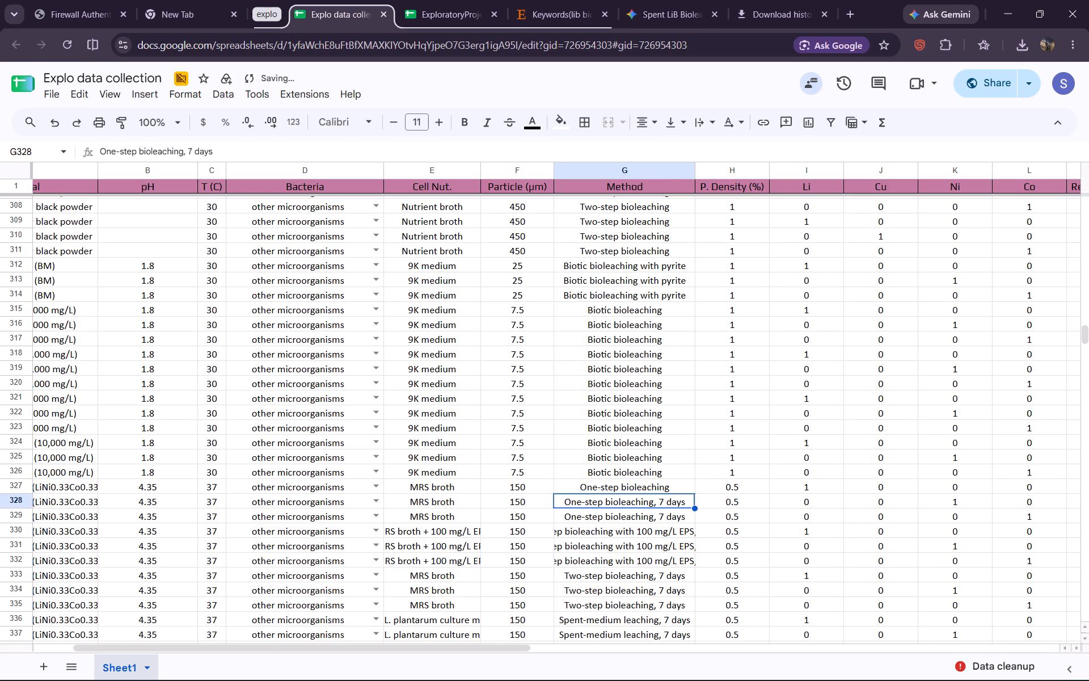
{"action": "key", "text": "Up"}
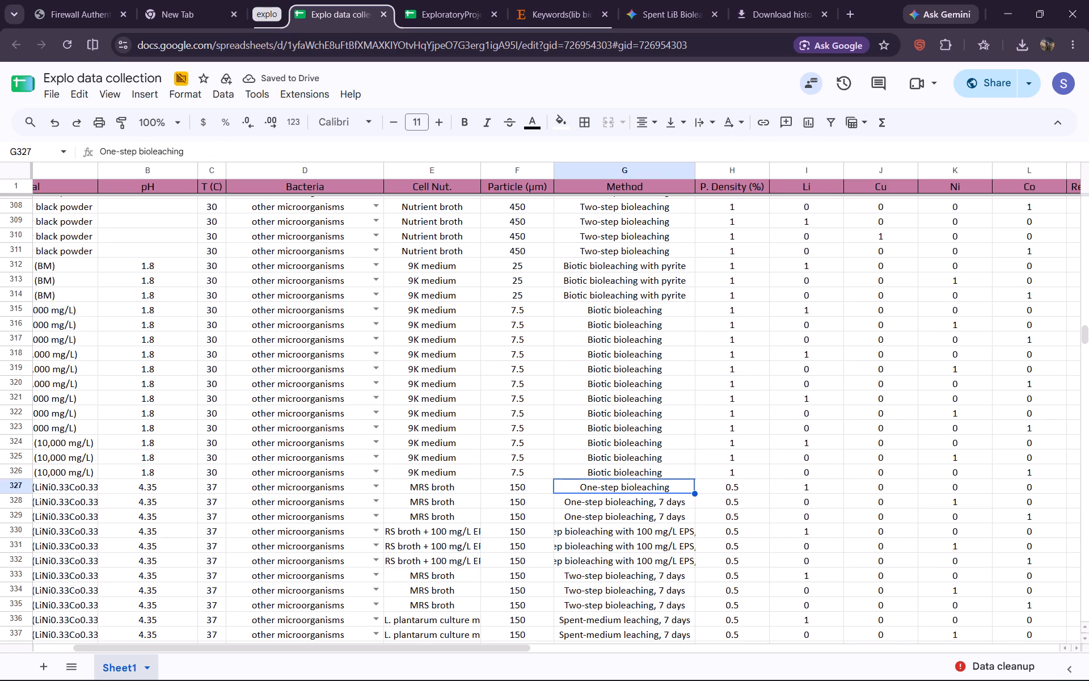
{"action": "left_click_drag", "start_coordinate": [694, 493], "coordinate": [689, 518]}
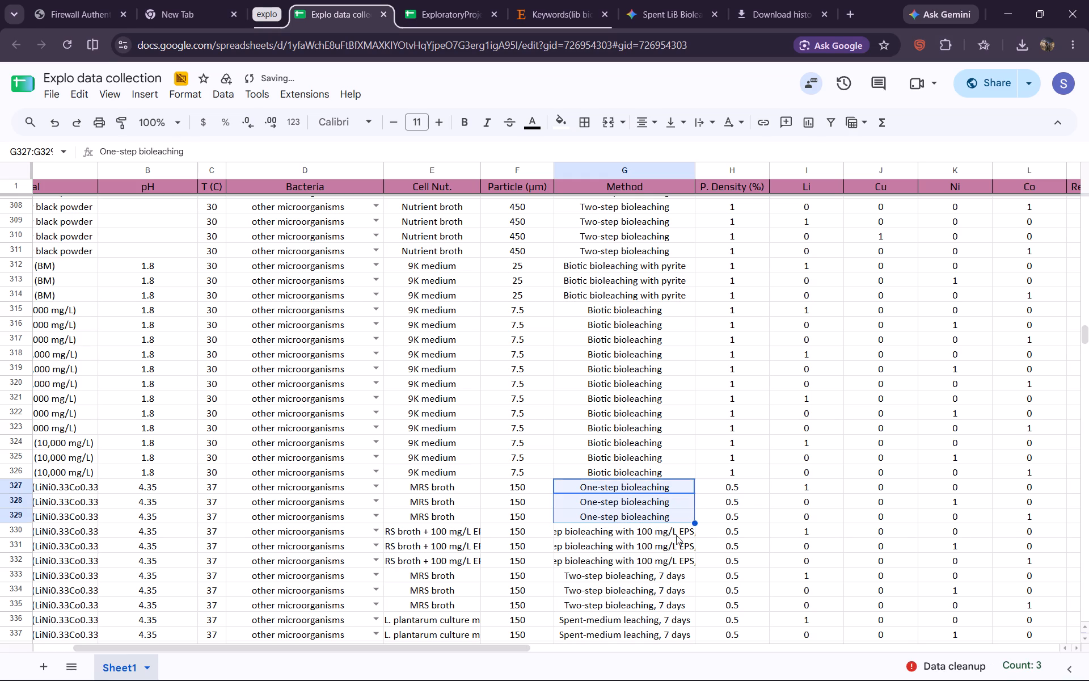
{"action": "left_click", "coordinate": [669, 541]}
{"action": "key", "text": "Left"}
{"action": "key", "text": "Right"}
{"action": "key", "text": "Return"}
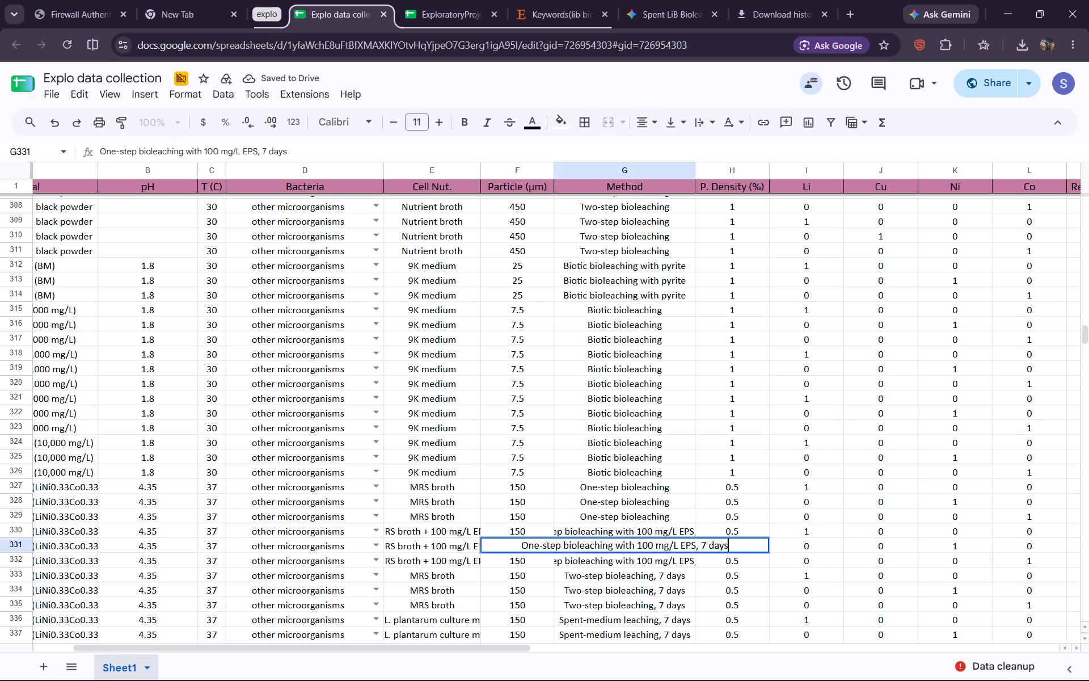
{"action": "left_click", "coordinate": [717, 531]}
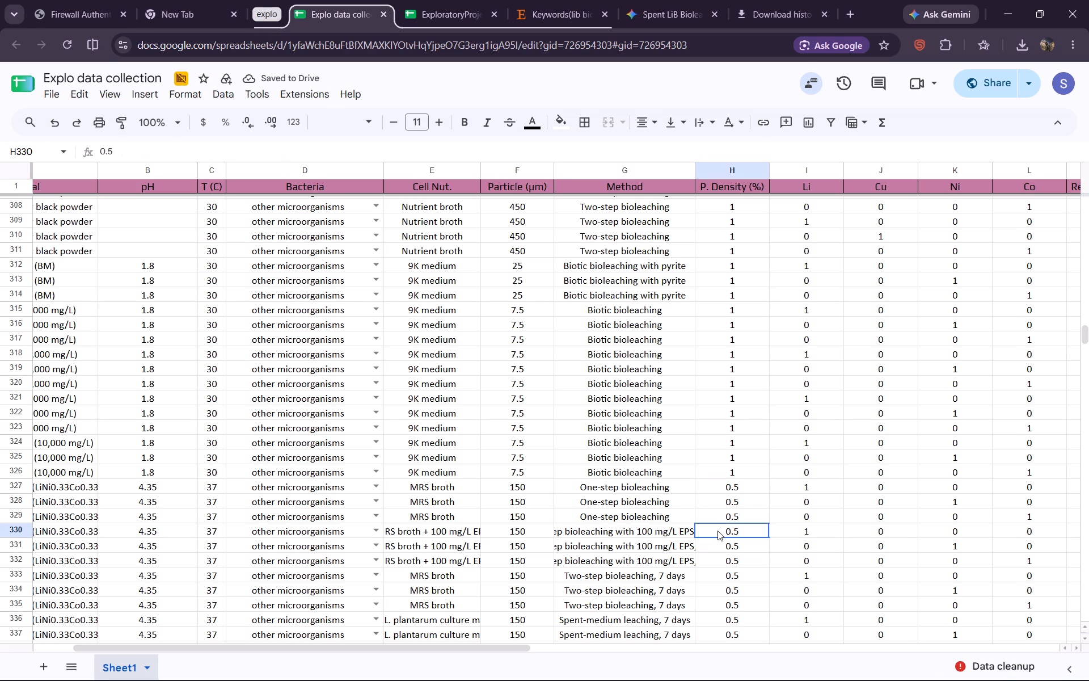
Trim the Method entry in G330, a cathode powder row, to just "One-step bioleaching".
{"action": "triple_click", "coordinate": [685, 531]}
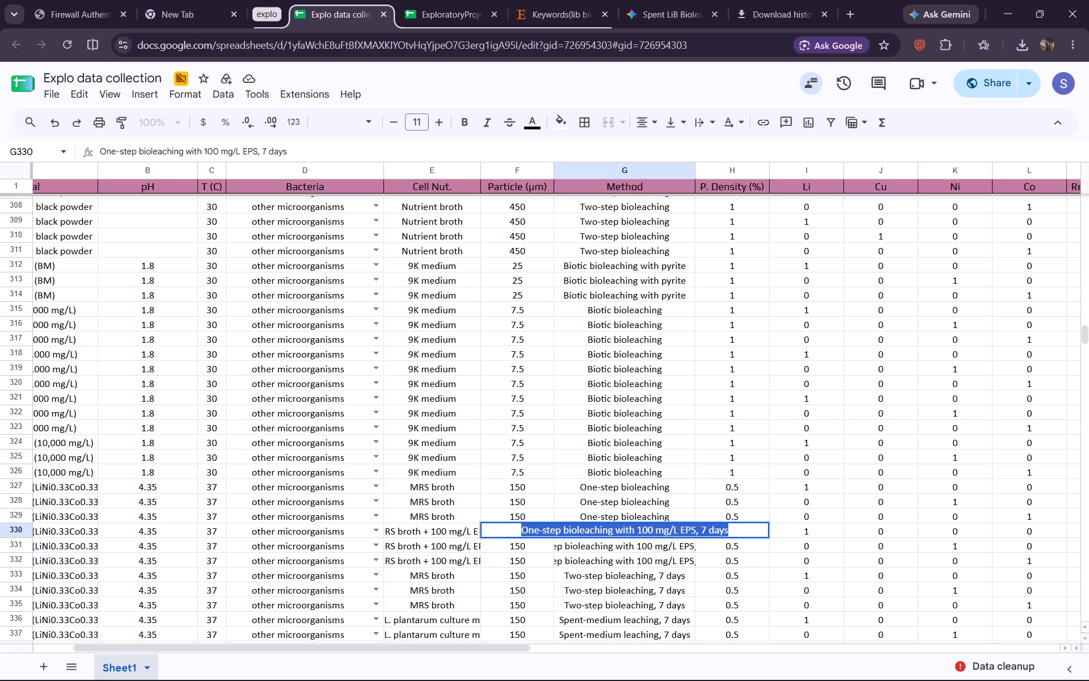
{"action": "key", "text": "Right"}
{"action": "key", "text": "BackSpace"}
{"action": "key", "text": "BackSpace"}
{"action": "key", "text": "BackSpace"}
{"action": "key", "text": "BackSpace"}
{"action": "key", "text": "BackSpace"}
{"action": "key", "text": "BackSpace"}
{"action": "key", "text": "BackSpace"}
{"action": "key", "text": "BackSpace"}
{"action": "key", "text": "BackSpace"}
{"action": "key", "text": "BackSpace"}
{"action": "key", "text": "BackSpace"}
{"action": "key", "text": "BackSpace"}
{"action": "key", "text": "BackSpace"}
{"action": "key", "text": "BackSpace"}
{"action": "key", "text": "BackSpace"}
{"action": "key", "text": "BackSpace"}
{"action": "key", "text": "BackSpace"}
{"action": "key", "text": "BackSpace"}
{"action": "key", "text": "BackSpace"}
{"action": "key", "text": "BackSpace"}
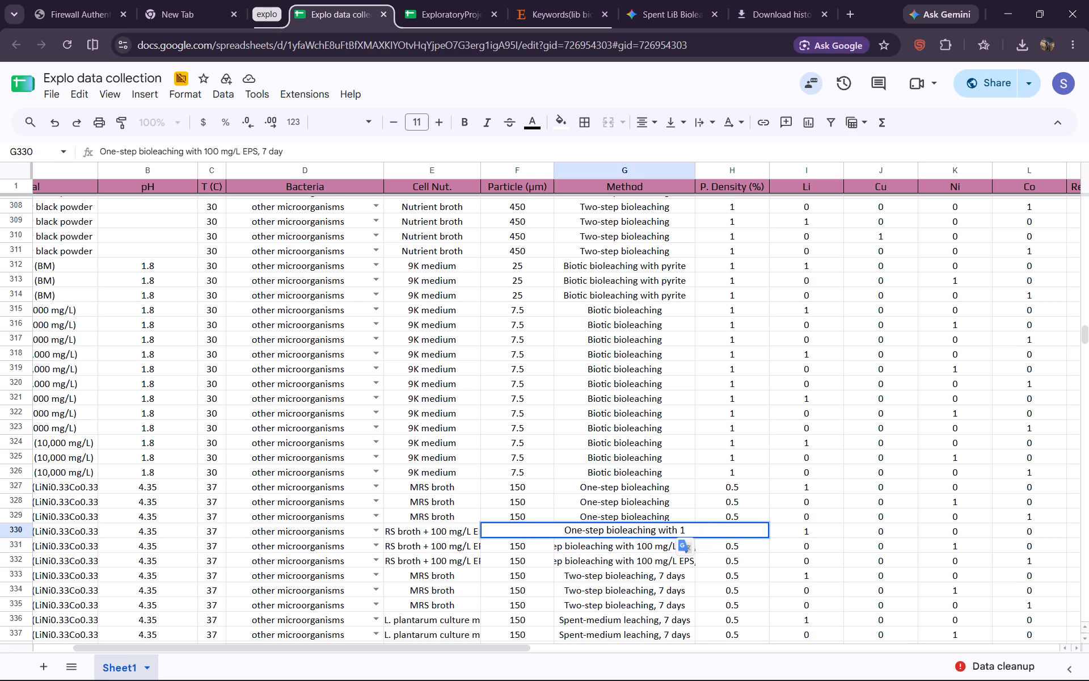
{"action": "key", "text": "BackSpace"}
{"action": "key", "text": "BackSpace"}
{"action": "key", "text": "BackSpace"}
{"action": "key", "text": "Return"}
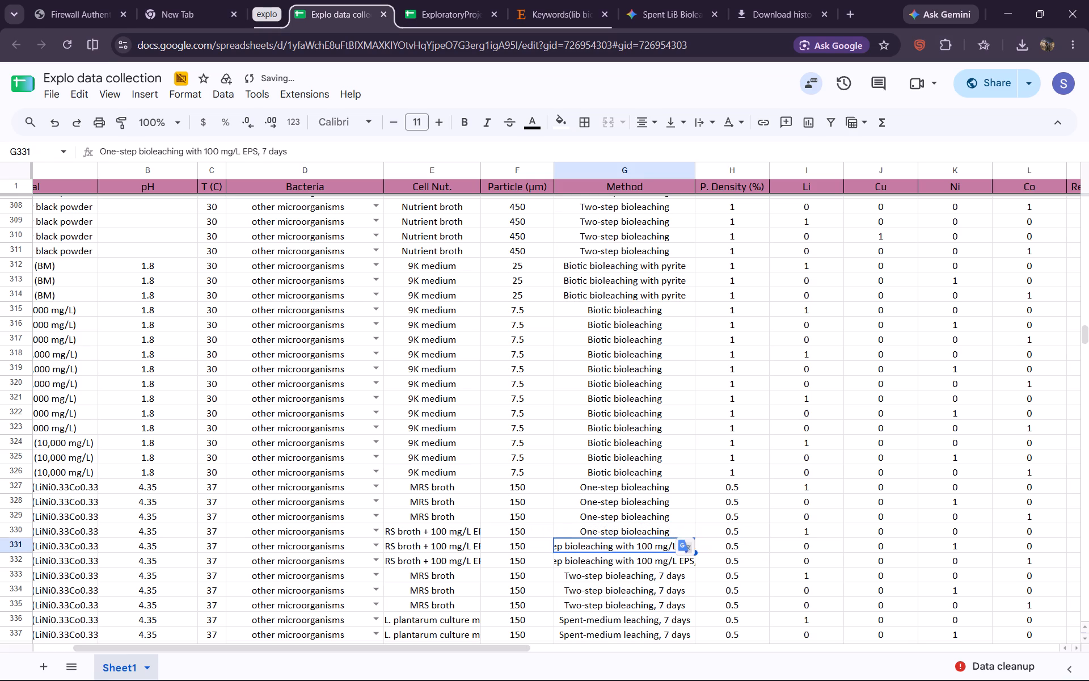
Fill the "One-step bioleaching" Method entry from G330 down through G332.
{"action": "left_click", "coordinate": [690, 536]}
{"action": "left_click", "coordinate": [695, 535]}
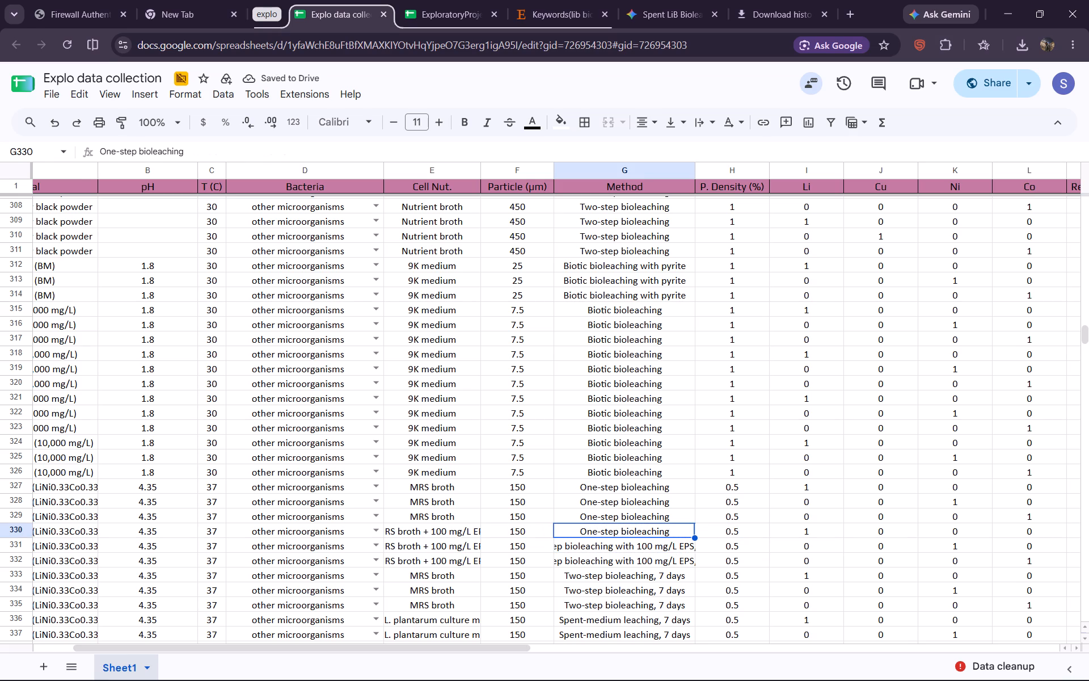
{"action": "left_click_drag", "start_coordinate": [694, 538], "coordinate": [694, 565]}
Shorten the Method entries for the MRS broth rows in G333:G335 to "Two-step bioleaching".
{"action": "left_click", "coordinate": [682, 573]}
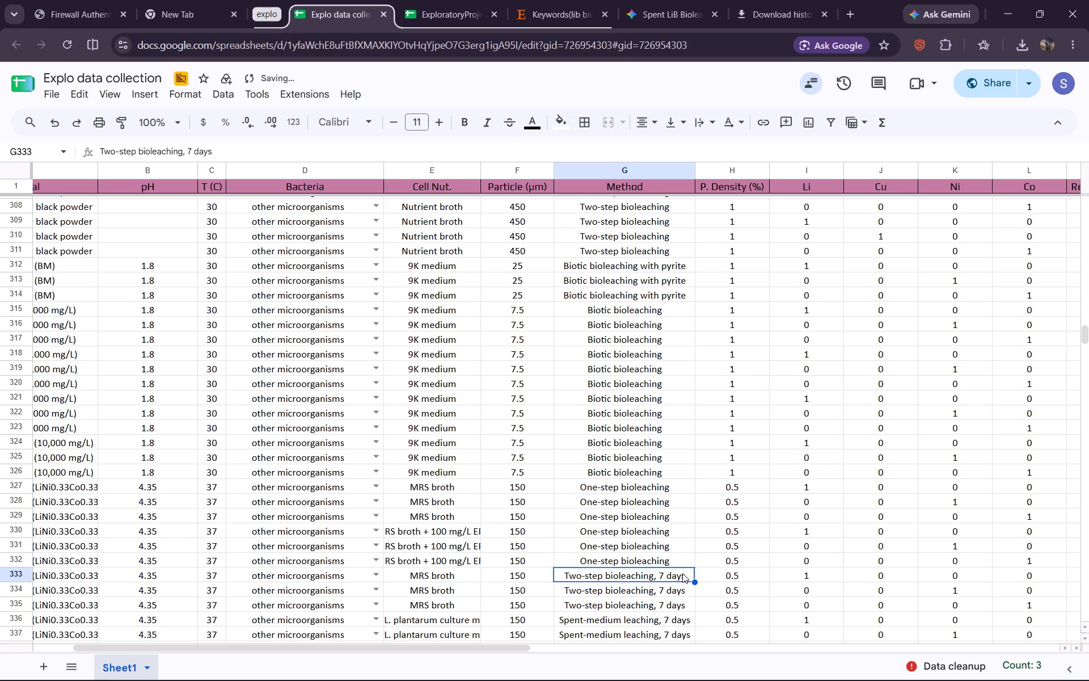
{"action": "double_click", "coordinate": [682, 573]}
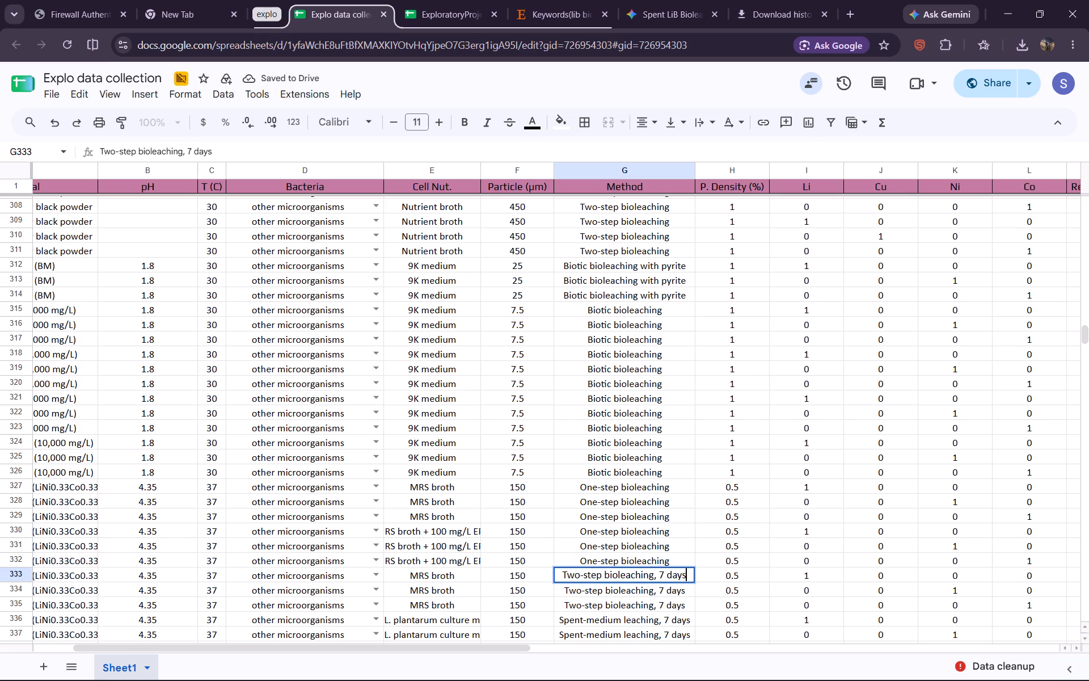
{"action": "key", "text": "BackSpace"}
{"action": "key", "text": "BackSpace"}
{"action": "key", "text": "BackSpace"}
{"action": "key", "text": "BackSpace"}
{"action": "key", "text": "BackSpace"}
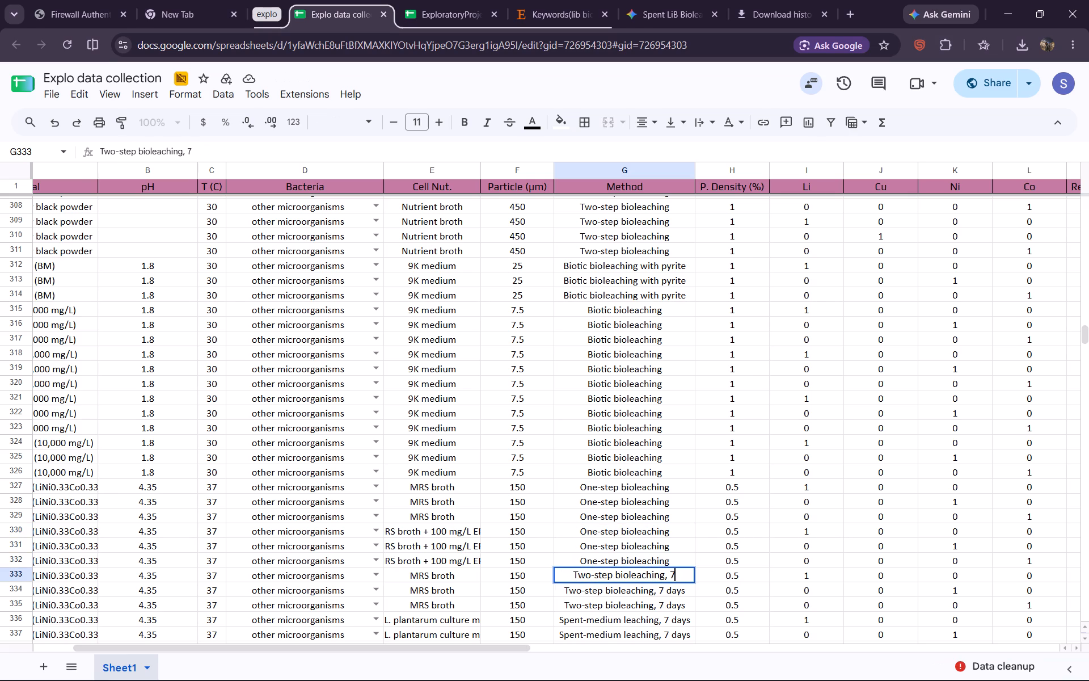
{"action": "key", "text": "BackSpace"}
{"action": "key", "text": "BackSpace"}
{"action": "key", "text": "BackSpace"}
{"action": "key", "text": "Return"}
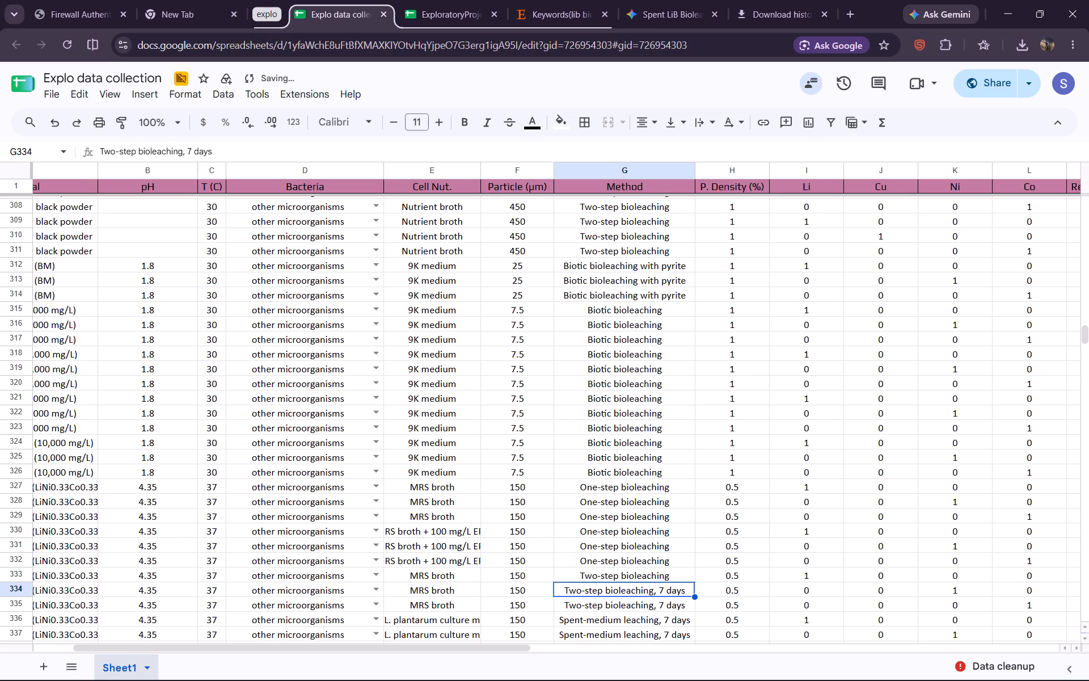
{"action": "left_click", "coordinate": [690, 577]}
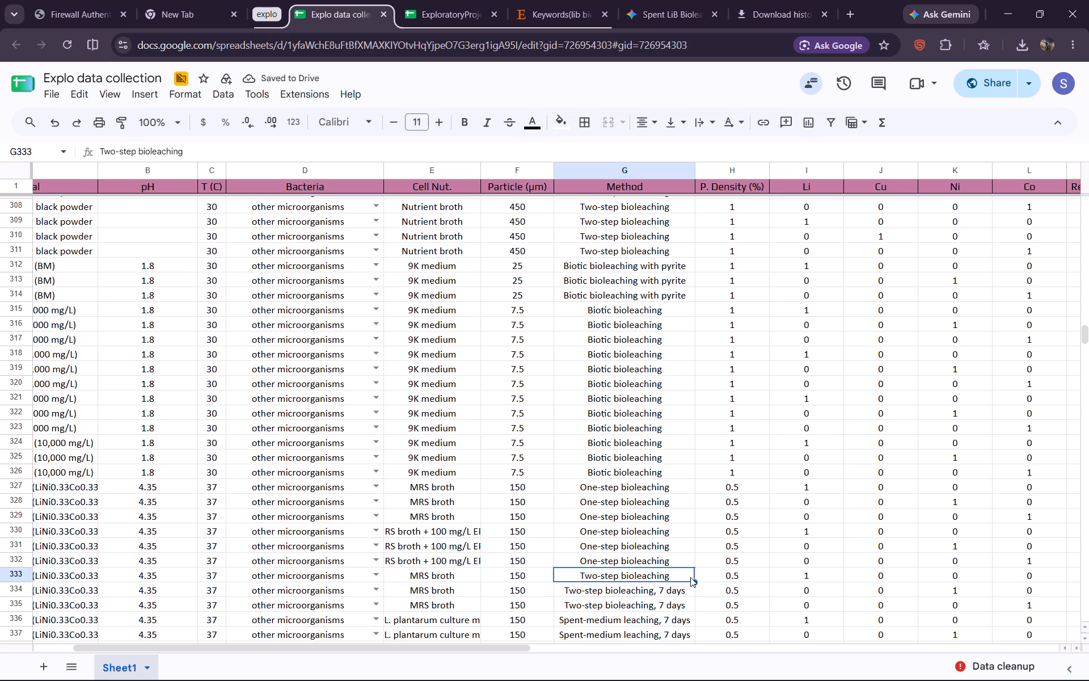
{"action": "left_click_drag", "start_coordinate": [694, 582], "coordinate": [692, 608]}
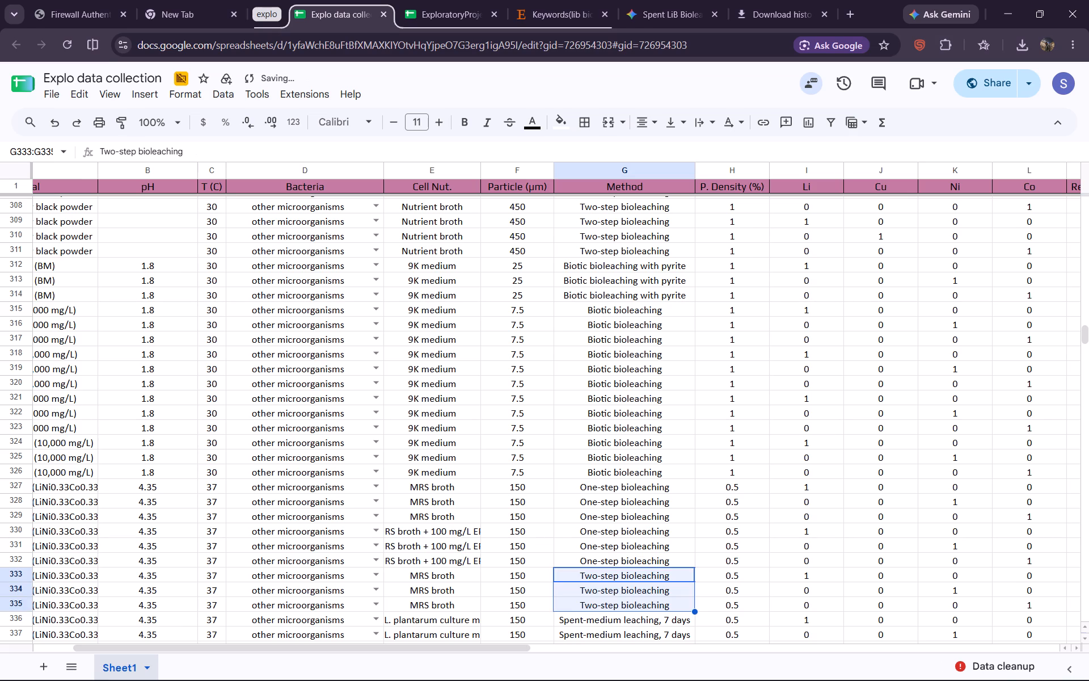
Shorten the Method entries for the L. plantarum culture rows in G336:G338 to "Spent-medium leaching".
{"action": "scroll", "coordinate": [692, 608], "scroll_direction": "down", "scroll_amount": 2}
{"action": "left_click", "coordinate": [653, 481]}
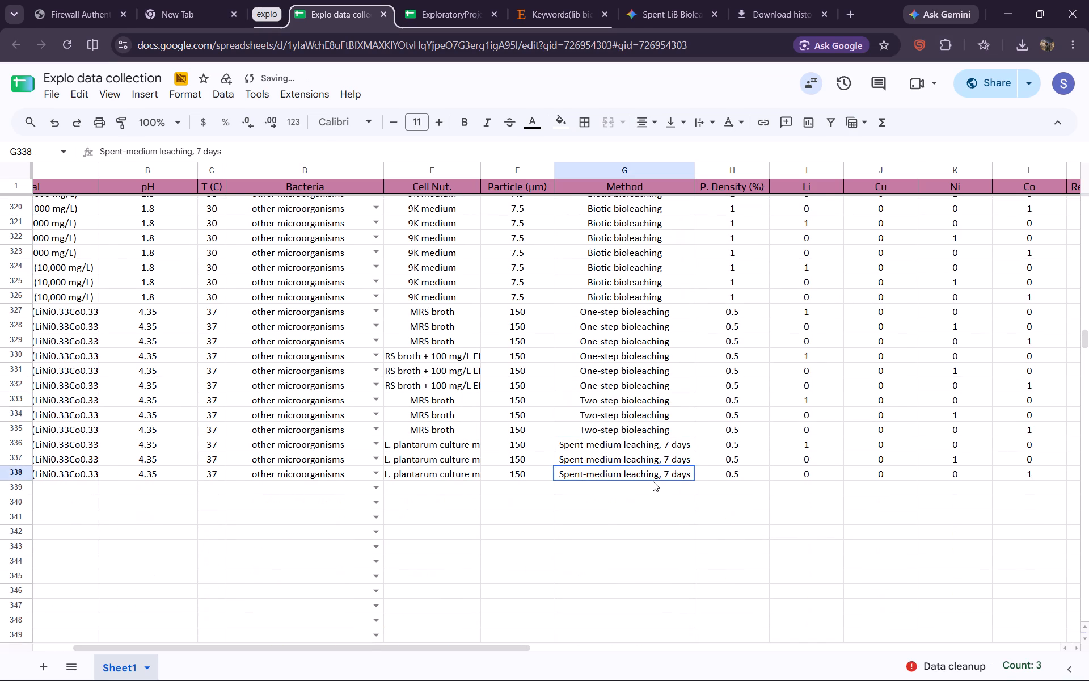
{"action": "double_click", "coordinate": [686, 448]}
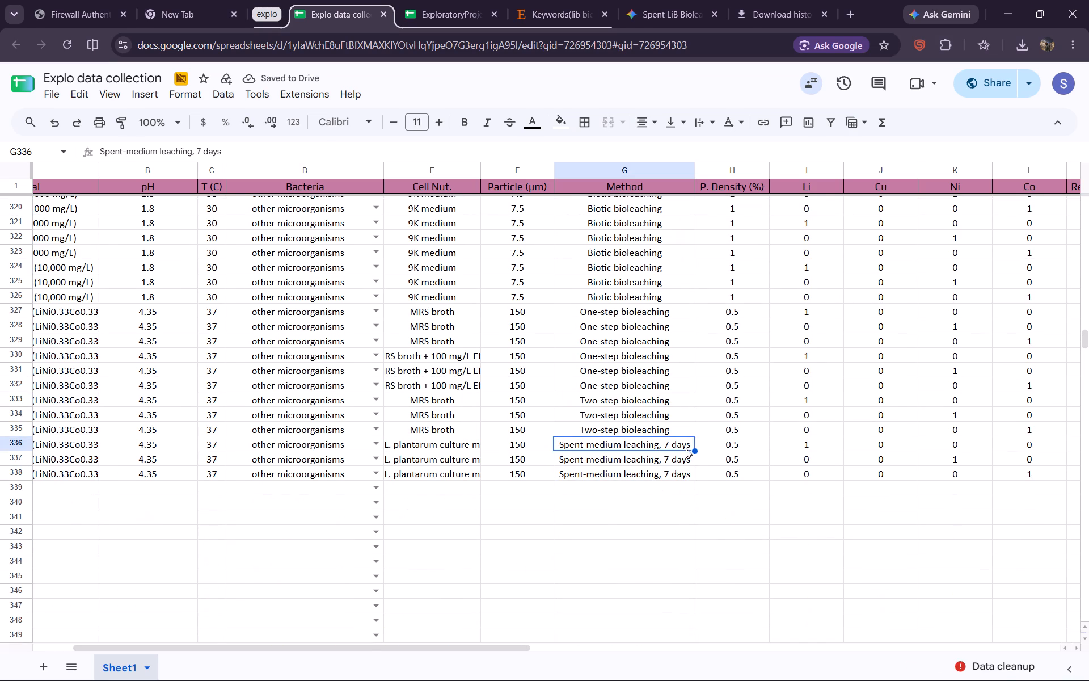
{"action": "key", "text": "BackSpace"}
{"action": "key", "text": "BackSpace"}
{"action": "key", "text": "BackSpace"}
{"action": "key", "text": "BackSpace"}
{"action": "key", "text": "BackSpace"}
{"action": "key", "text": "BackSpace"}
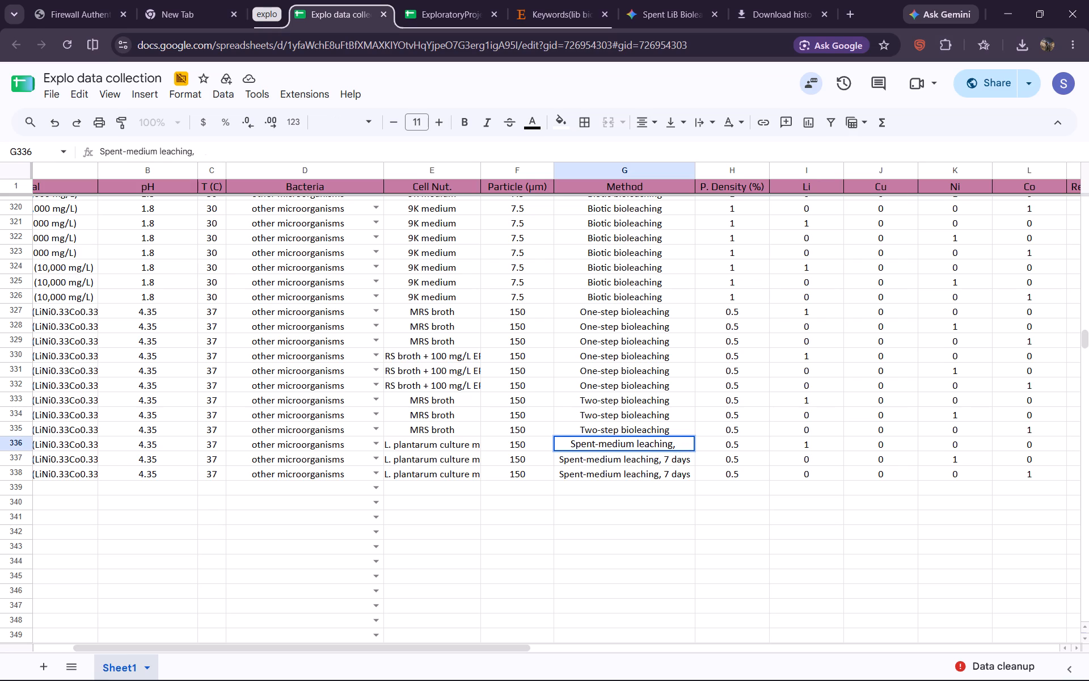
{"action": "key", "text": "BackSpace"}
{"action": "key", "text": "BackSpace"}
{"action": "key", "text": "Return"}
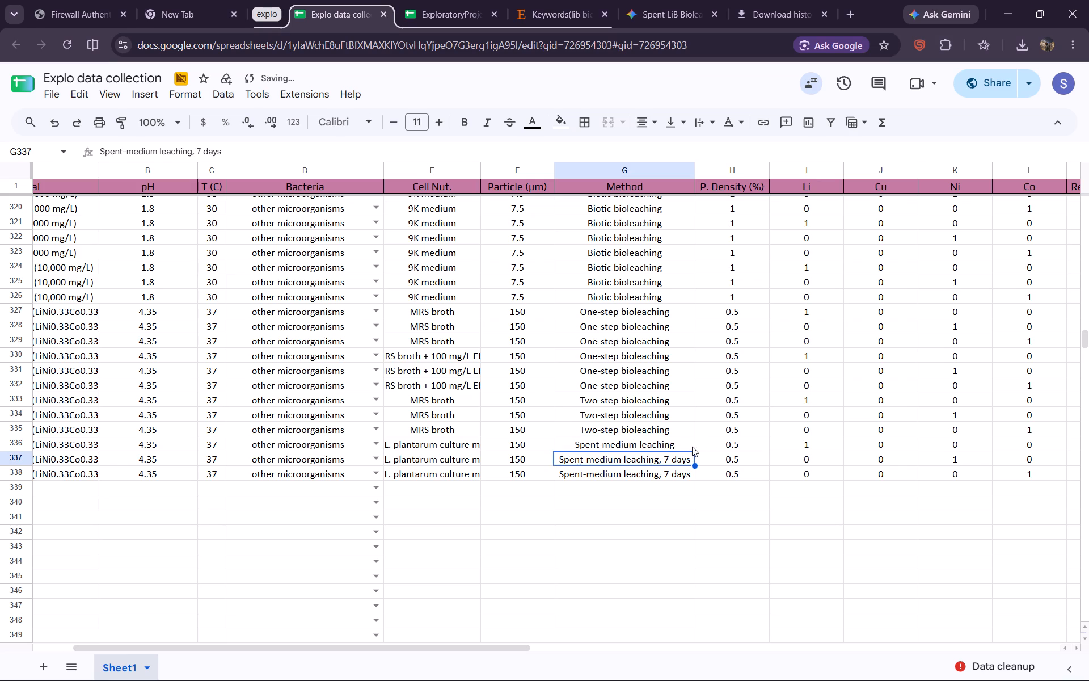
{"action": "left_click", "coordinate": [691, 447]}
{"action": "left_click_drag", "start_coordinate": [693, 451], "coordinate": [693, 468]}
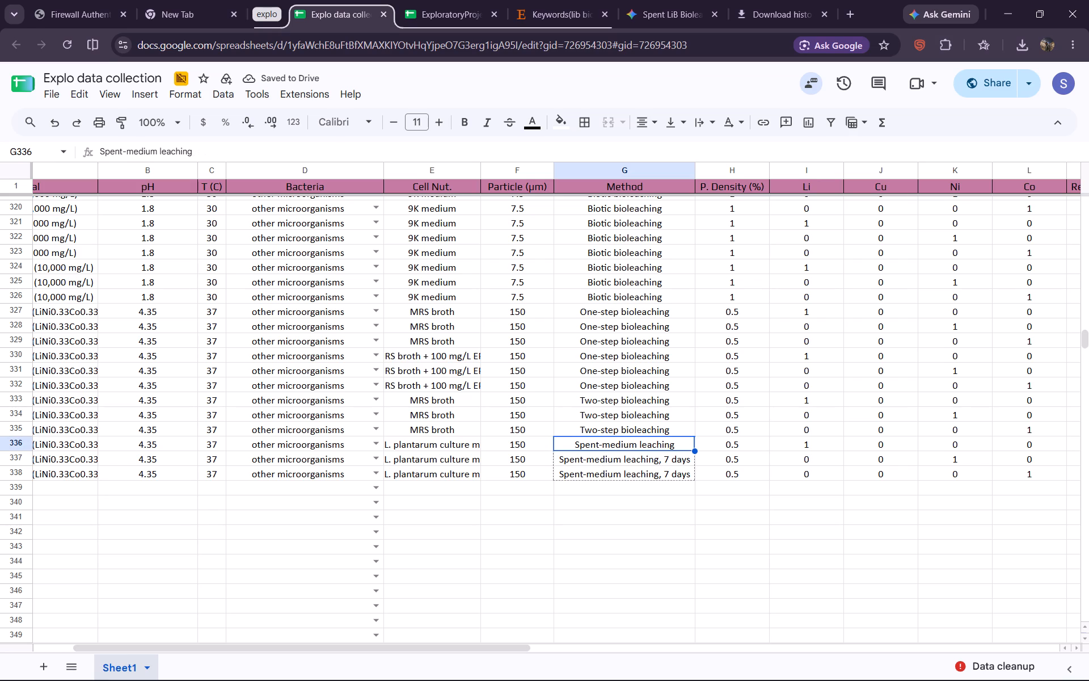
{"action": "left_click_drag", "start_coordinate": [693, 468], "coordinate": [694, 473]}
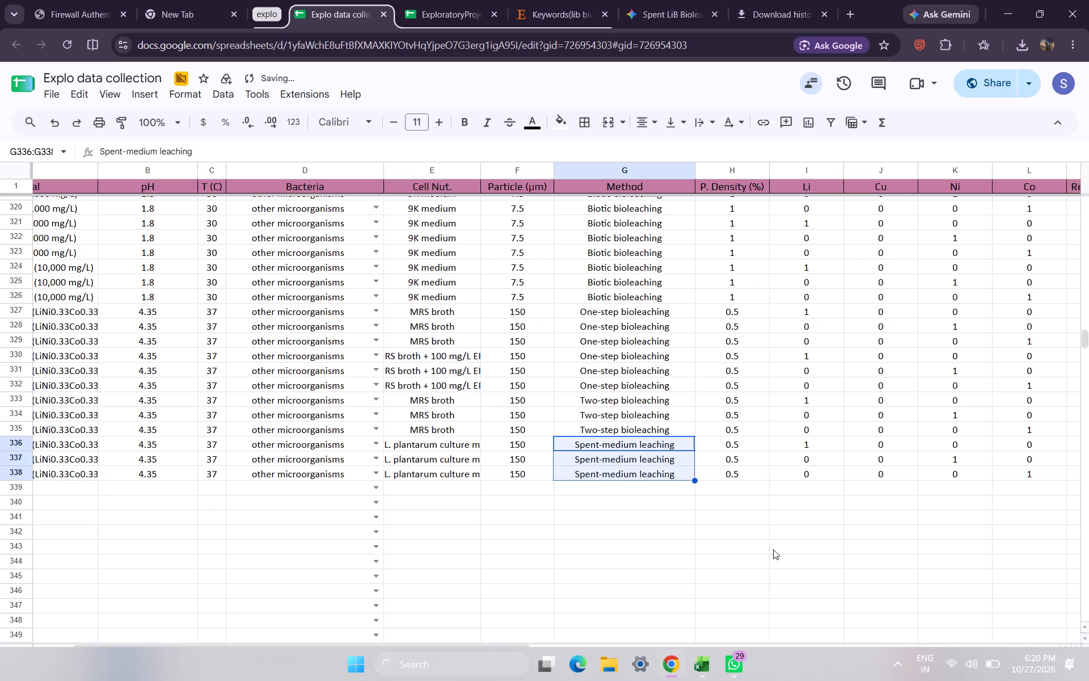
Review the rows from the end of the data back up to about row 233 for entries still needing cleanup.
{"action": "left_click", "coordinate": [773, 549]}
{"action": "scroll", "coordinate": [783, 422], "scroll_direction": "up", "scroll_amount": 5}
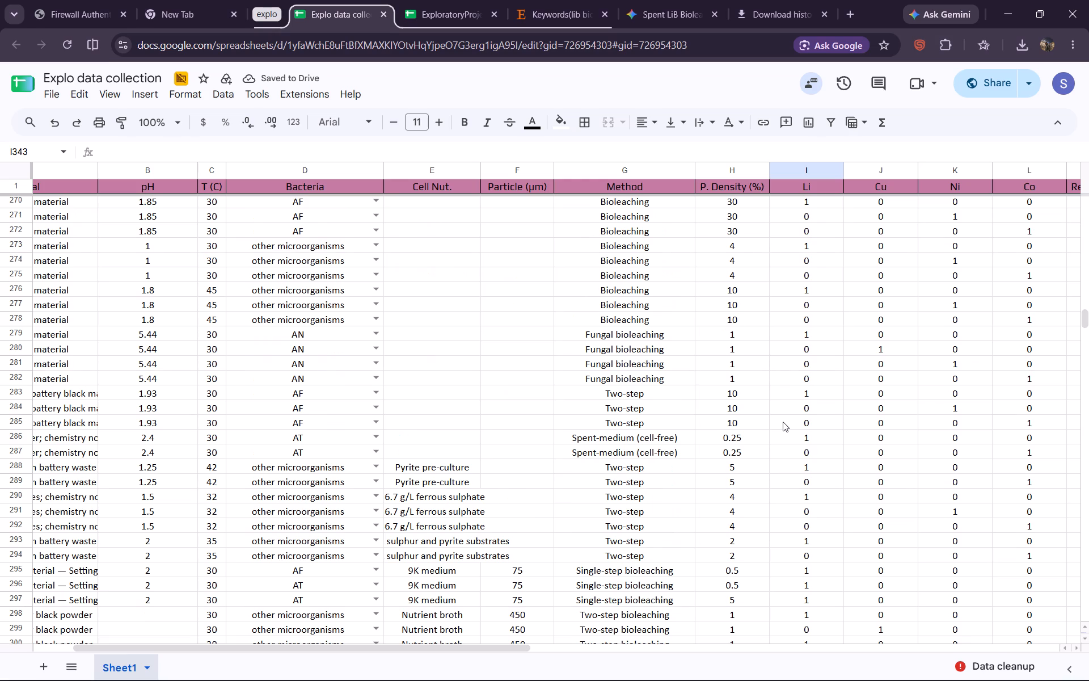
{"action": "scroll", "coordinate": [783, 422], "scroll_direction": "up", "scroll_amount": 3}
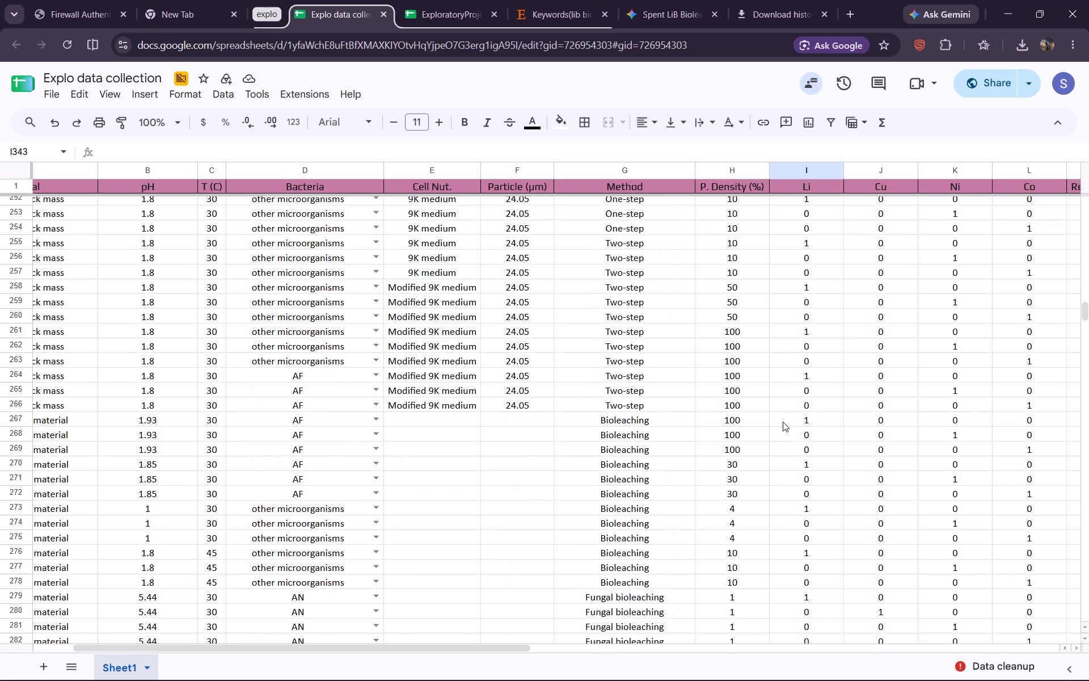
{"action": "scroll", "coordinate": [783, 422], "scroll_direction": "up", "scroll_amount": 5}
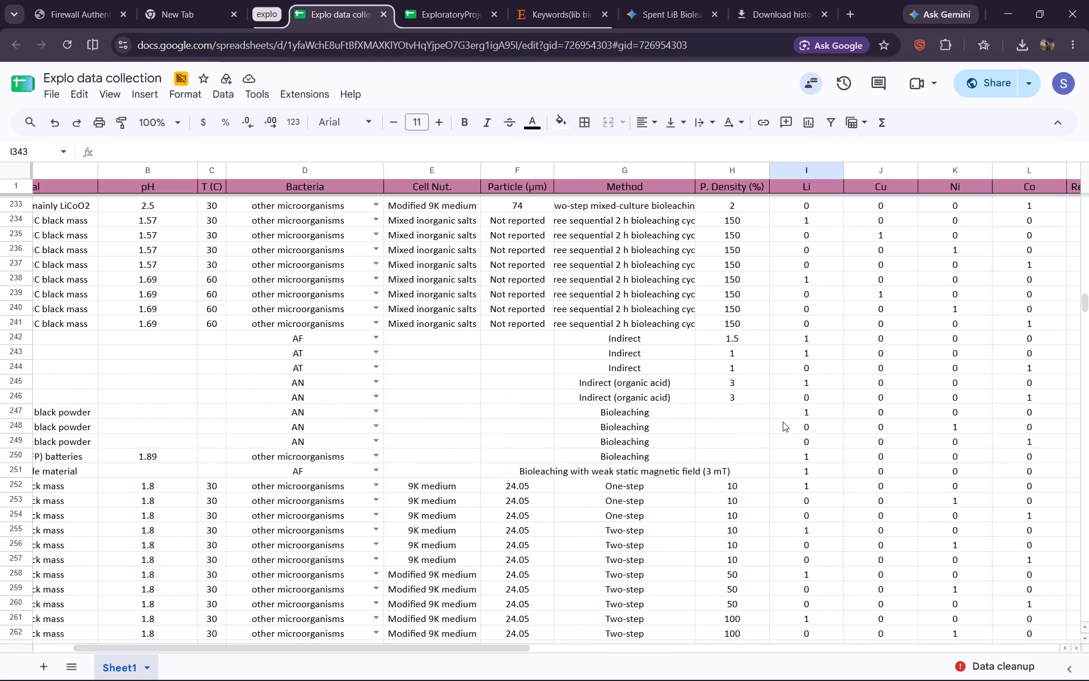
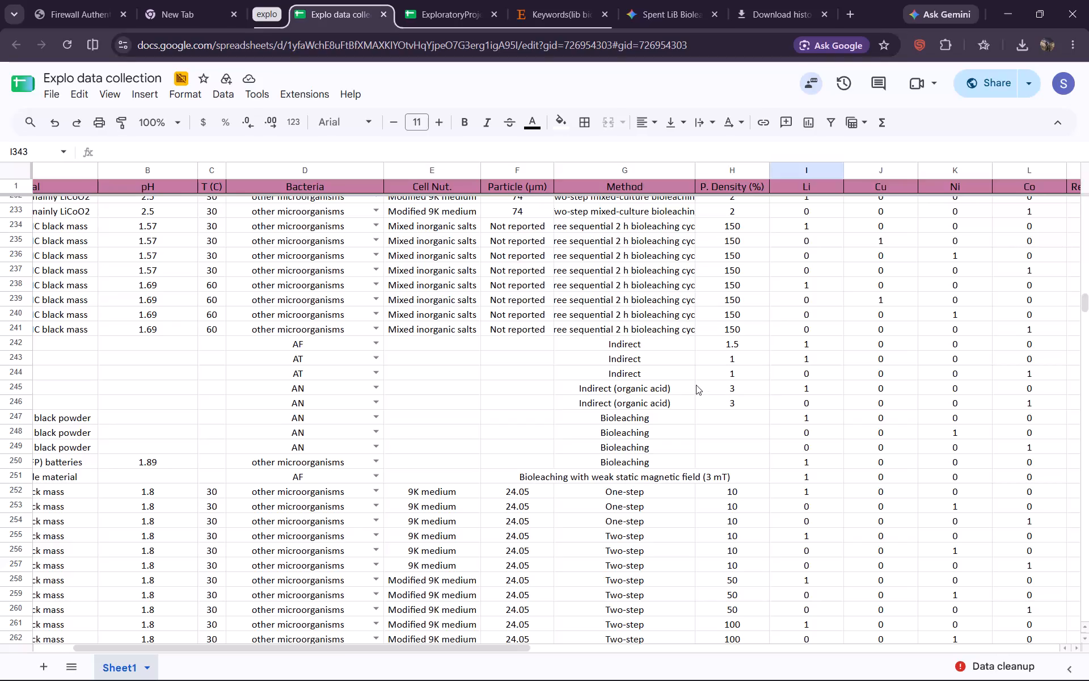
Review the earlier rows, from about row 233 up to row 11 and back down to row 195, for entries needing cleanup.
{"action": "scroll", "coordinate": [696, 385], "scroll_direction": "up", "scroll_amount": 5}
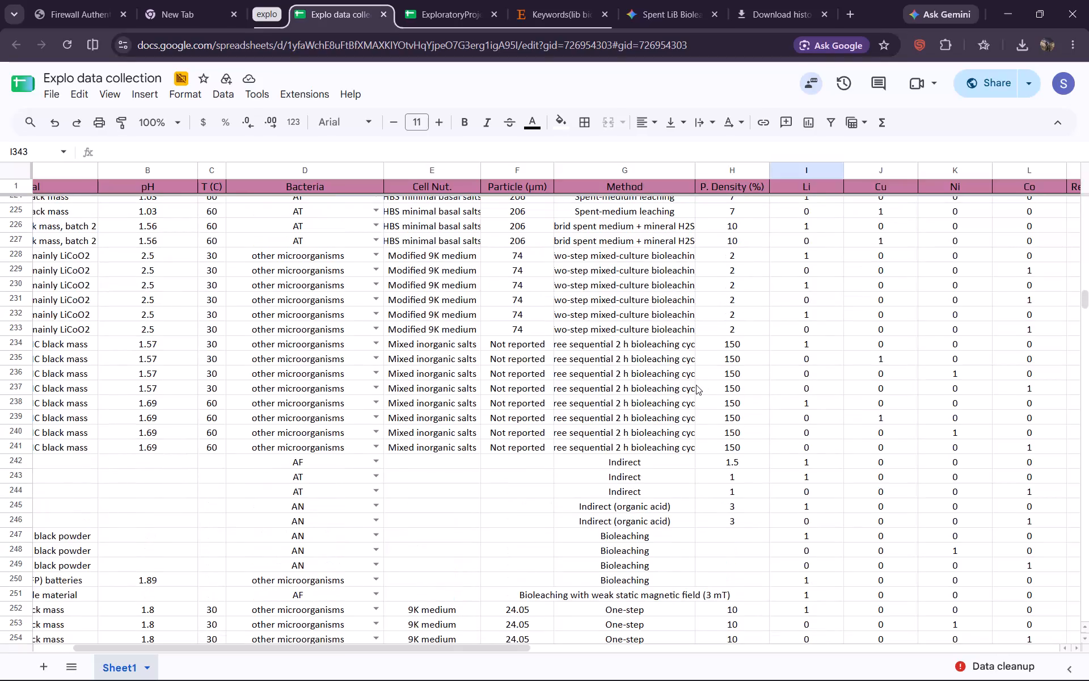
{"action": "scroll", "coordinate": [696, 385], "scroll_direction": "up", "scroll_amount": 16}
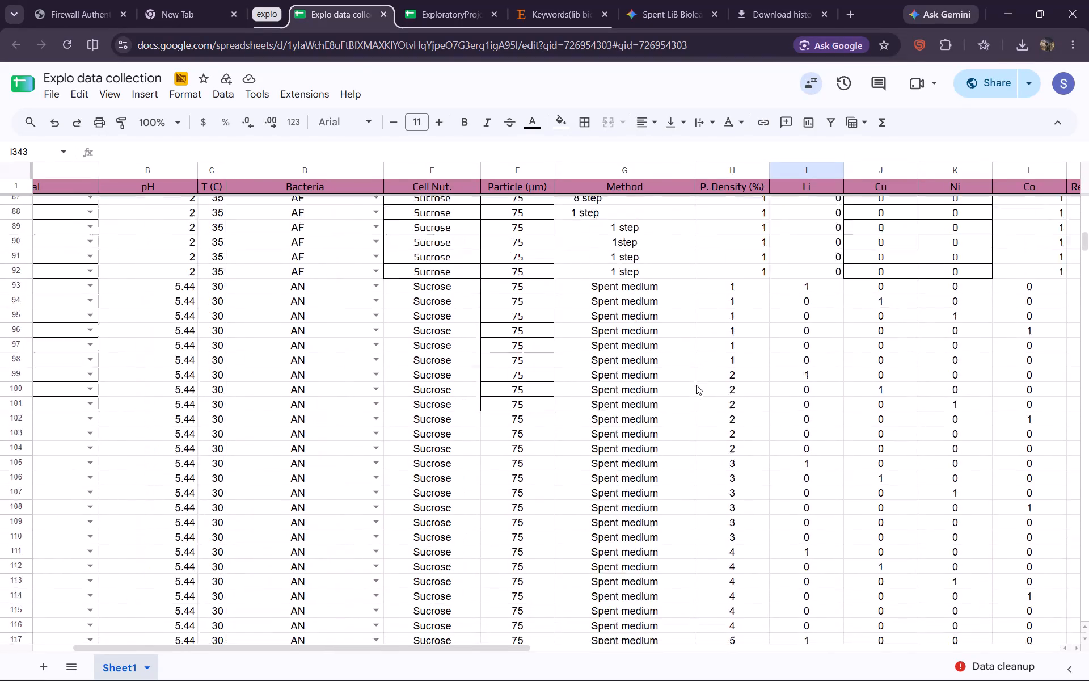
{"action": "scroll", "coordinate": [696, 385], "scroll_direction": "up", "scroll_amount": 14}
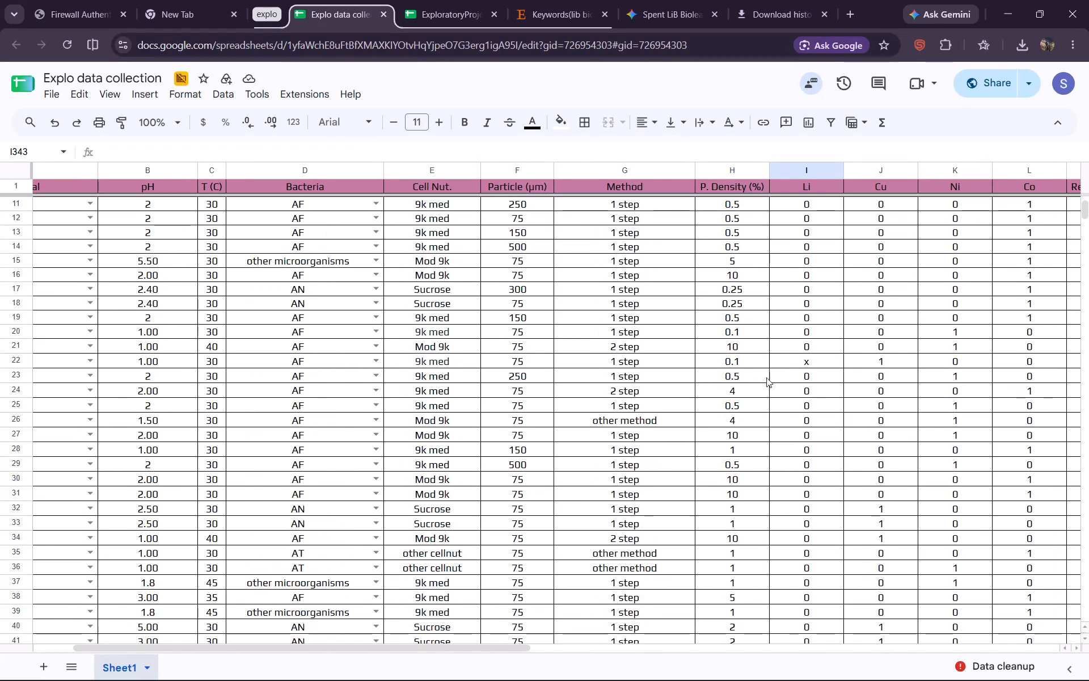
{"action": "scroll", "coordinate": [849, 456], "scroll_direction": "down", "scroll_amount": 13}
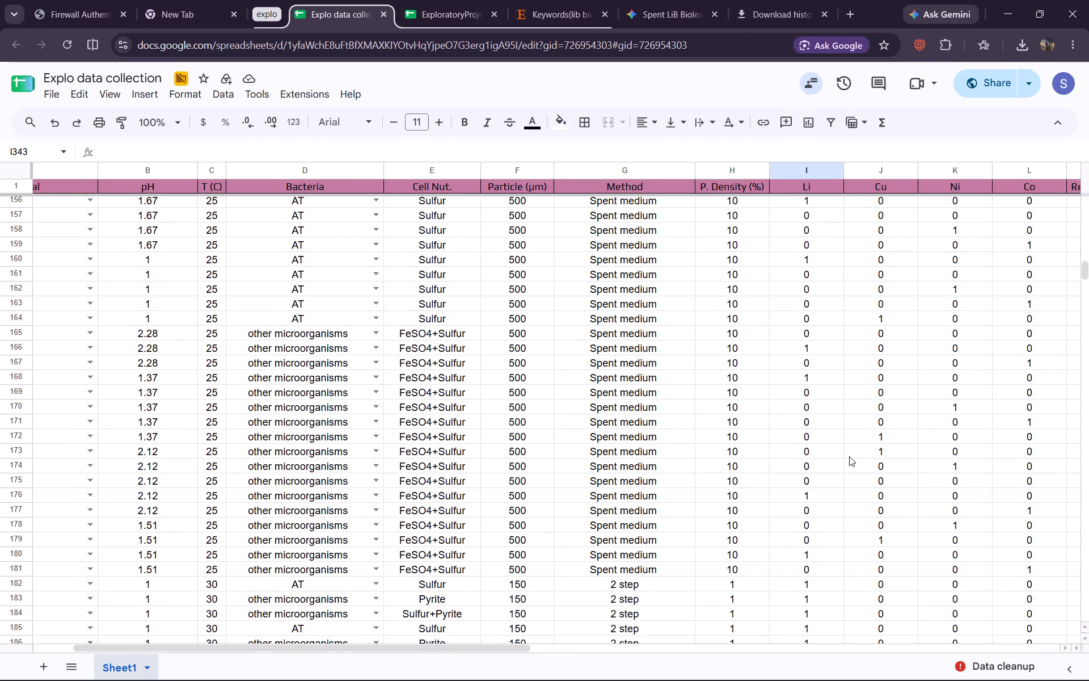
{"action": "scroll", "coordinate": [849, 456], "scroll_direction": "down", "scroll_amount": 1}
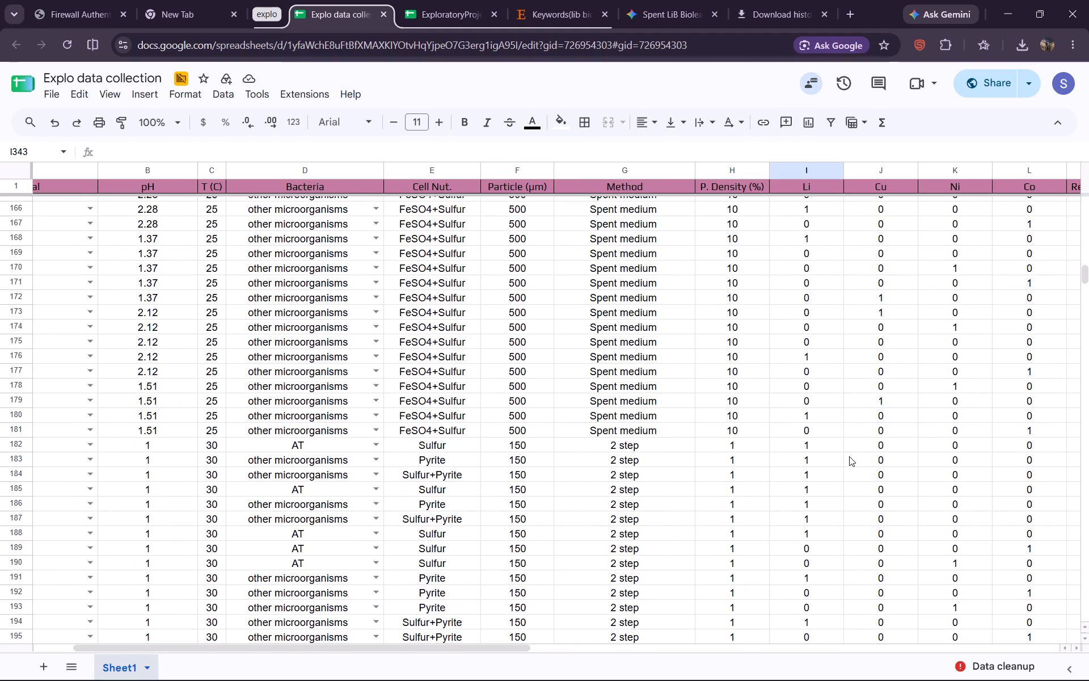
{"action": "scroll", "coordinate": [849, 456], "scroll_direction": "down", "scroll_amount": 5}
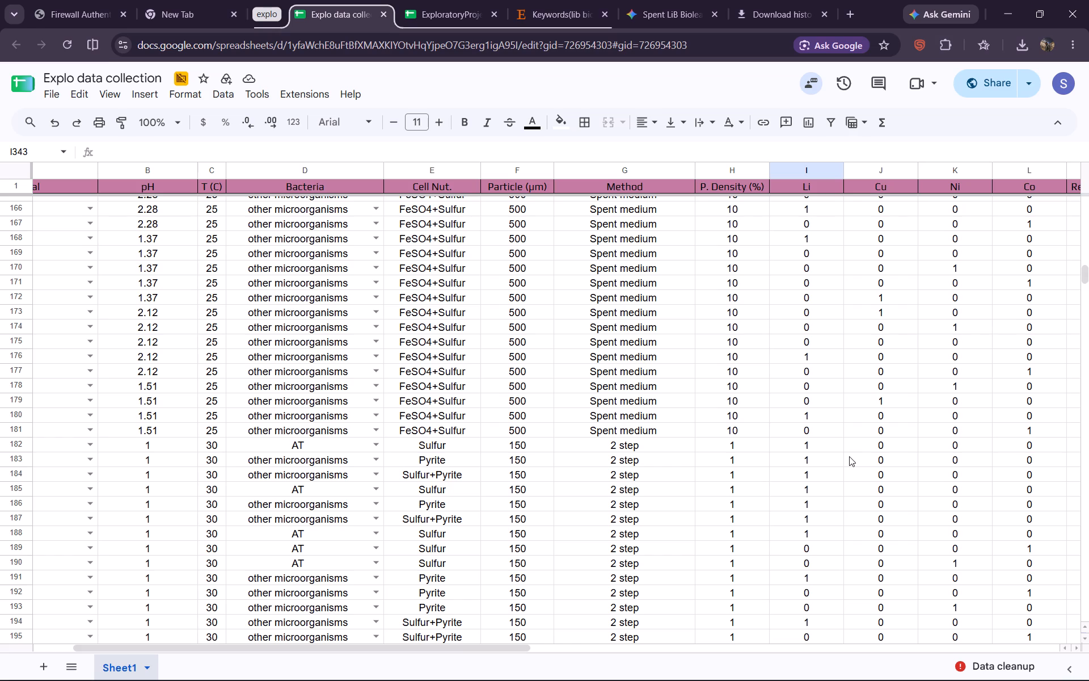
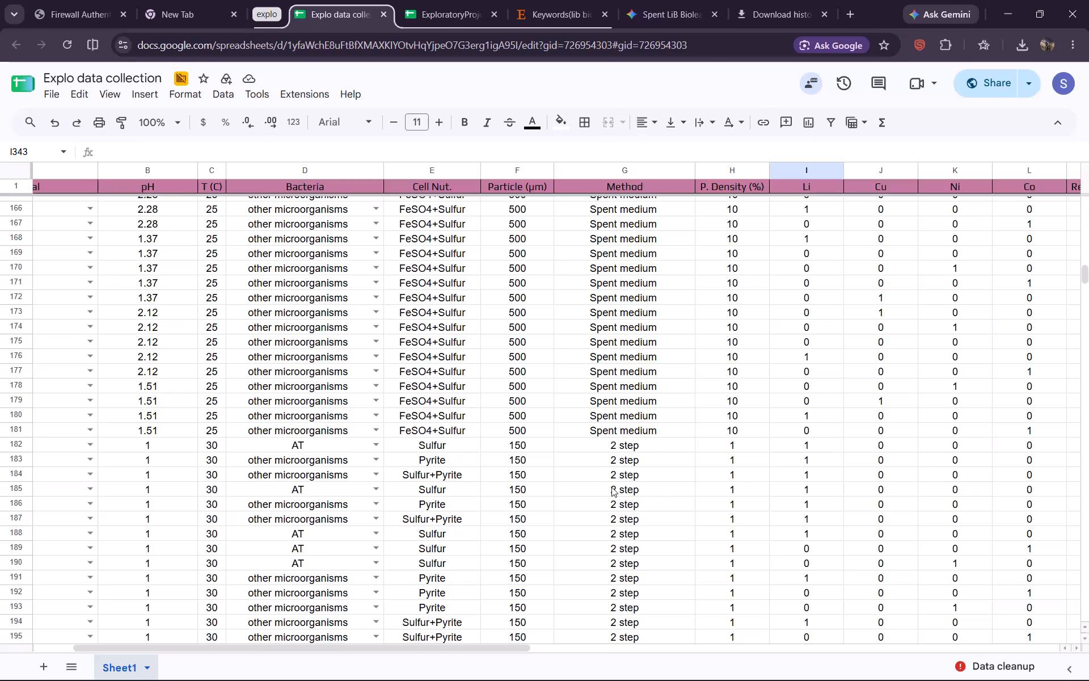
Review the Bacteria, Cell Nut. and Method entries from row 195 up to the first rows and down past row 318.
{"action": "scroll", "coordinate": [611, 487], "scroll_direction": "up", "scroll_amount": 10}
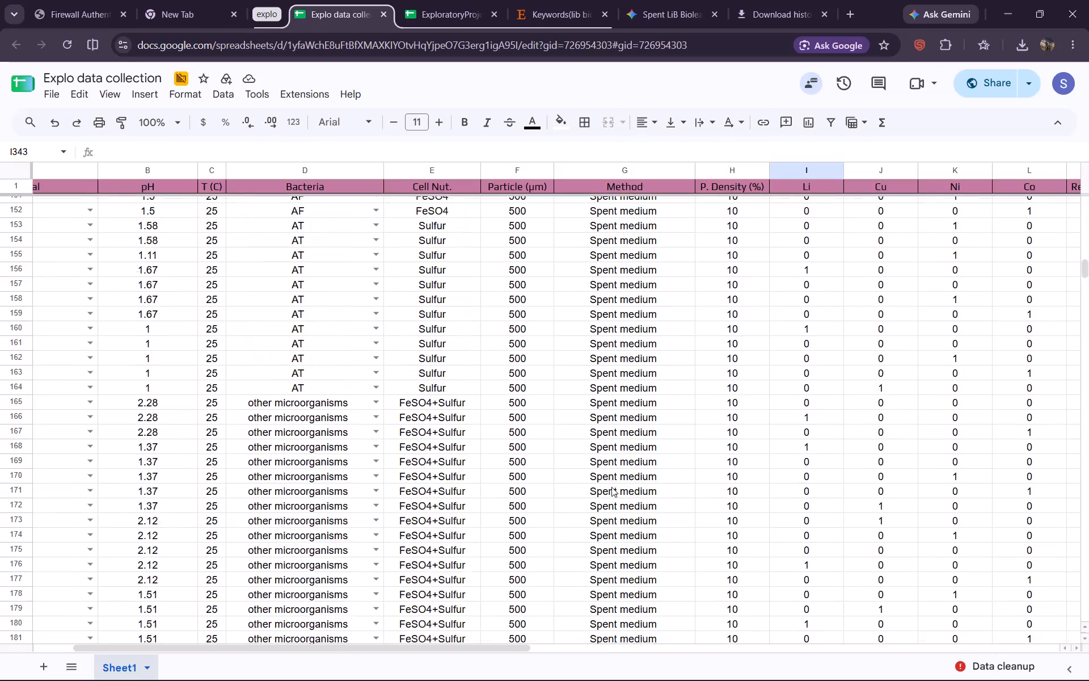
{"action": "scroll", "coordinate": [611, 487], "scroll_direction": "up", "scroll_amount": 7}
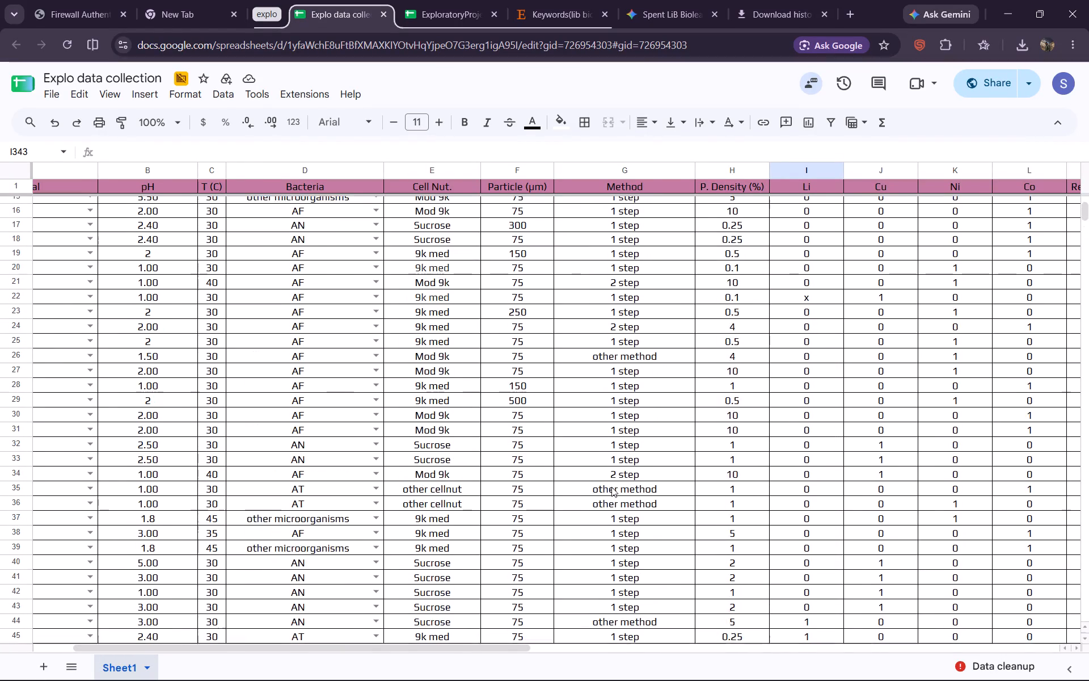
{"action": "scroll", "coordinate": [611, 487], "scroll_direction": "up", "scroll_amount": 6}
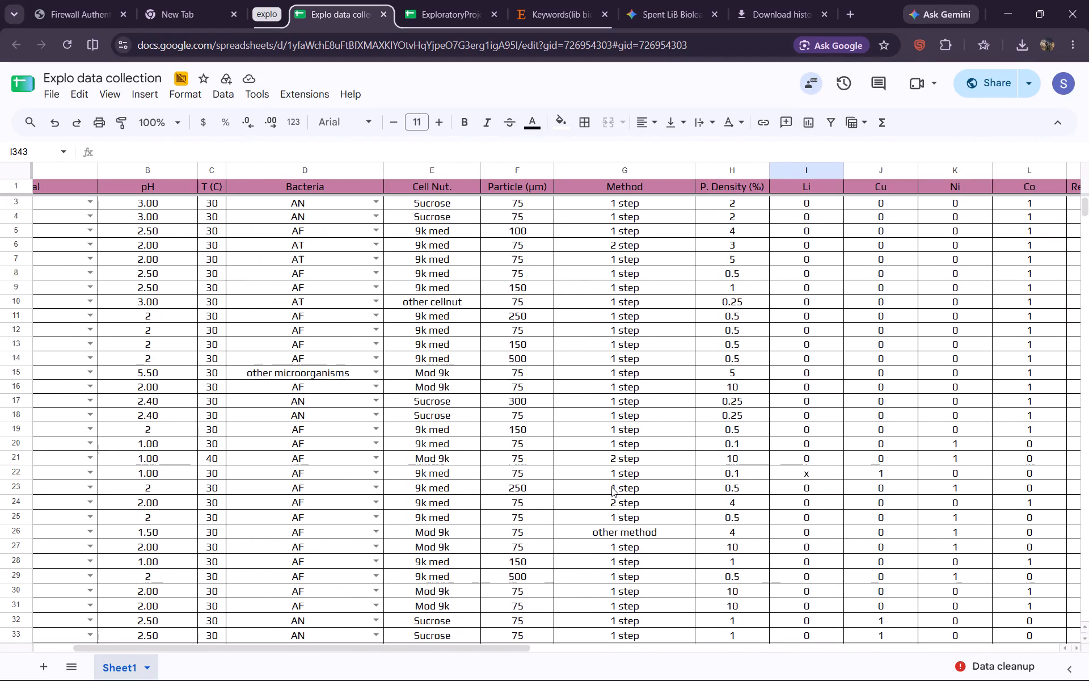
{"action": "scroll", "coordinate": [611, 487], "scroll_direction": "down", "scroll_amount": 10}
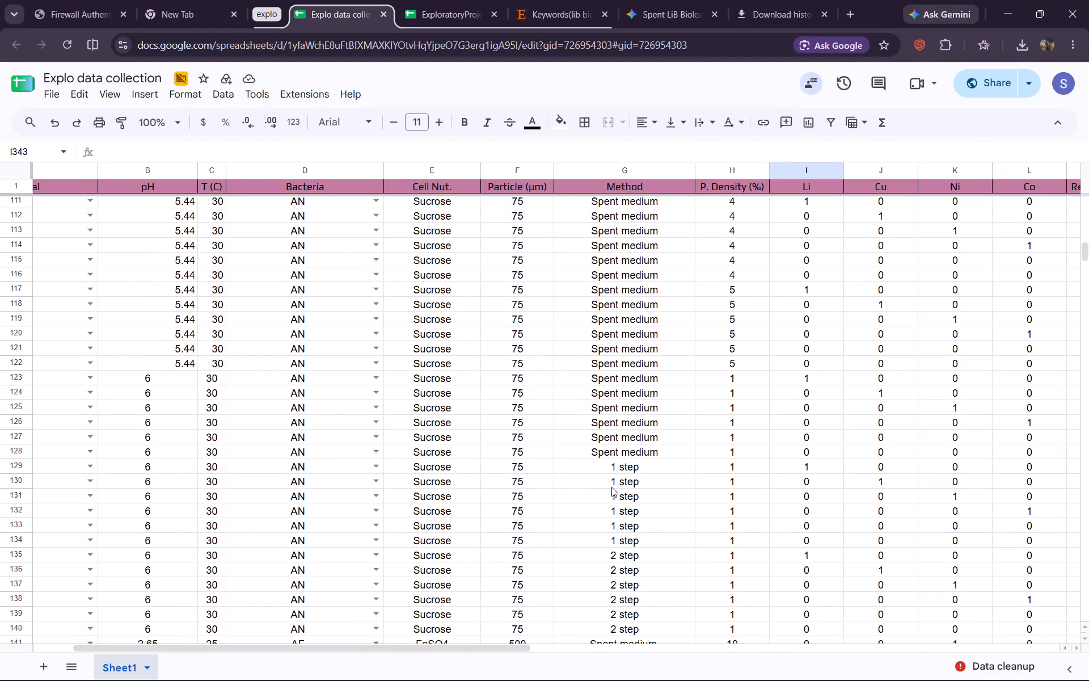
{"action": "scroll", "coordinate": [611, 487], "scroll_direction": "down", "scroll_amount": 8}
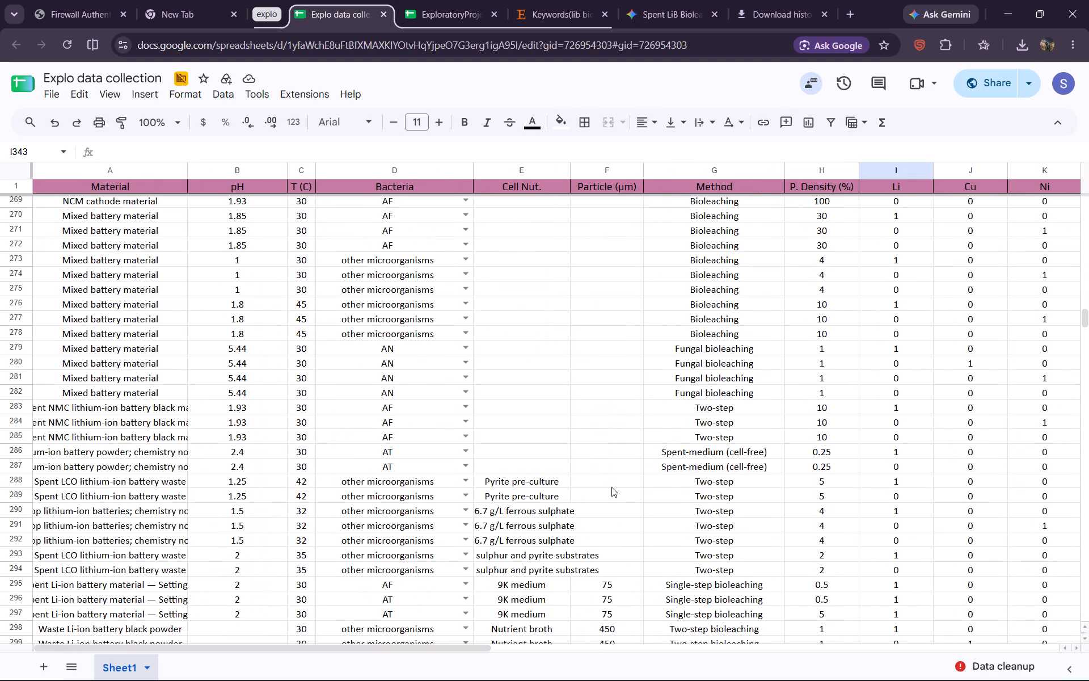
{"action": "scroll", "coordinate": [611, 487], "scroll_direction": "down", "scroll_amount": 5}
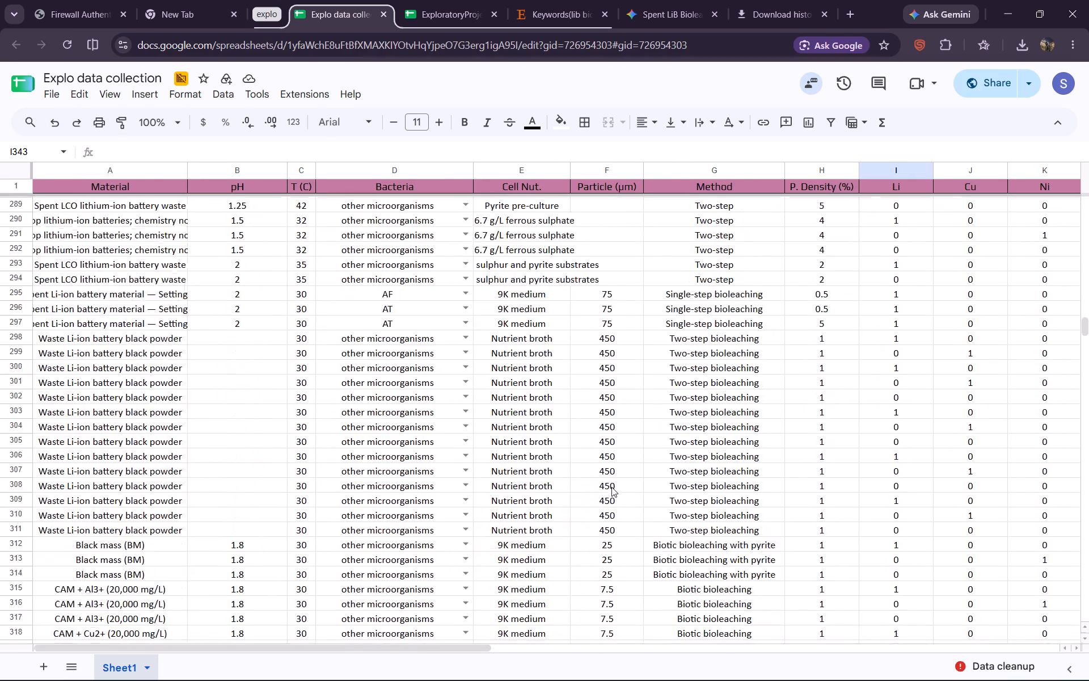
{"action": "scroll", "coordinate": [611, 487], "scroll_direction": "down", "scroll_amount": 2}
Examine the Method, metal and Recovery columns between about rows 177 and 328 for inconsistent entries.
{"action": "scroll", "coordinate": [611, 487], "scroll_direction": "left", "scroll_amount": 2}
{"action": "scroll", "coordinate": [611, 487], "scroll_direction": "up", "scroll_amount": 4}
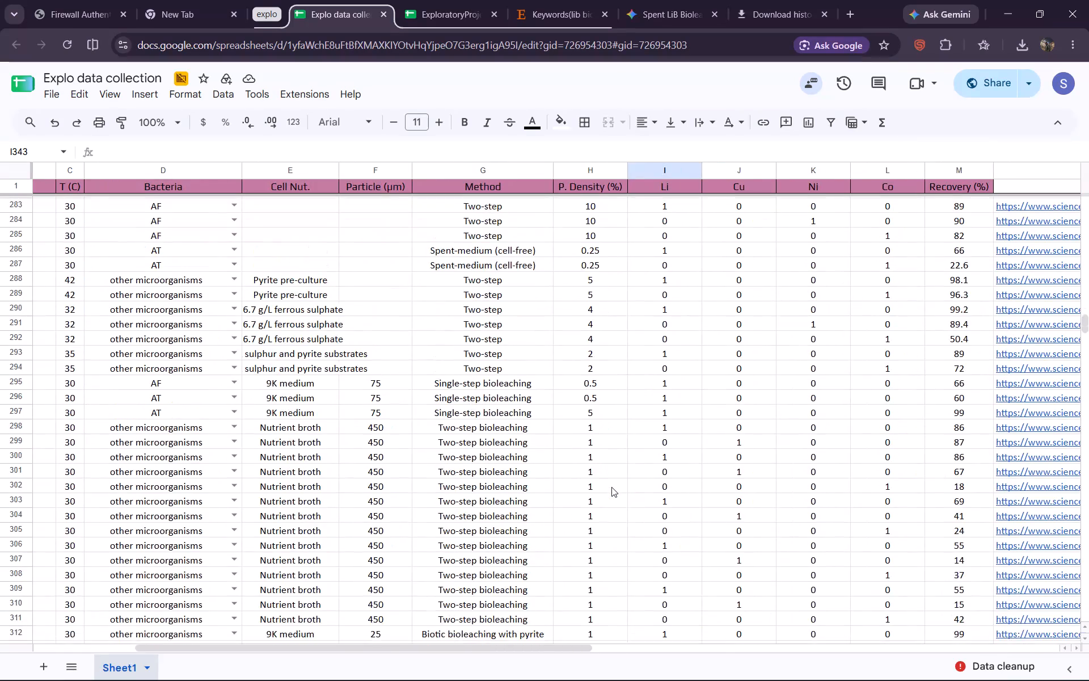
{"action": "scroll", "coordinate": [611, 487], "scroll_direction": "up", "scroll_amount": 8}
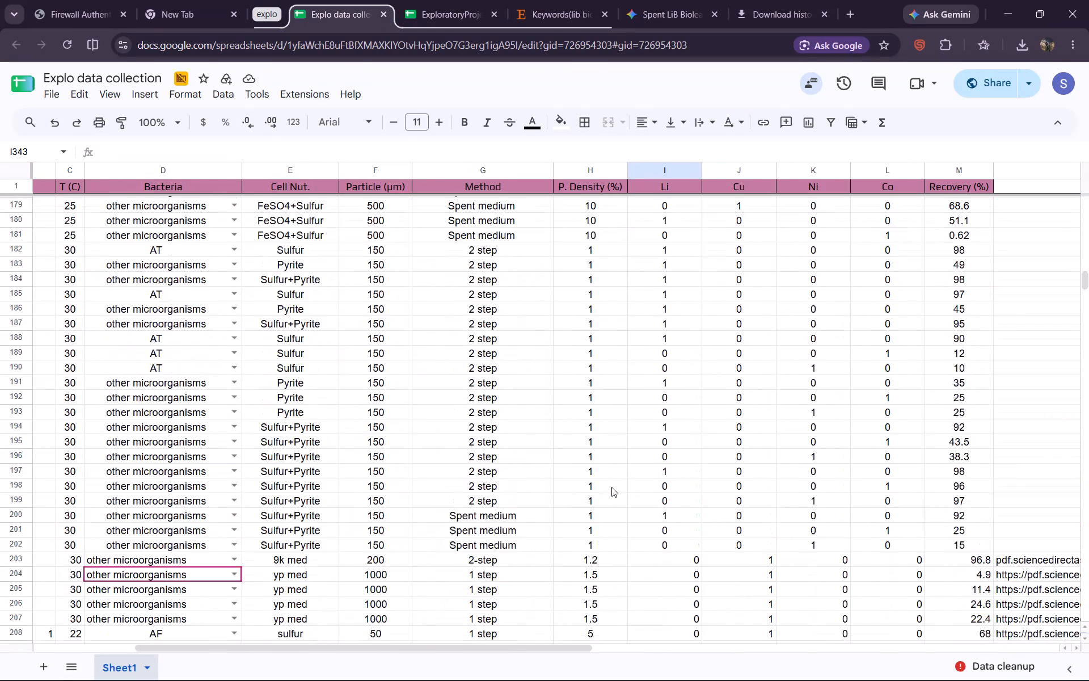
{"action": "scroll", "coordinate": [611, 487], "scroll_direction": "up", "scroll_amount": 2}
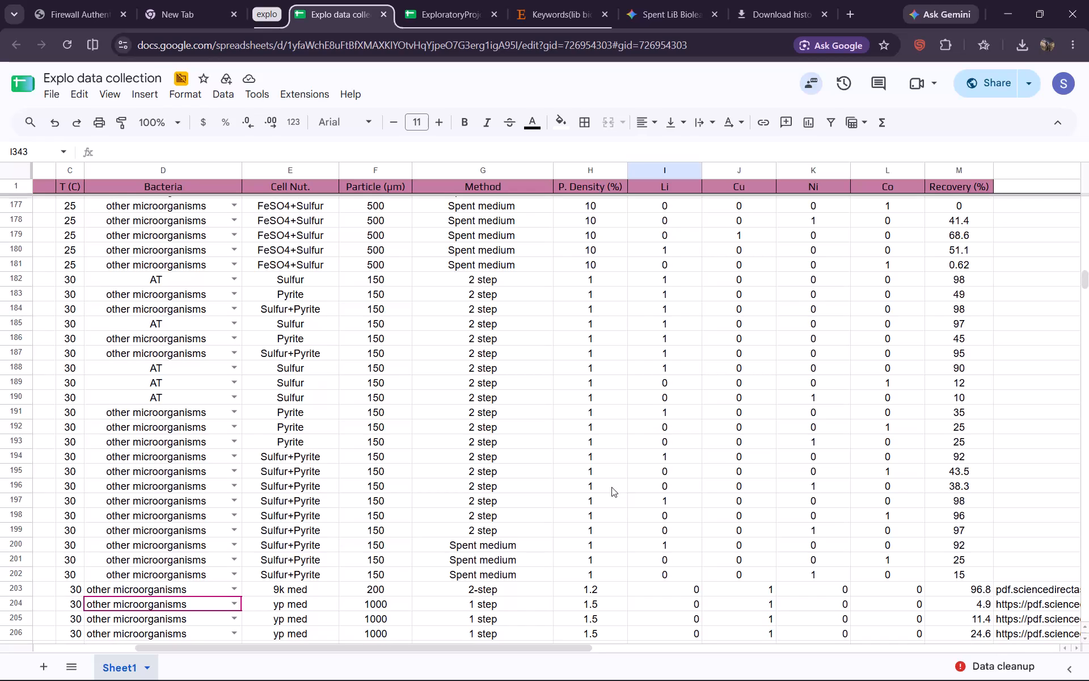
{"action": "scroll", "coordinate": [611, 487], "scroll_direction": "up", "scroll_amount": 1}
{"action": "scroll", "coordinate": [611, 487], "scroll_direction": "down", "scroll_amount": 12}
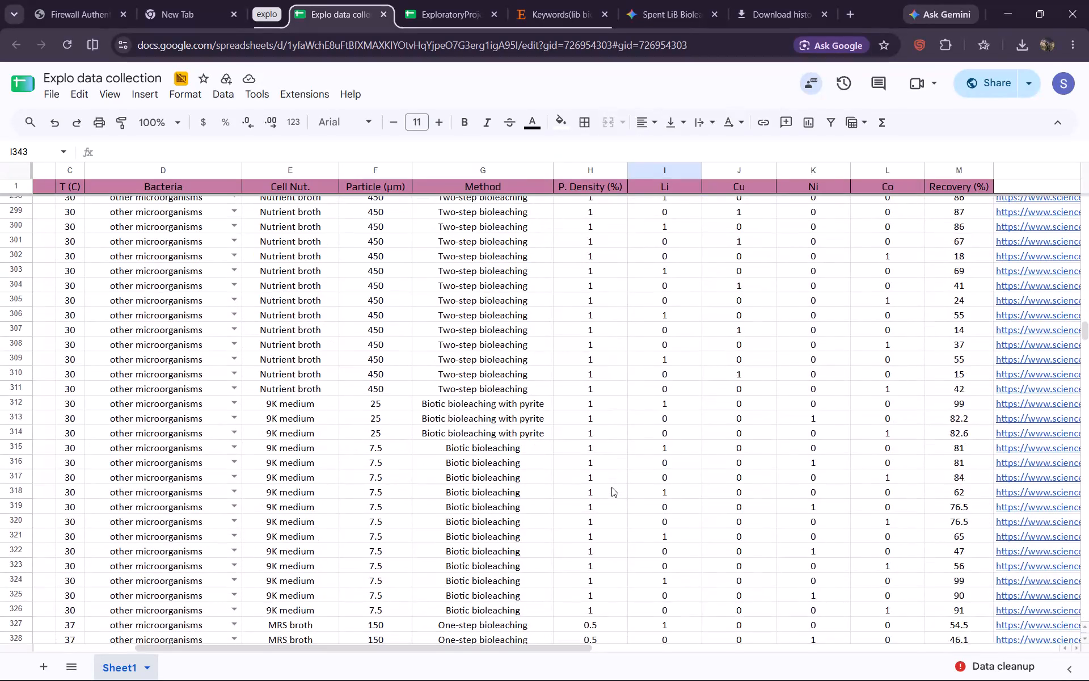
{"action": "scroll", "coordinate": [611, 487], "scroll_direction": "down", "scroll_amount": 3}
Check rows 212 to 338 for remaining "Not reported" cells, blanks and unstandardised Cell Nut. and Method wording.
{"action": "scroll", "coordinate": [617, 473], "scroll_direction": "up", "scroll_amount": 6}
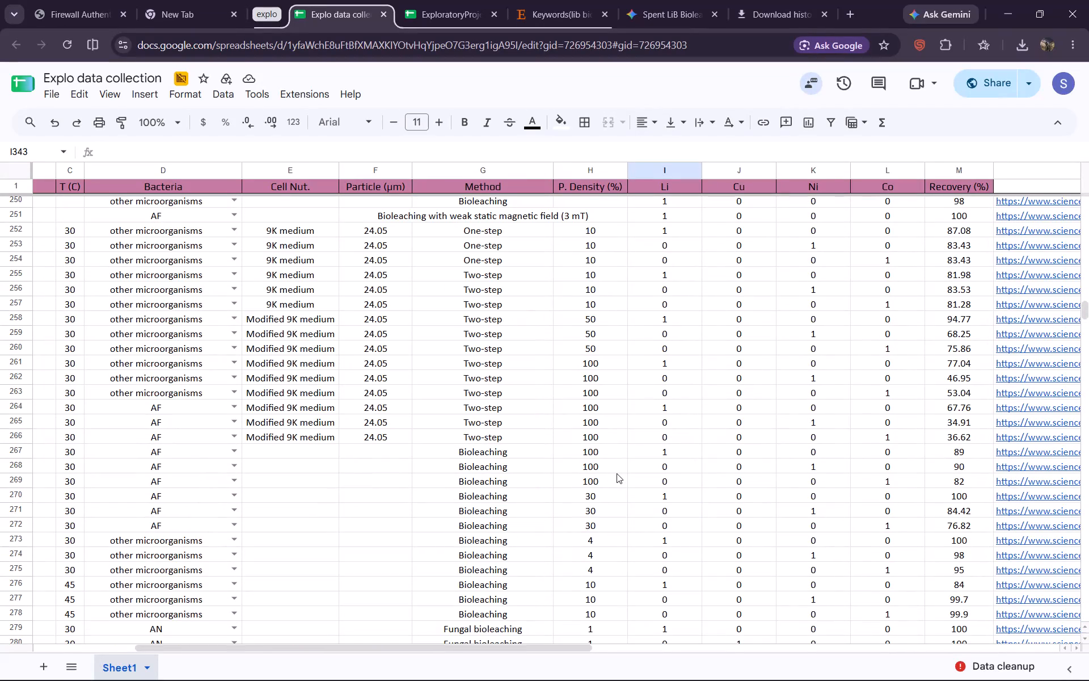
{"action": "scroll", "coordinate": [617, 473], "scroll_direction": "up", "scroll_amount": 6}
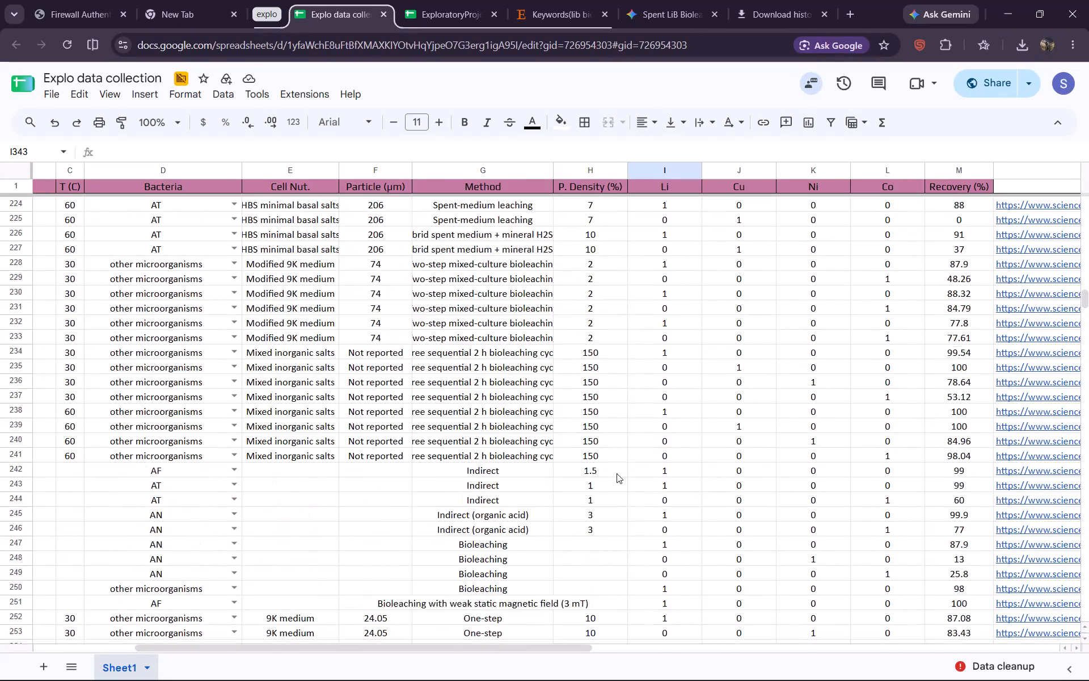
{"action": "scroll", "coordinate": [617, 473], "scroll_direction": "up", "scroll_amount": 2}
{"action": "scroll", "coordinate": [617, 473], "scroll_direction": "right", "scroll_amount": 1}
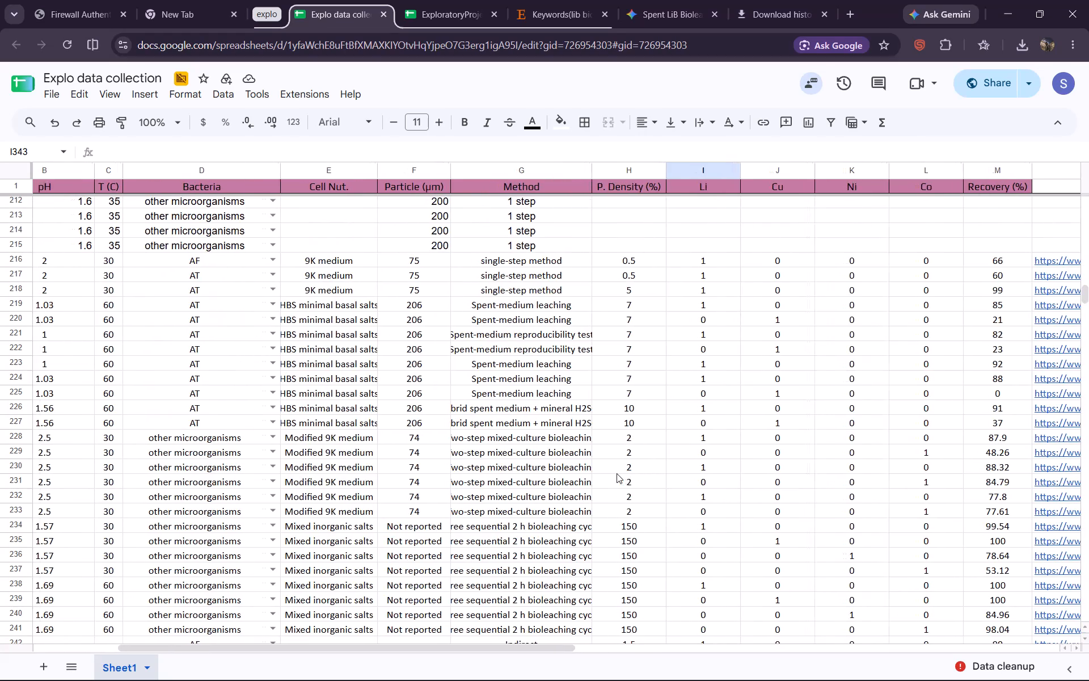
{"action": "scroll", "coordinate": [617, 473], "scroll_direction": "right", "scroll_amount": 1}
{"action": "scroll", "coordinate": [617, 473], "scroll_direction": "down", "scroll_amount": 7}
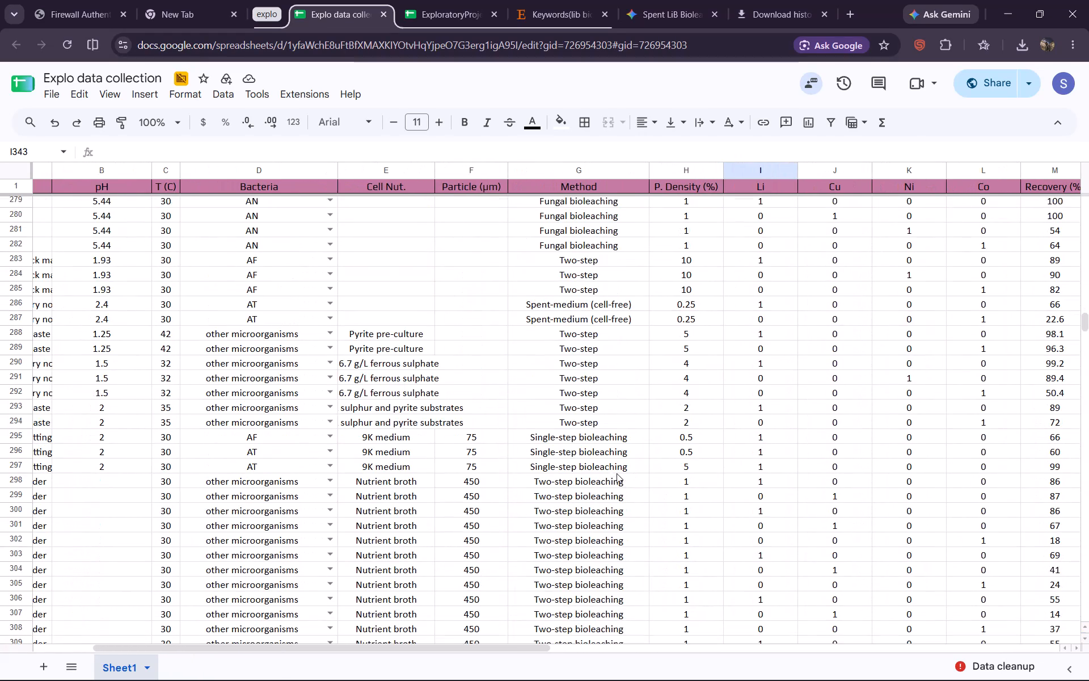
{"action": "scroll", "coordinate": [617, 473], "scroll_direction": "down", "scroll_amount": 8}
{"action": "left_click", "coordinate": [585, 617]}
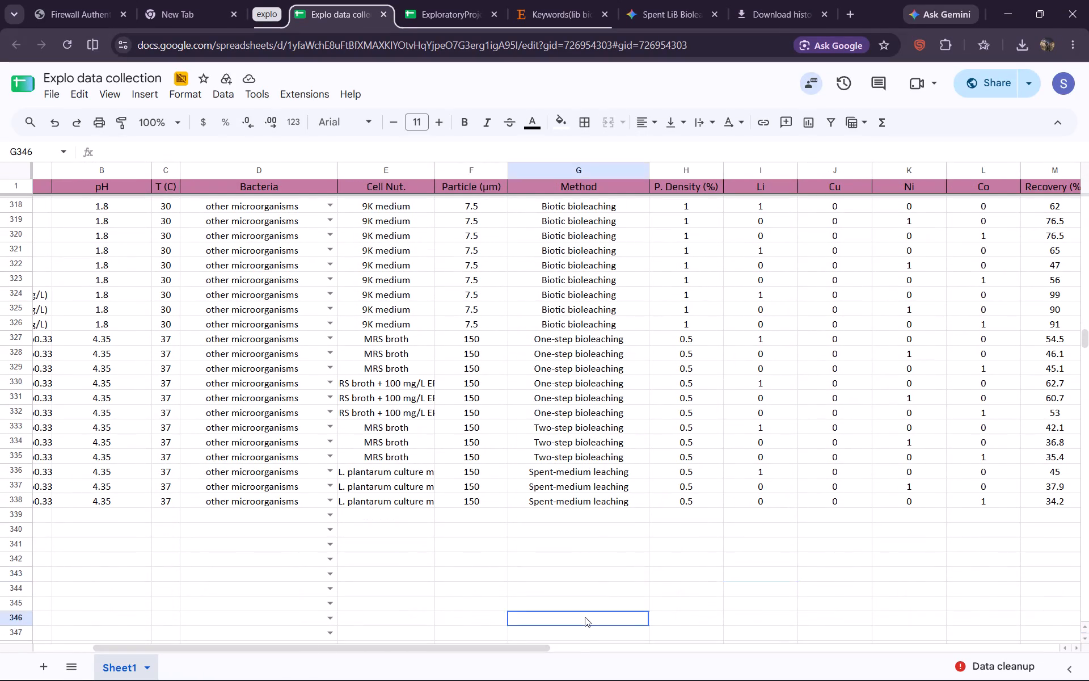
Switch to the ExploratoryProject2026-2027 spreadsheet, look through its 2023-2026 sheet, and return to the Explo data collection sheet.
{"action": "left_click", "coordinate": [433, 2]}
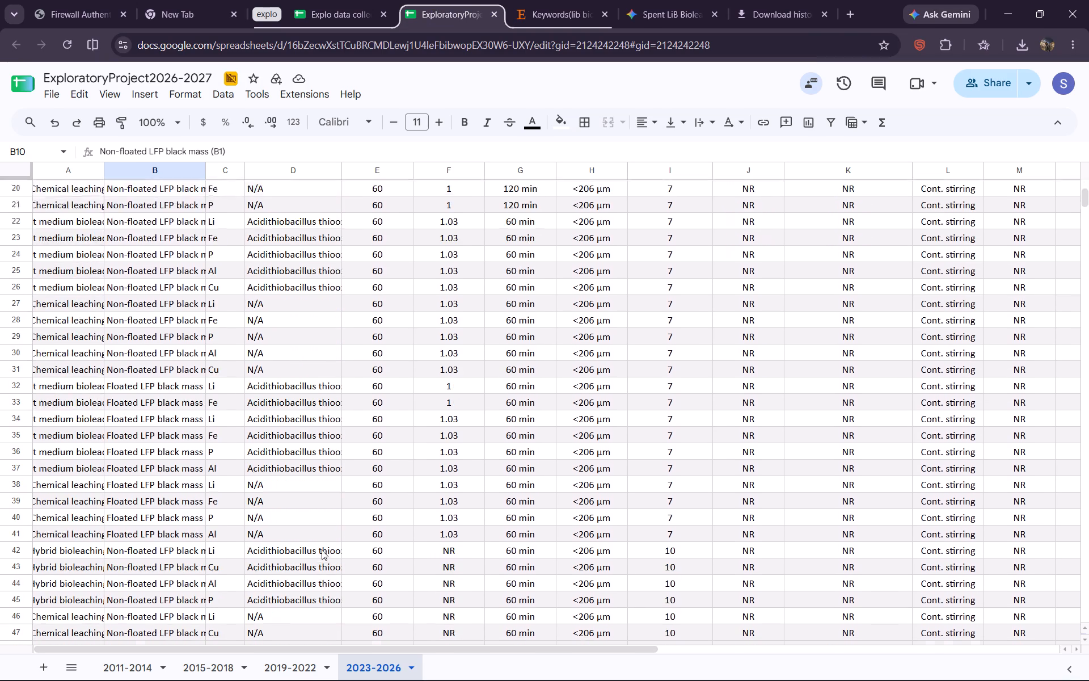
{"action": "scroll", "coordinate": [322, 550], "scroll_direction": "down", "scroll_amount": 9}
{"action": "scroll", "coordinate": [322, 550], "scroll_direction": "up", "scroll_amount": 2}
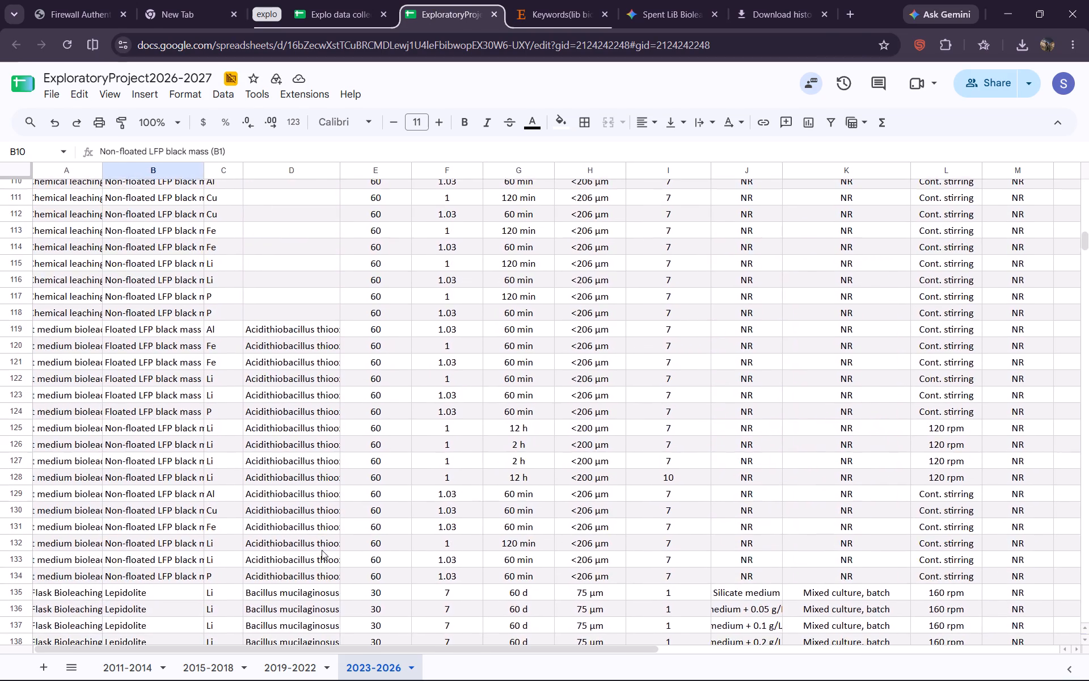
{"action": "scroll", "coordinate": [322, 550], "scroll_direction": "up", "scroll_amount": 1}
{"action": "scroll", "coordinate": [322, 550], "scroll_direction": "down", "scroll_amount": 11}
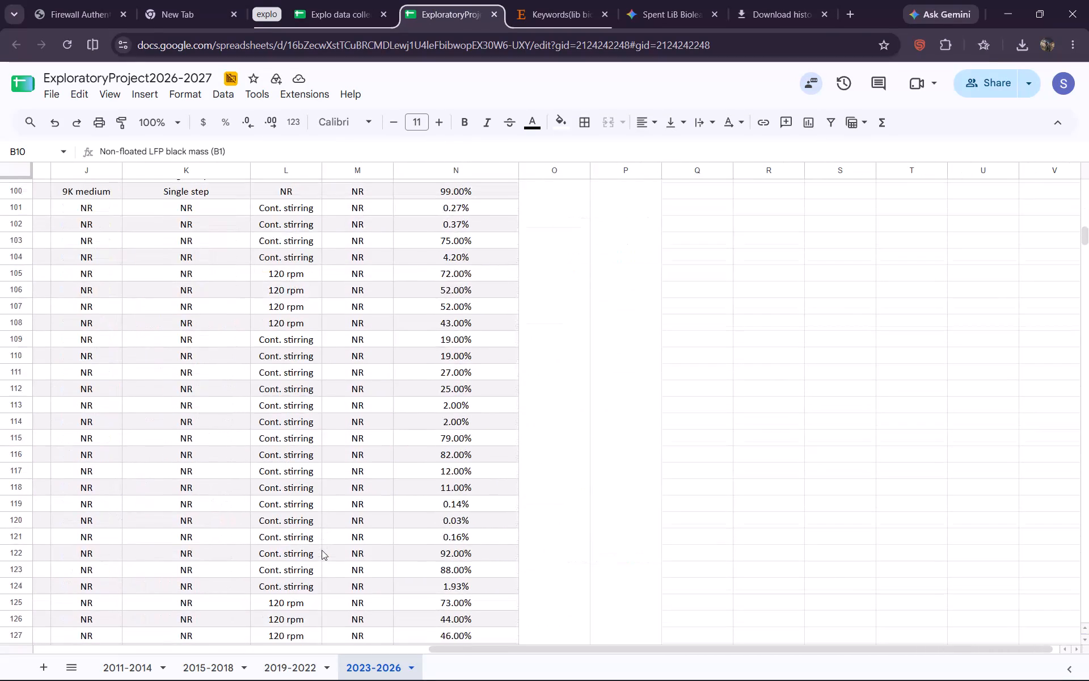
{"action": "scroll", "coordinate": [322, 550], "scroll_direction": "right", "scroll_amount": 4}
{"action": "scroll", "coordinate": [322, 550], "scroll_direction": "up", "scroll_amount": 8}
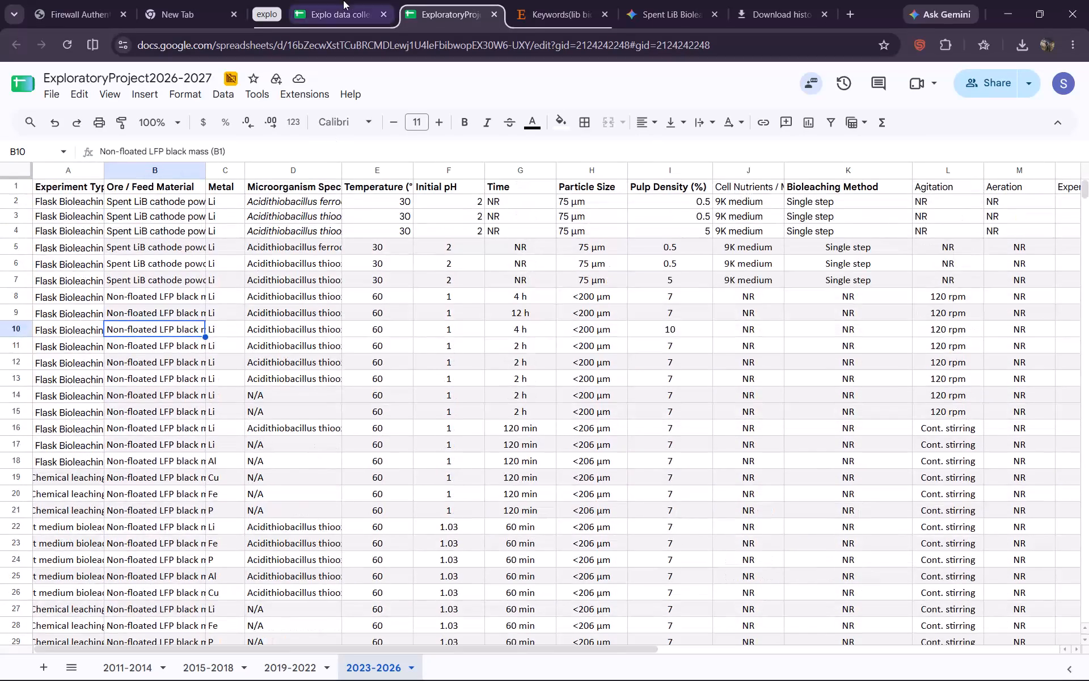
{"action": "left_click", "coordinate": [309, 11]}
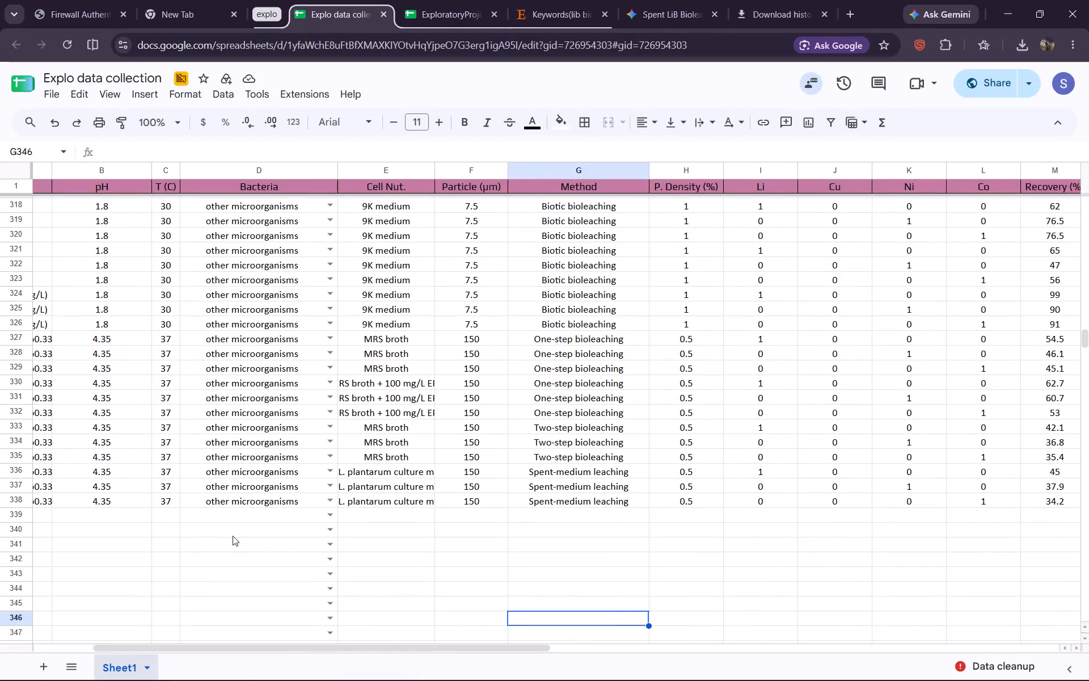
{"action": "scroll", "coordinate": [233, 536], "scroll_direction": "right", "scroll_amount": 8}
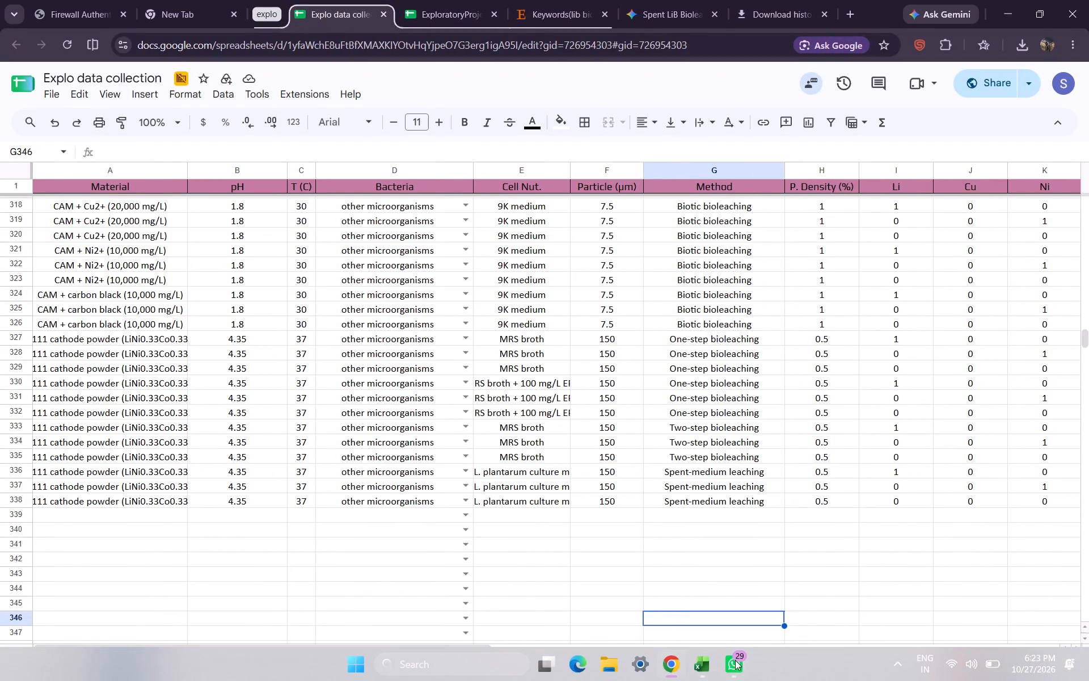
Compare the last rows of the bioleaching_lib_settings-v22 workbook in Excel with the end of the Explo data collection sheet.
{"action": "left_click", "coordinate": [704, 663]}
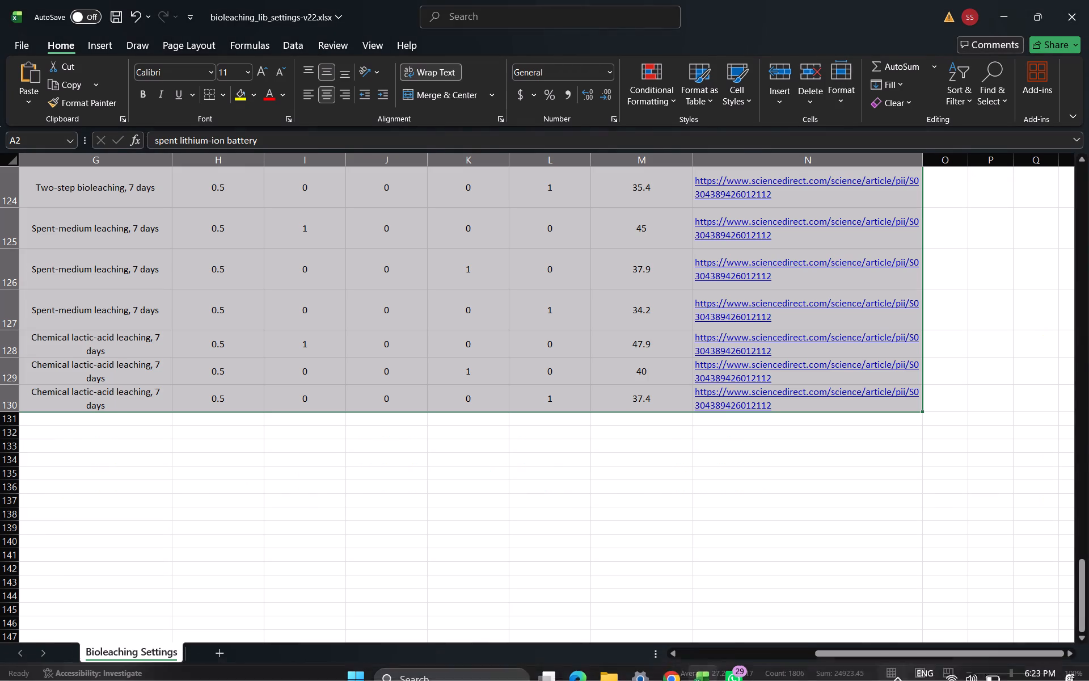
{"action": "left_click", "coordinate": [439, 504]}
{"action": "scroll", "coordinate": [152, 409], "scroll_direction": "right", "scroll_amount": 9}
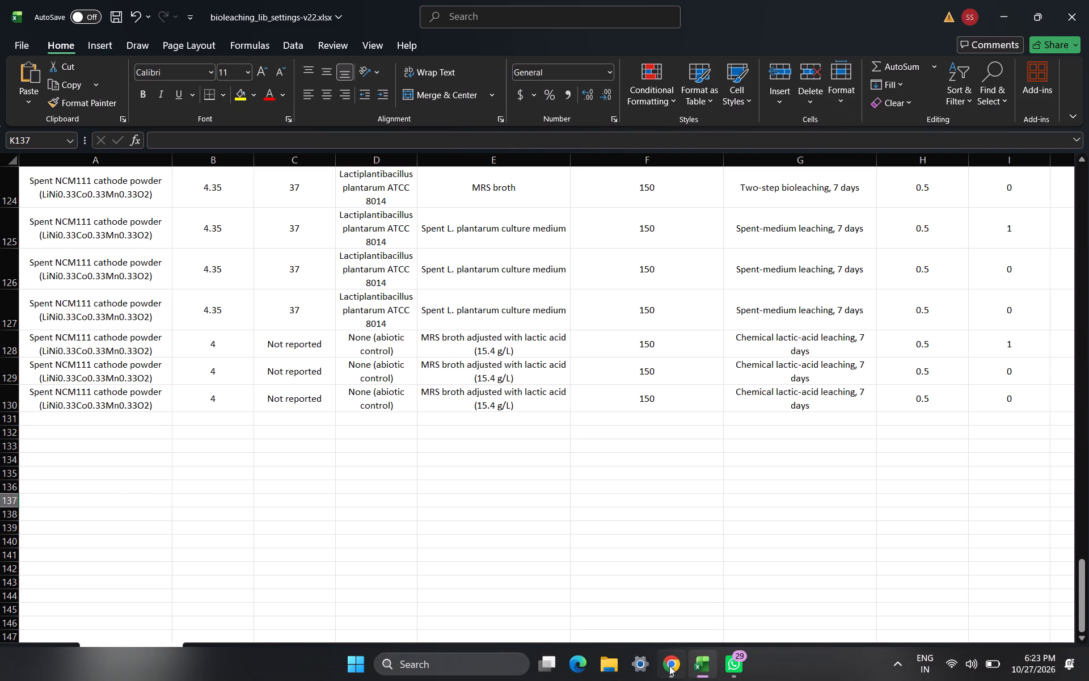
{"action": "left_click", "coordinate": [669, 666]}
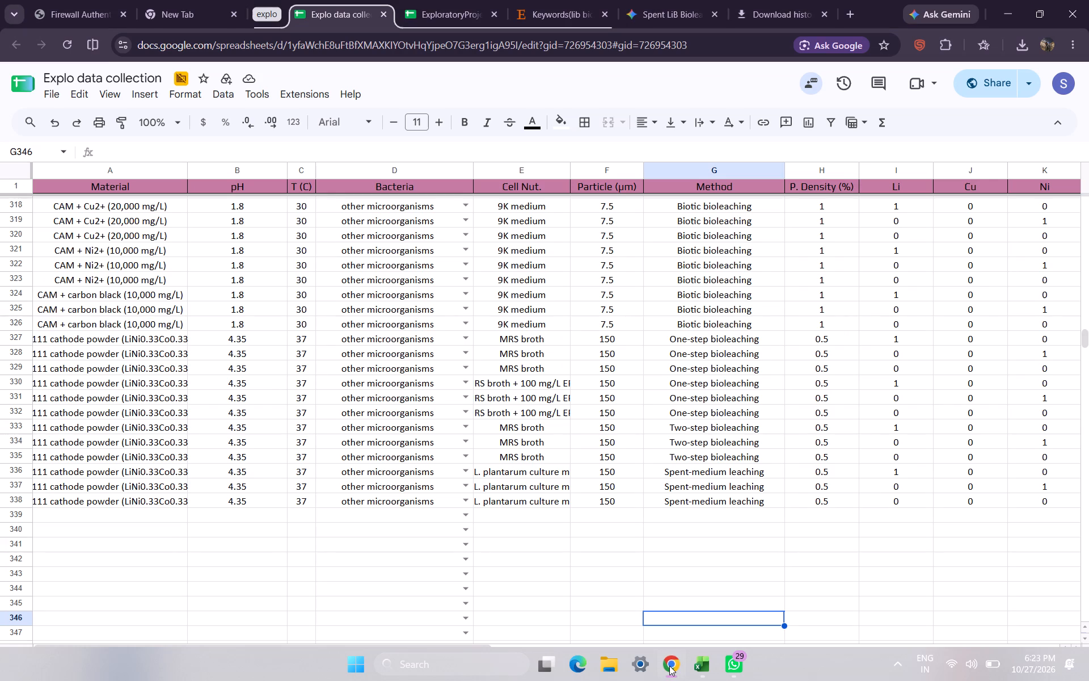
{"action": "left_click", "coordinate": [669, 666]}
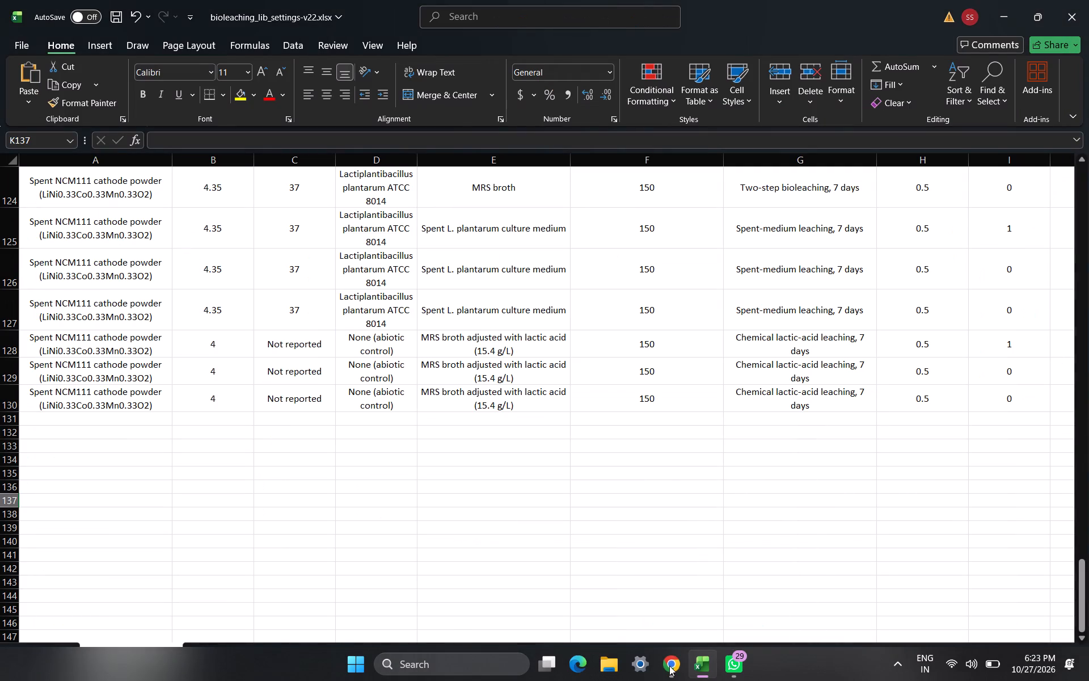
{"action": "left_click", "coordinate": [669, 666]}
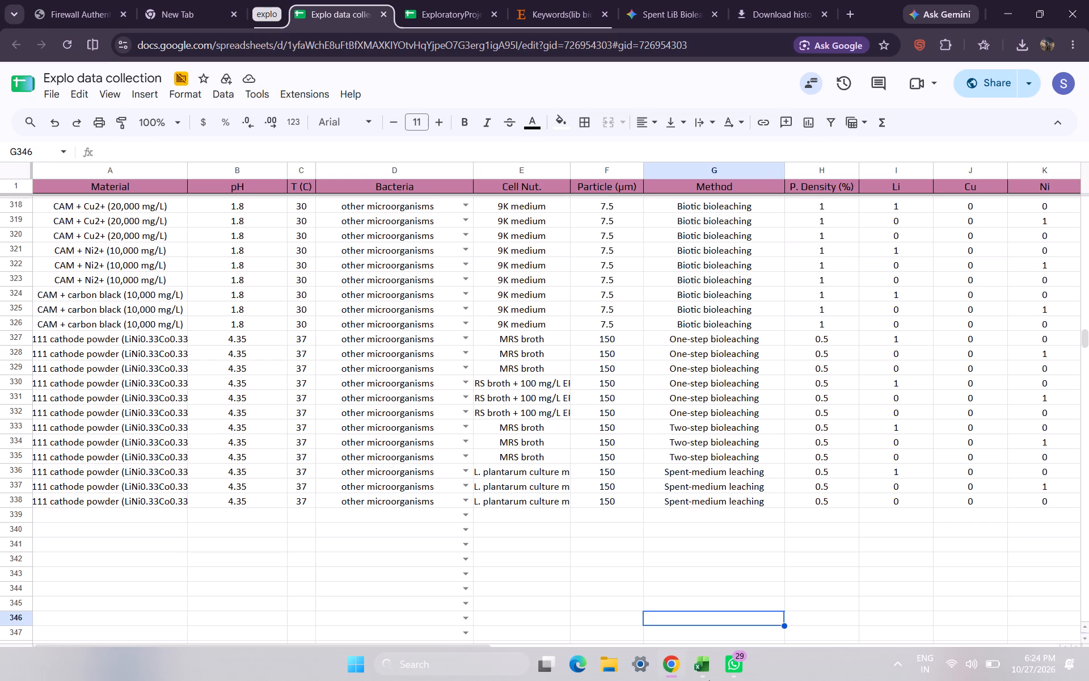
Review the Explo data collection entries from the end of the data at row 338 up to row 2.
{"action": "left_click", "coordinate": [581, 531]}
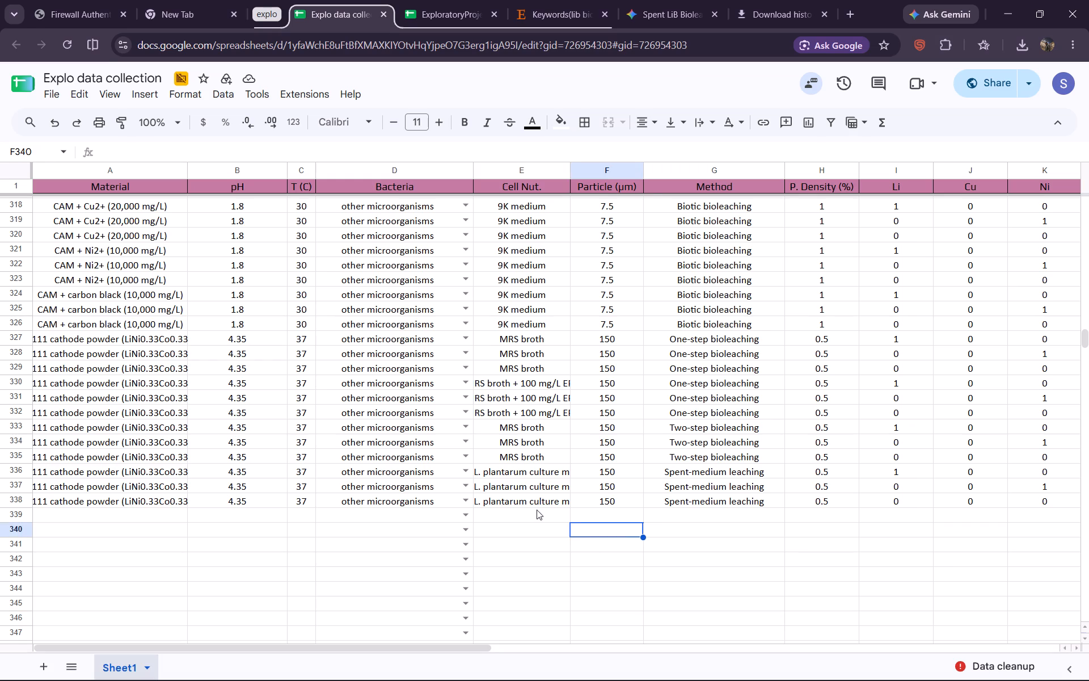
{"action": "left_click", "coordinate": [537, 509]}
{"action": "scroll", "coordinate": [606, 360], "scroll_direction": "up", "scroll_amount": 10}
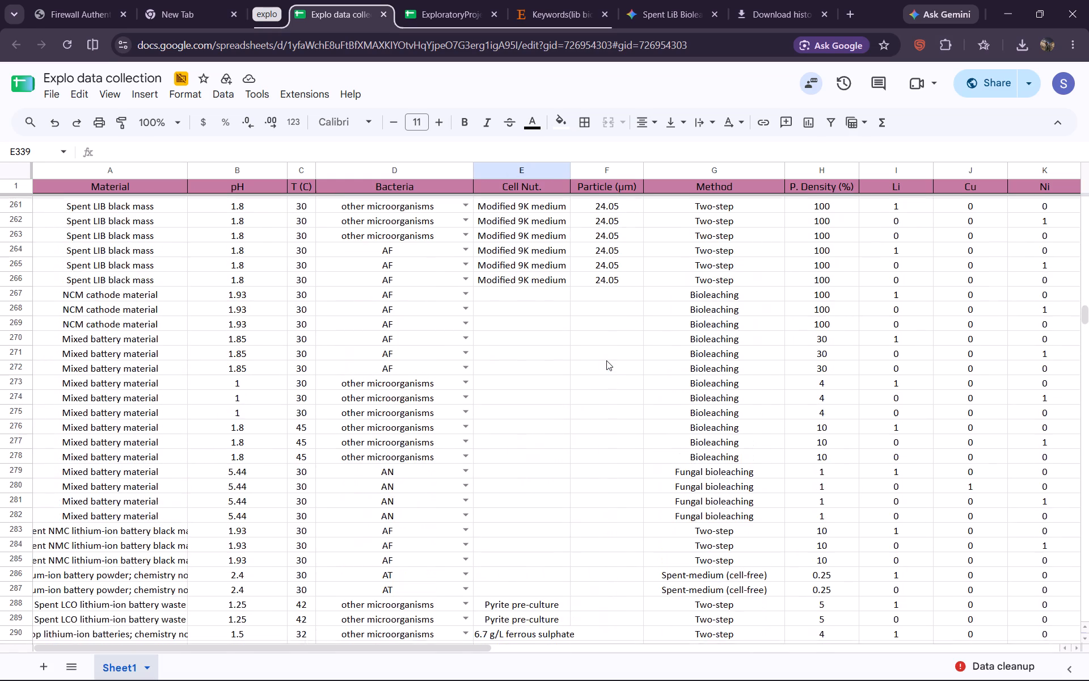
{"action": "scroll", "coordinate": [606, 360], "scroll_direction": "up", "scroll_amount": 9}
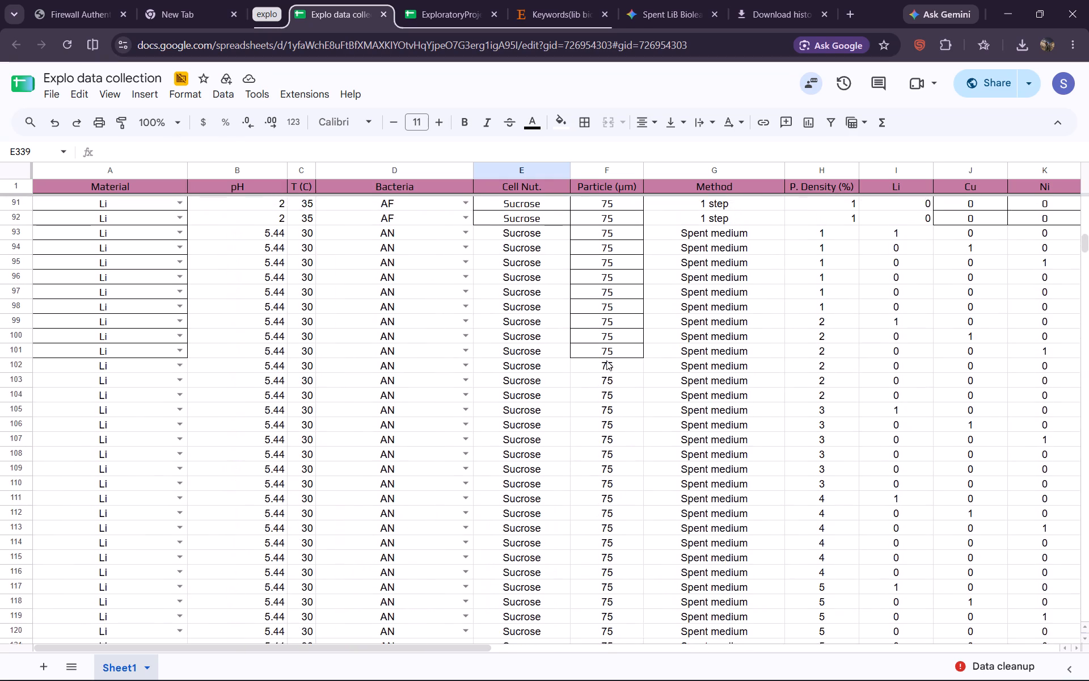
{"action": "scroll", "coordinate": [606, 360], "scroll_direction": "up", "scroll_amount": 19}
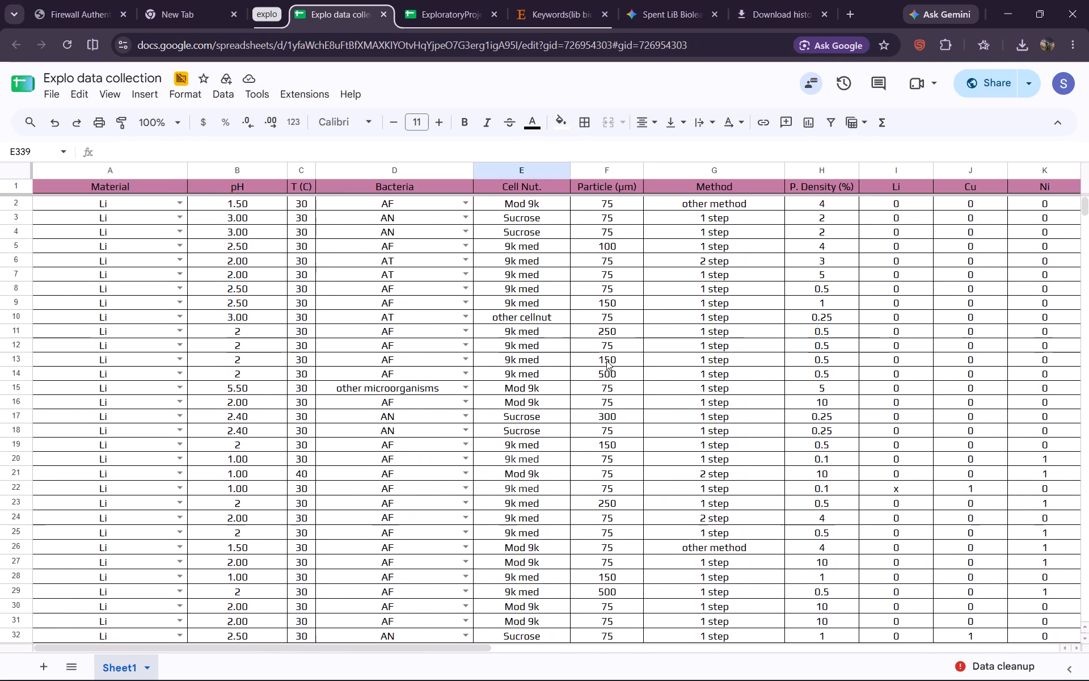
{"action": "scroll", "coordinate": [606, 360], "scroll_direction": "up", "scroll_amount": 6}
Examine the Method, metal, Recovery and source-link columns from the top down past row 224 and back to the first rows.
{"action": "scroll", "coordinate": [606, 360], "scroll_direction": "left", "scroll_amount": 5}
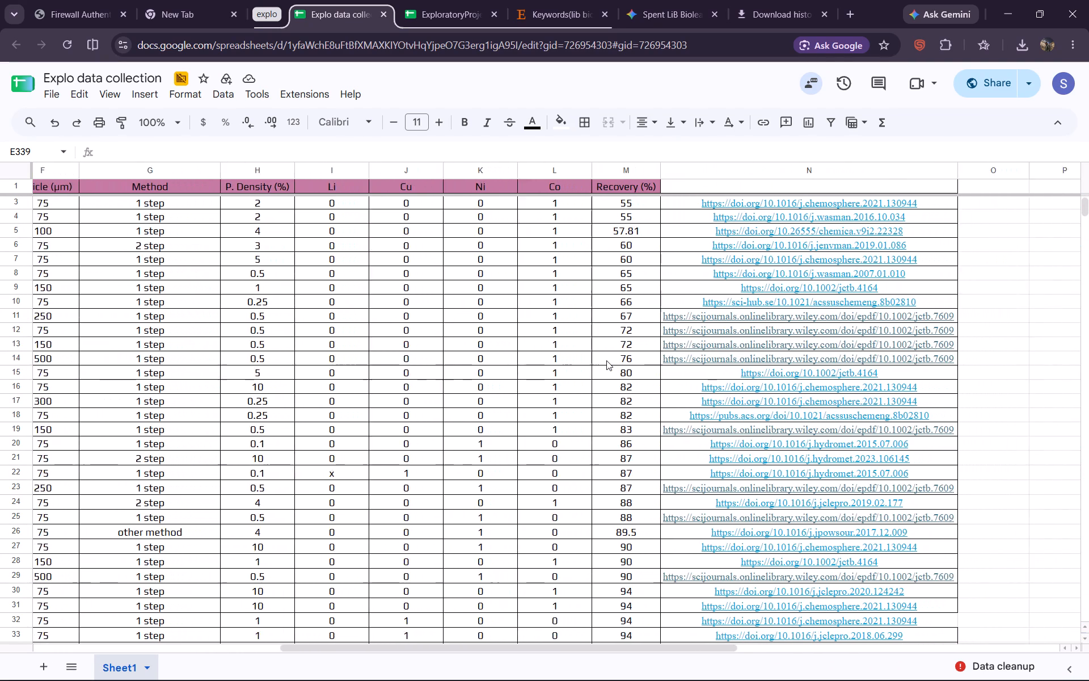
{"action": "scroll", "coordinate": [606, 360], "scroll_direction": "down", "scroll_amount": 4}
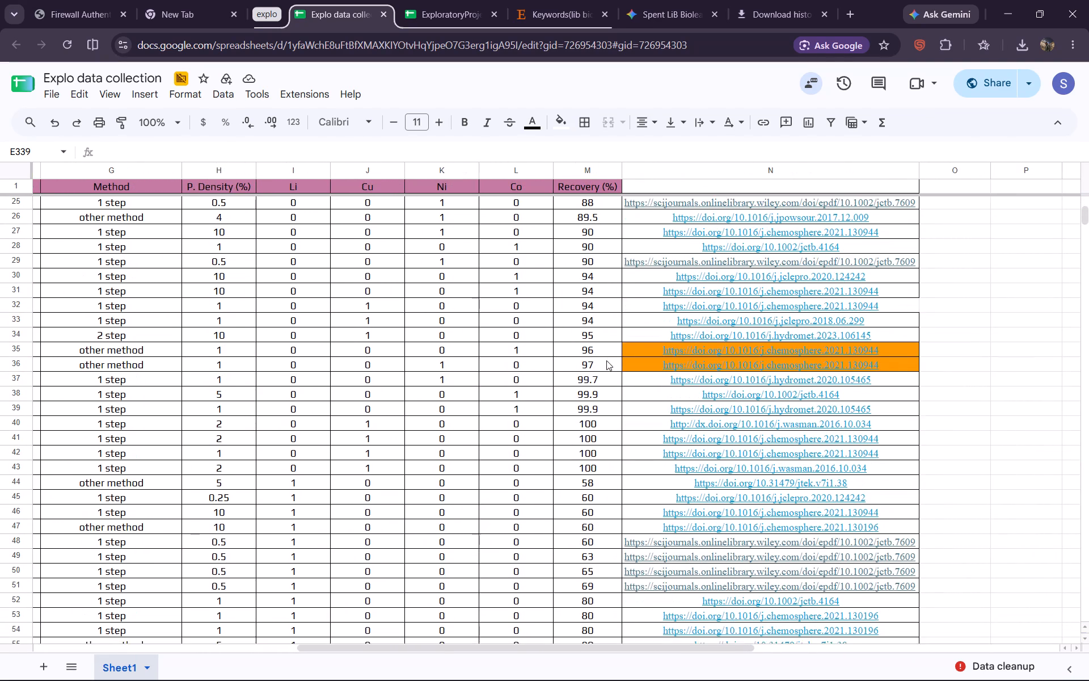
{"action": "scroll", "coordinate": [606, 360], "scroll_direction": "right", "scroll_amount": 1}
{"action": "left_click", "coordinate": [606, 360]}
{"action": "scroll", "coordinate": [626, 556], "scroll_direction": "down", "scroll_amount": 7}
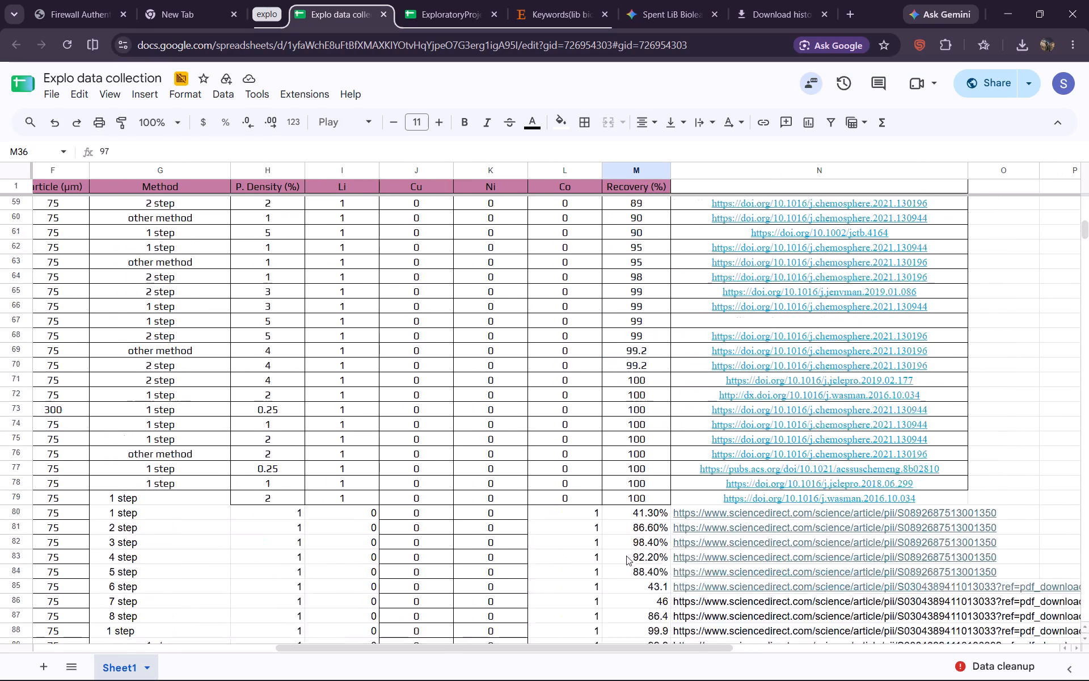
{"action": "scroll", "coordinate": [626, 556], "scroll_direction": "down", "scroll_amount": 4}
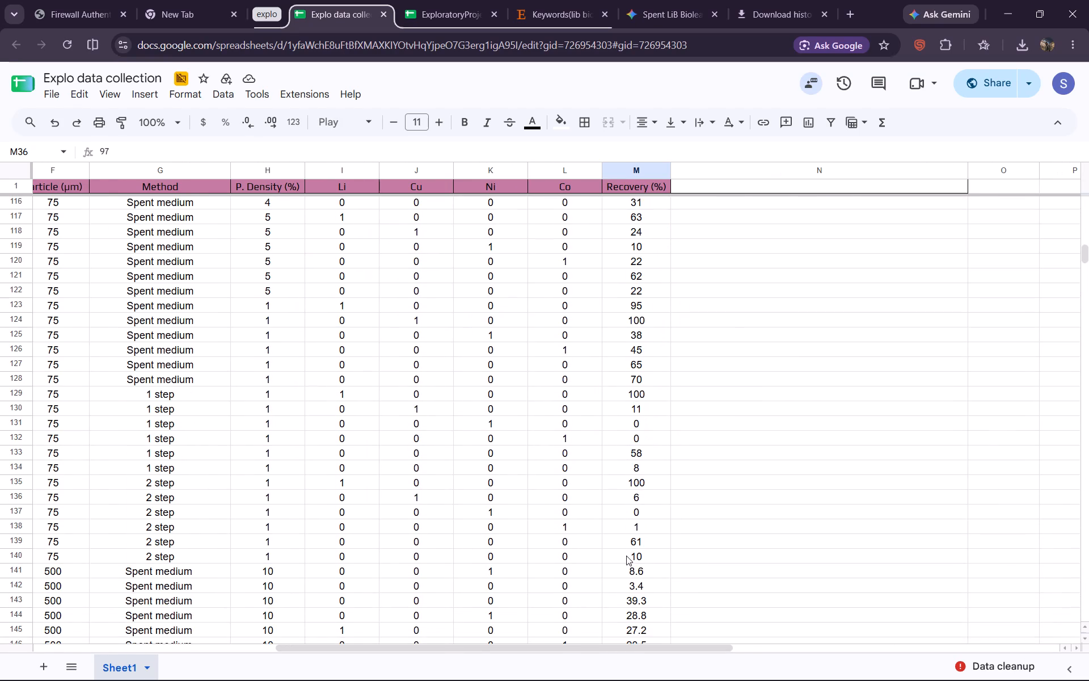
{"action": "scroll", "coordinate": [626, 556], "scroll_direction": "down", "scroll_amount": 10}
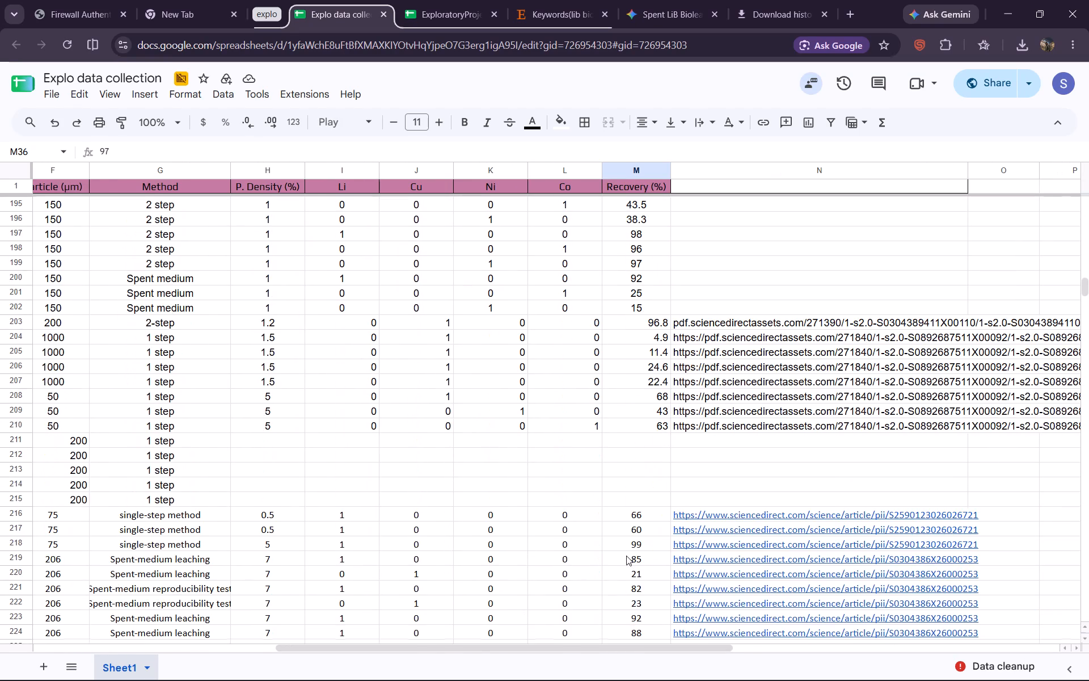
{"action": "scroll", "coordinate": [626, 556], "scroll_direction": "down", "scroll_amount": 1}
{"action": "scroll", "coordinate": [626, 556], "scroll_direction": "up", "scroll_amount": 15}
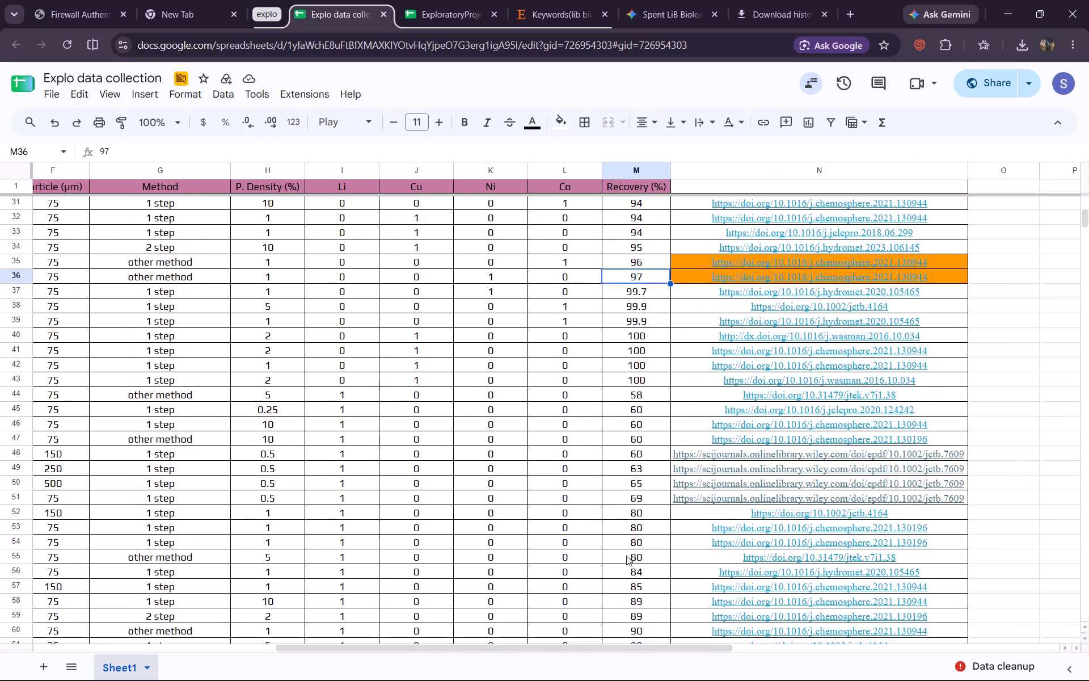
{"action": "scroll", "coordinate": [626, 556], "scroll_direction": "up", "scroll_amount": 4}
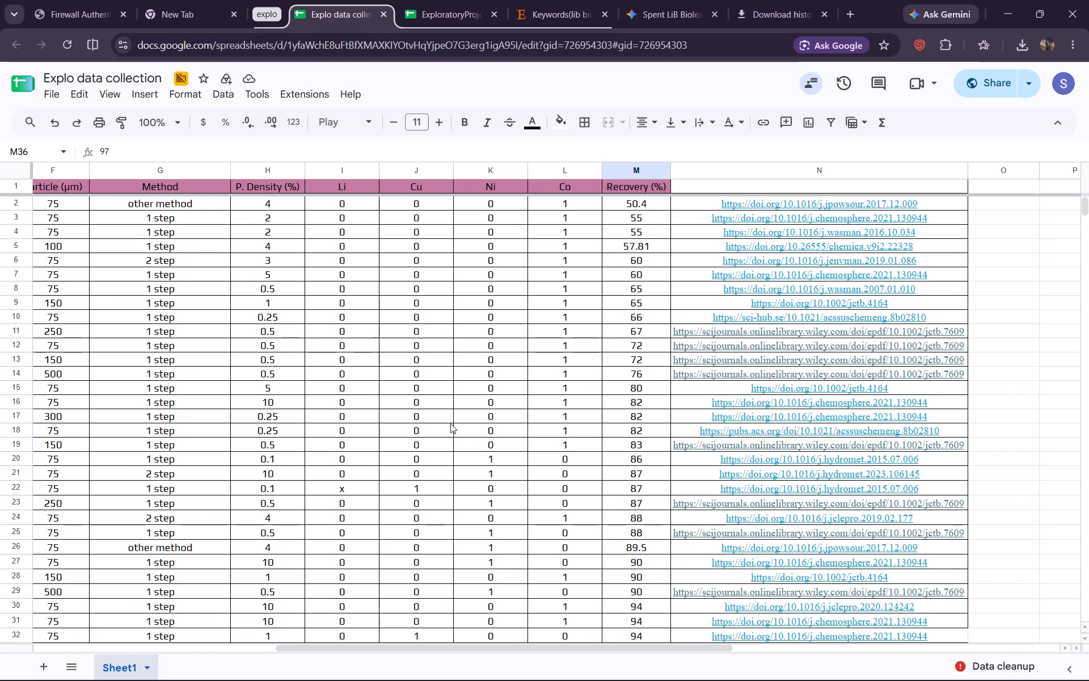
{"action": "left_click", "coordinate": [450, 423]}
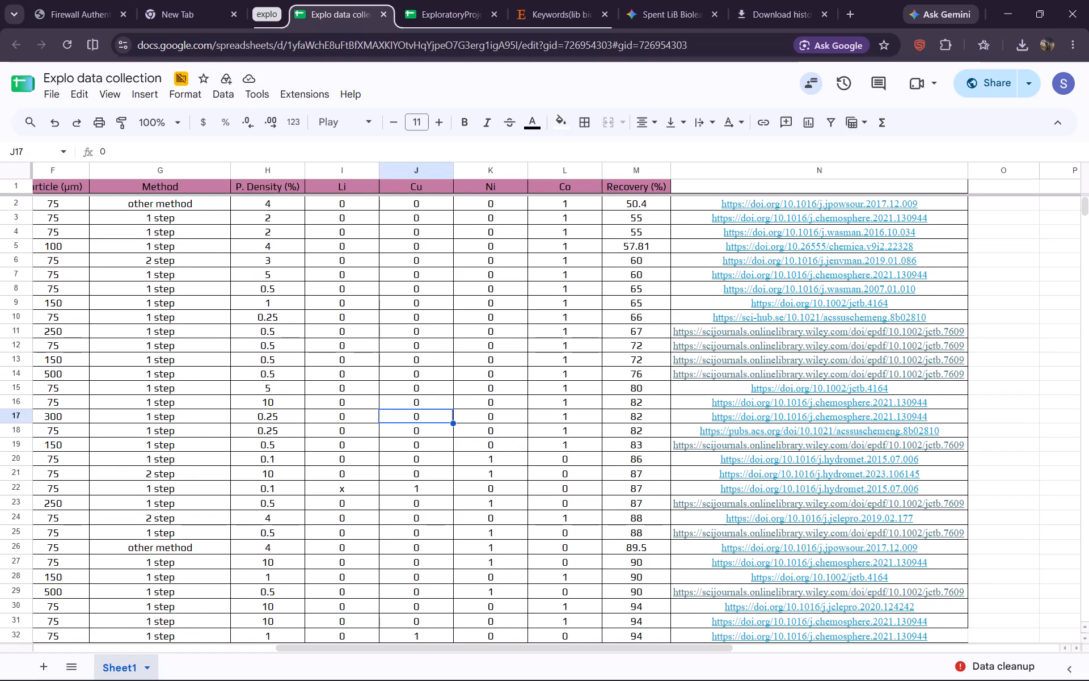
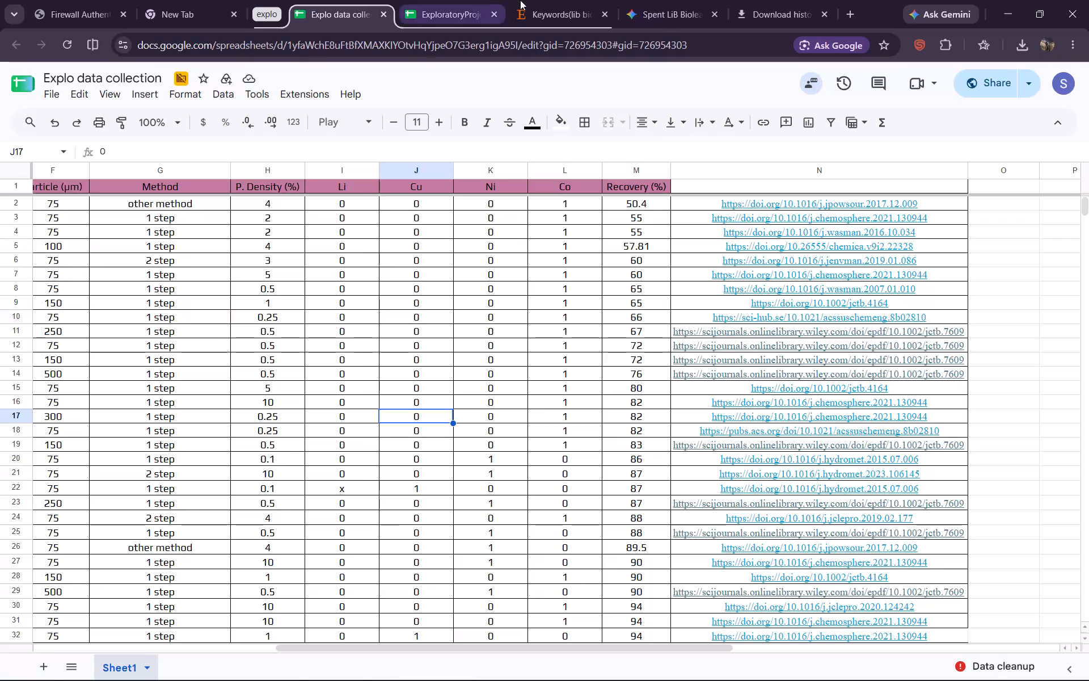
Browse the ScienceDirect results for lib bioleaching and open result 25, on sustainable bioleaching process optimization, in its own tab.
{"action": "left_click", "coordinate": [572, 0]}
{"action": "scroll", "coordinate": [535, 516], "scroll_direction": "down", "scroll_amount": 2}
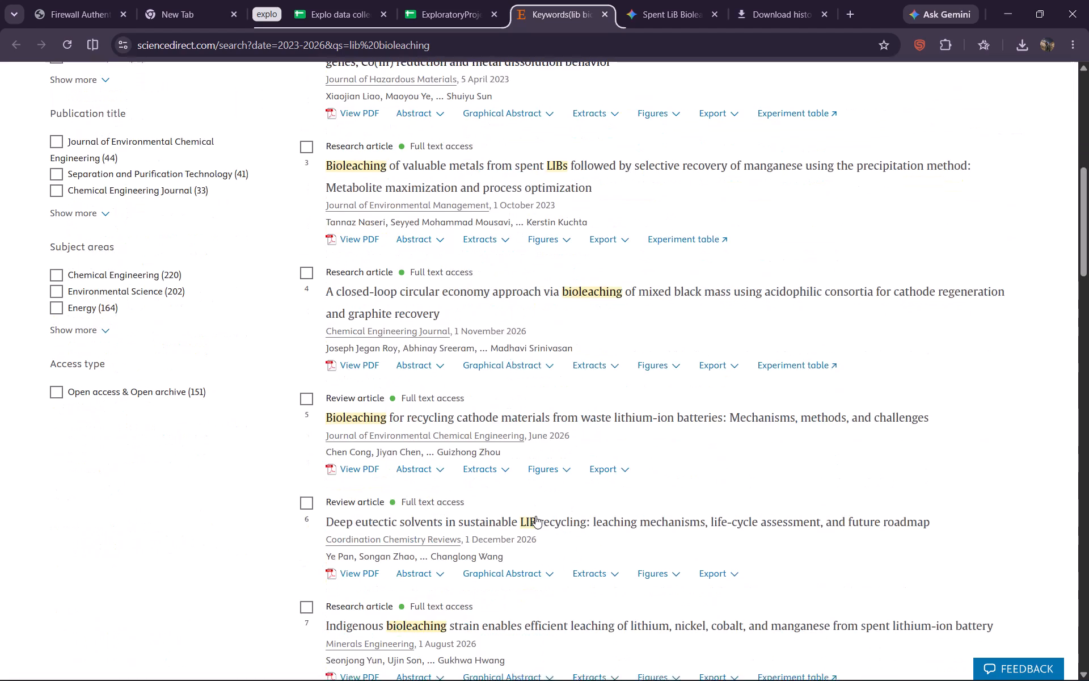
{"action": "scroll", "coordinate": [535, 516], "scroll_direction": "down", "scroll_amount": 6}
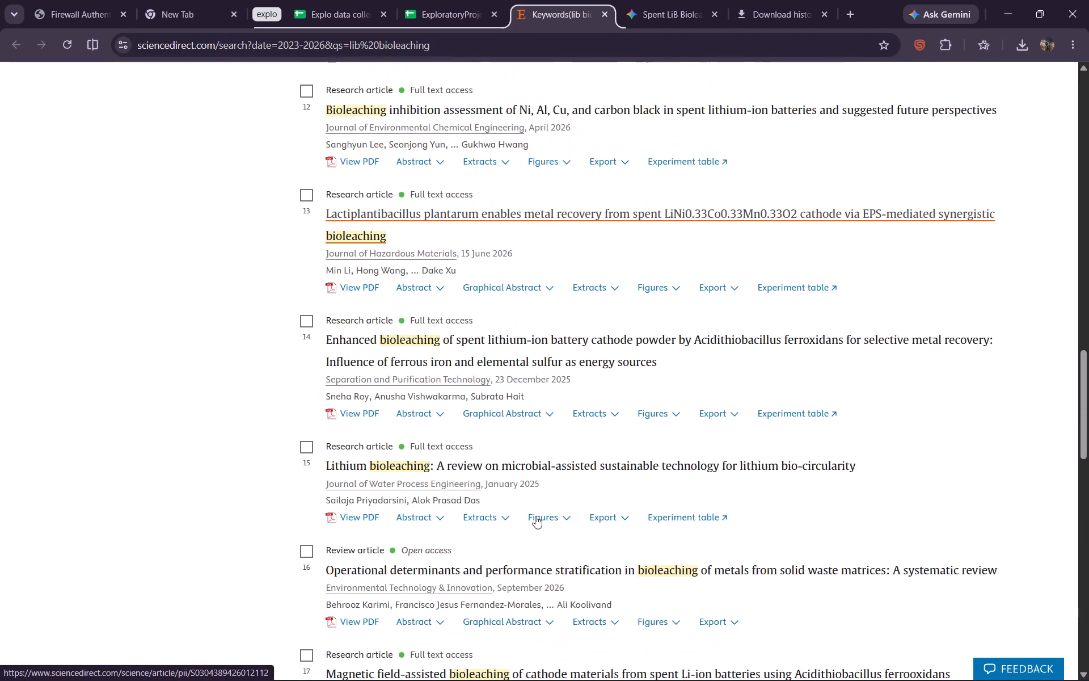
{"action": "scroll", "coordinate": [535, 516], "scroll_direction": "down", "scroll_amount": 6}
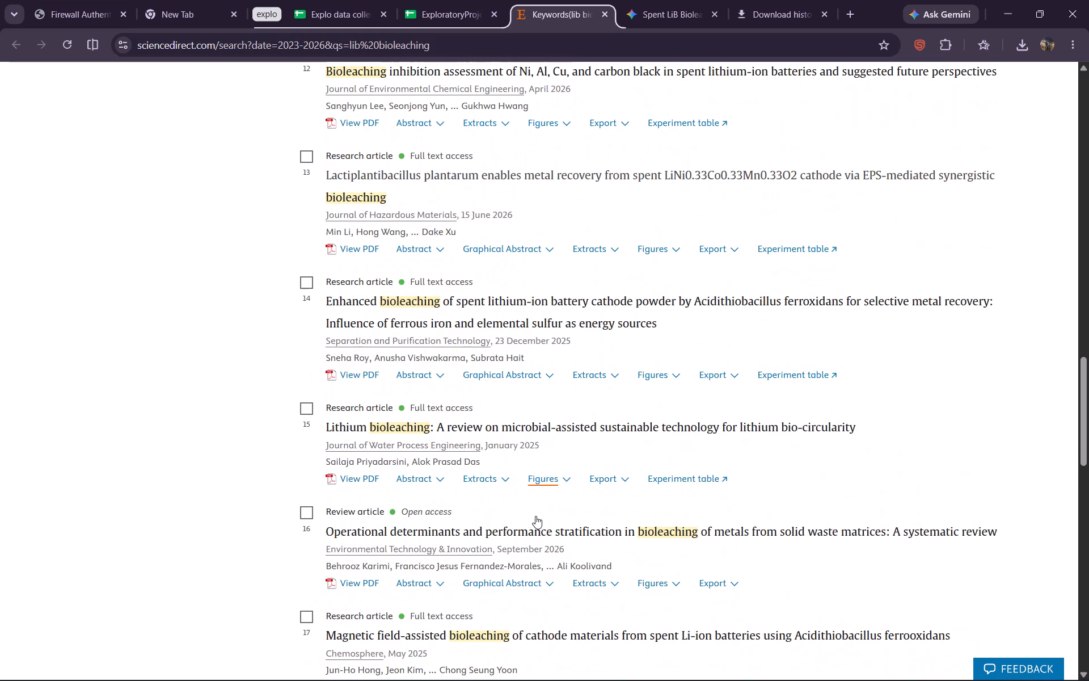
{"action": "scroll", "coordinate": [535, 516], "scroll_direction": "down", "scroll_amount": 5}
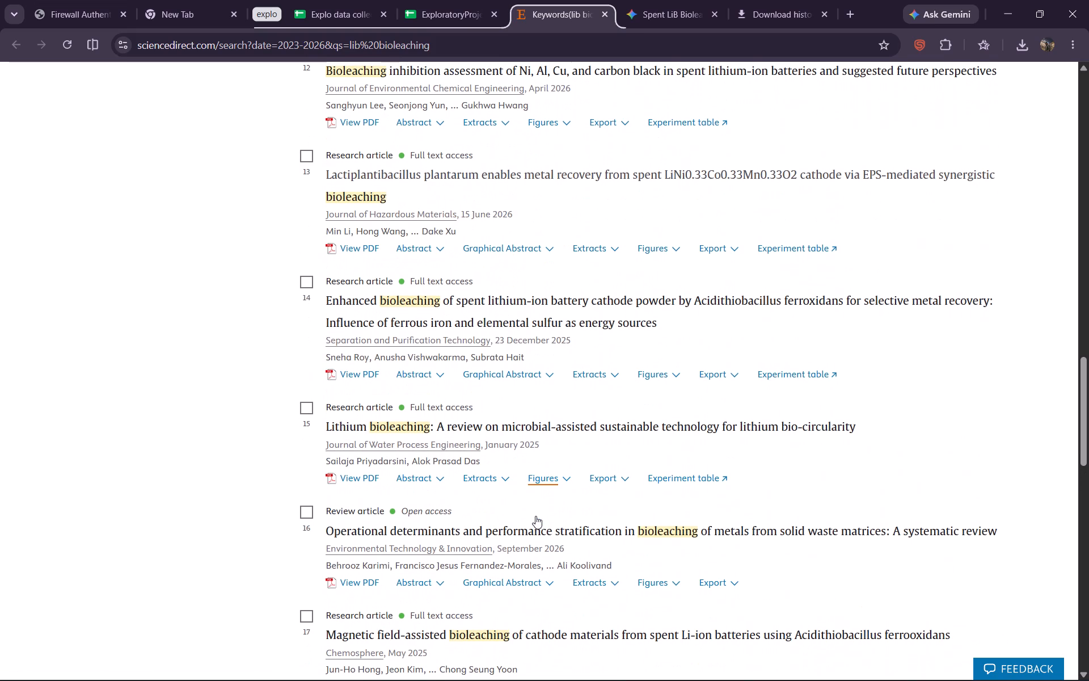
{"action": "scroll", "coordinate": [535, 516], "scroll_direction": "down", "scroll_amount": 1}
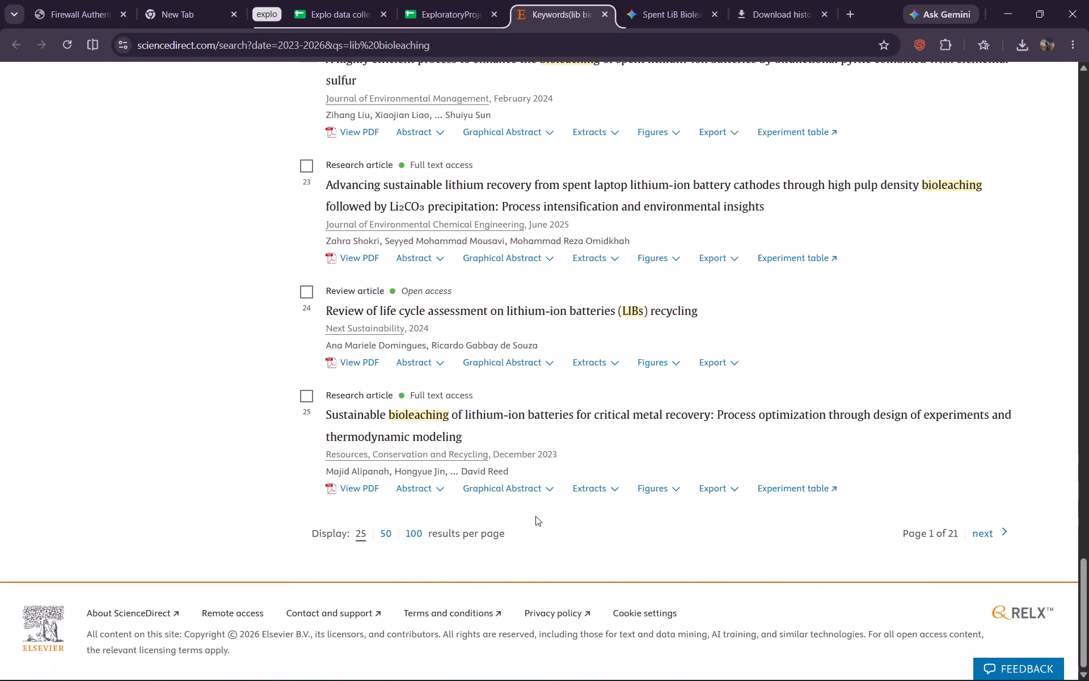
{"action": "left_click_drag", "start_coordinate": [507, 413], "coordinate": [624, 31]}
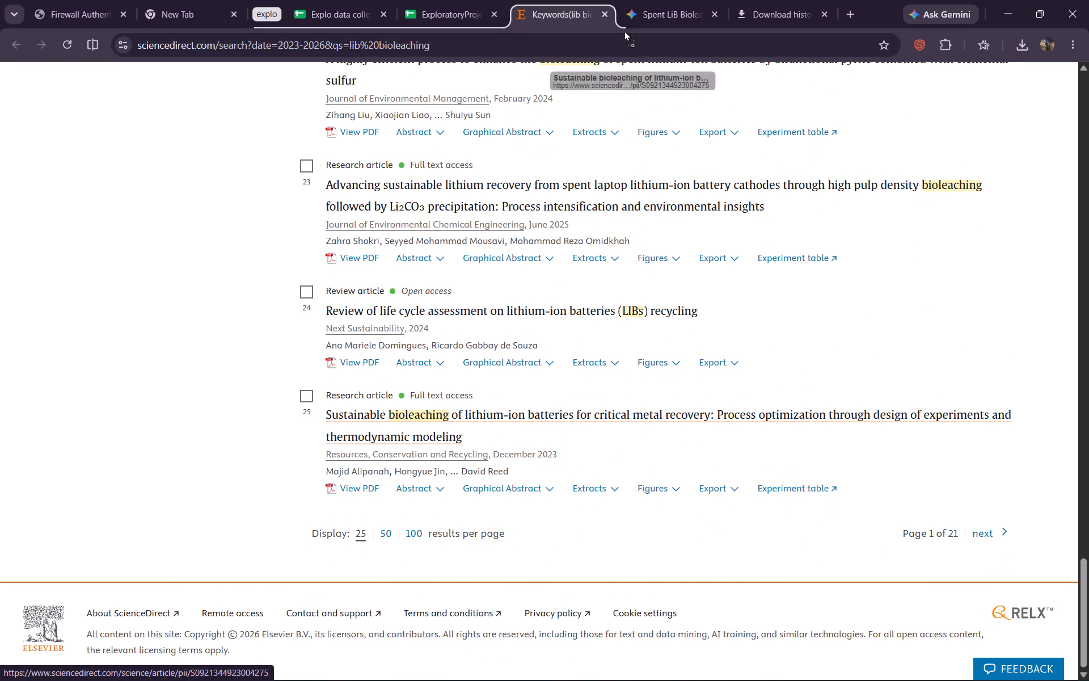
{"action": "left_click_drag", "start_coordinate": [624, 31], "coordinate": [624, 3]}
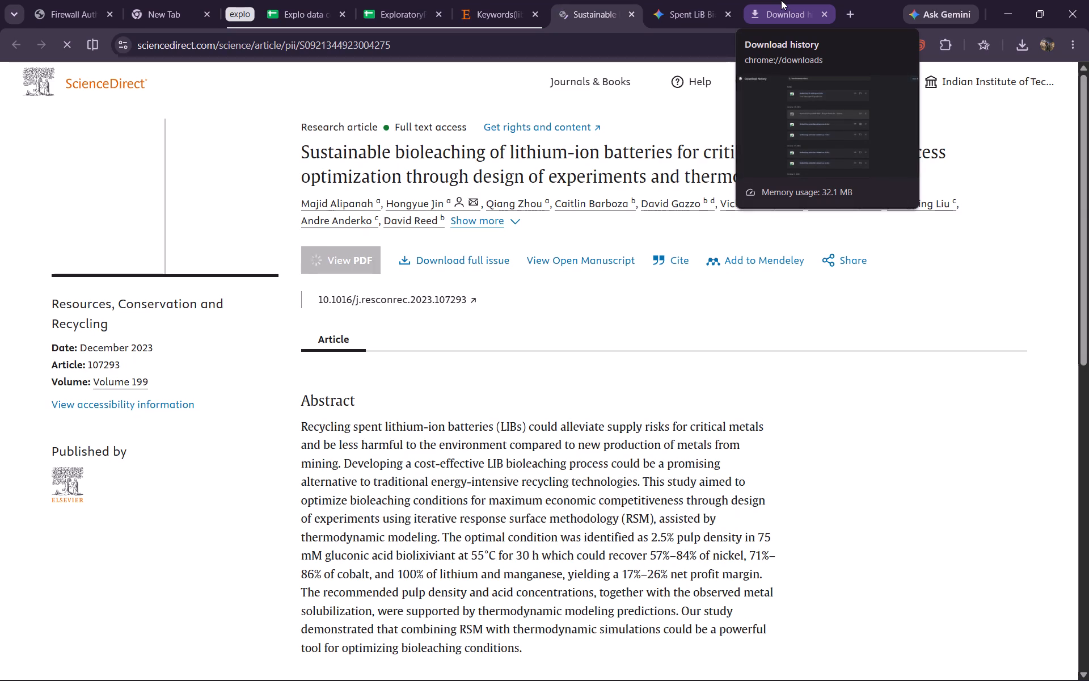
Switch to the bioleaching_lib_settings-v22 workbook in Excel and open the source link of its last data row, 130.
{"action": "left_click", "coordinate": [707, 667]}
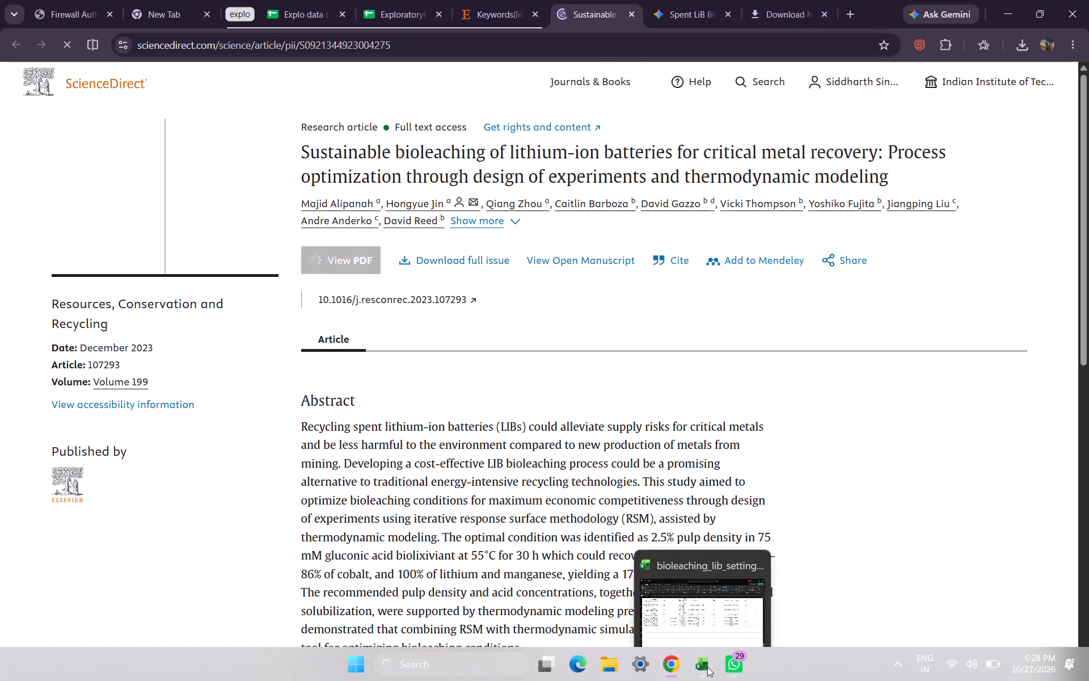
{"action": "scroll", "coordinate": [919, 430], "scroll_direction": "left", "scroll_amount": 7}
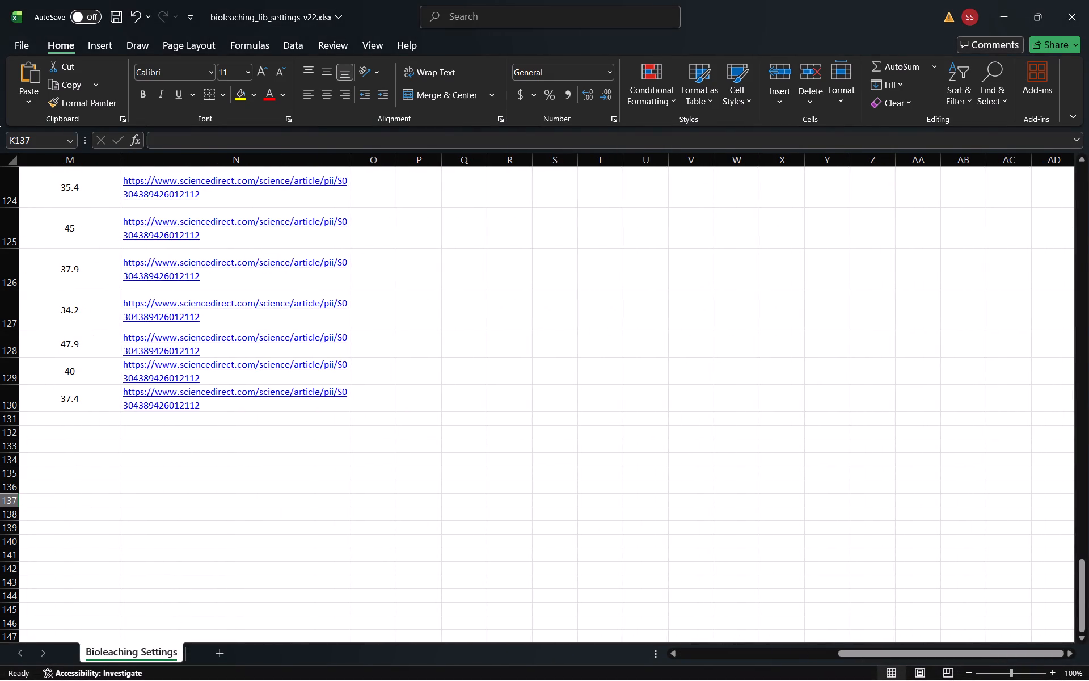
{"action": "left_click", "coordinate": [234, 389]}
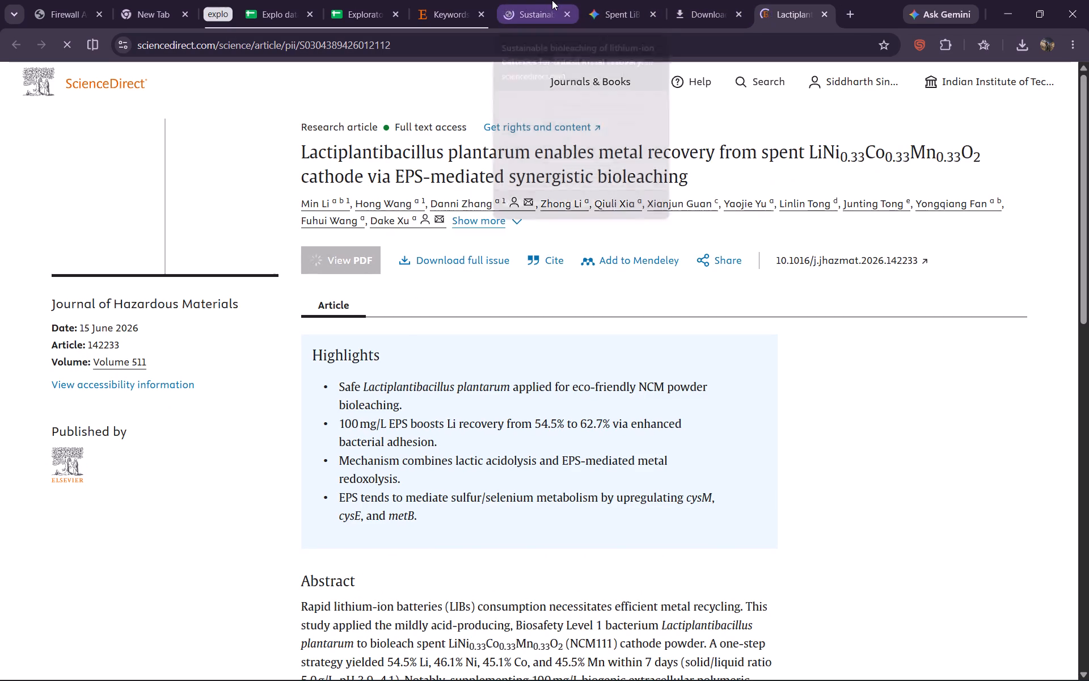
Locate the Lactiplantibacillus plantarum paper in the ScienceDirect results and close the article on sustainable bioleaching process optimization.
{"action": "left_click", "coordinate": [442, 0]}
{"action": "scroll", "coordinate": [453, 279], "scroll_direction": "up", "scroll_amount": 7}
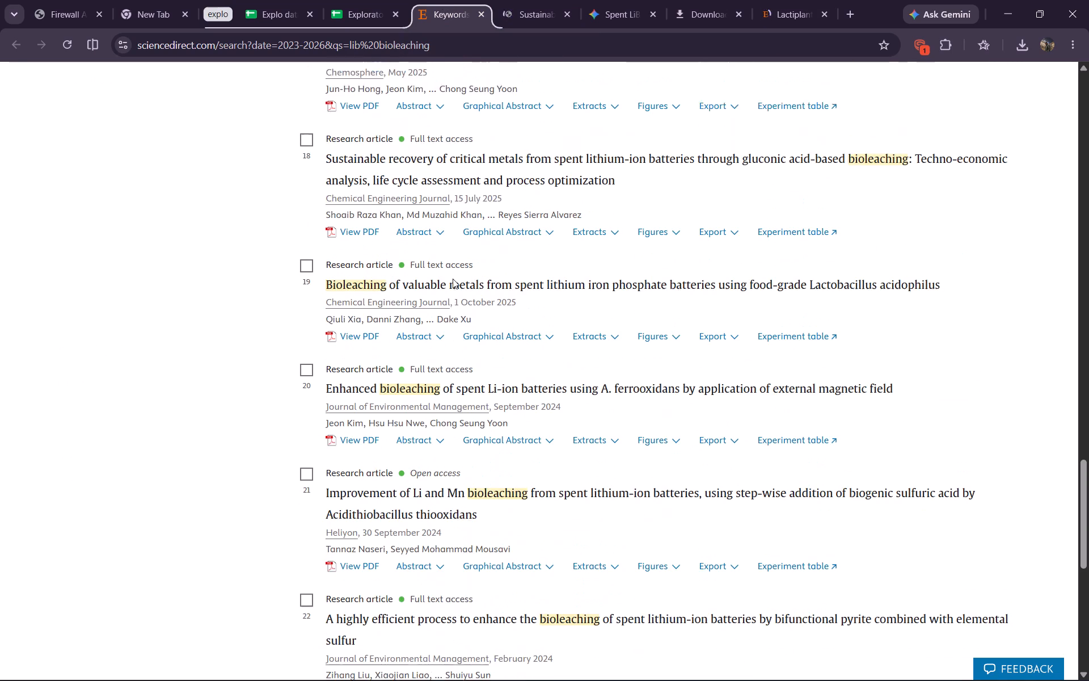
{"action": "scroll", "coordinate": [453, 279], "scroll_direction": "up", "scroll_amount": 2}
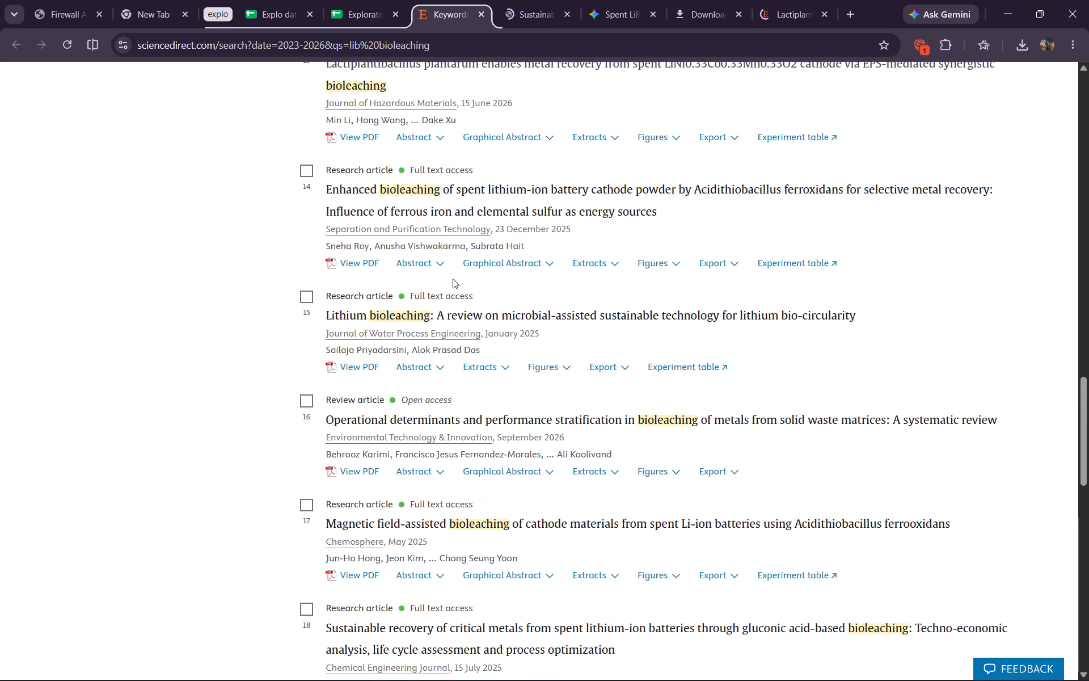
{"action": "scroll", "coordinate": [453, 279], "scroll_direction": "up", "scroll_amount": 1}
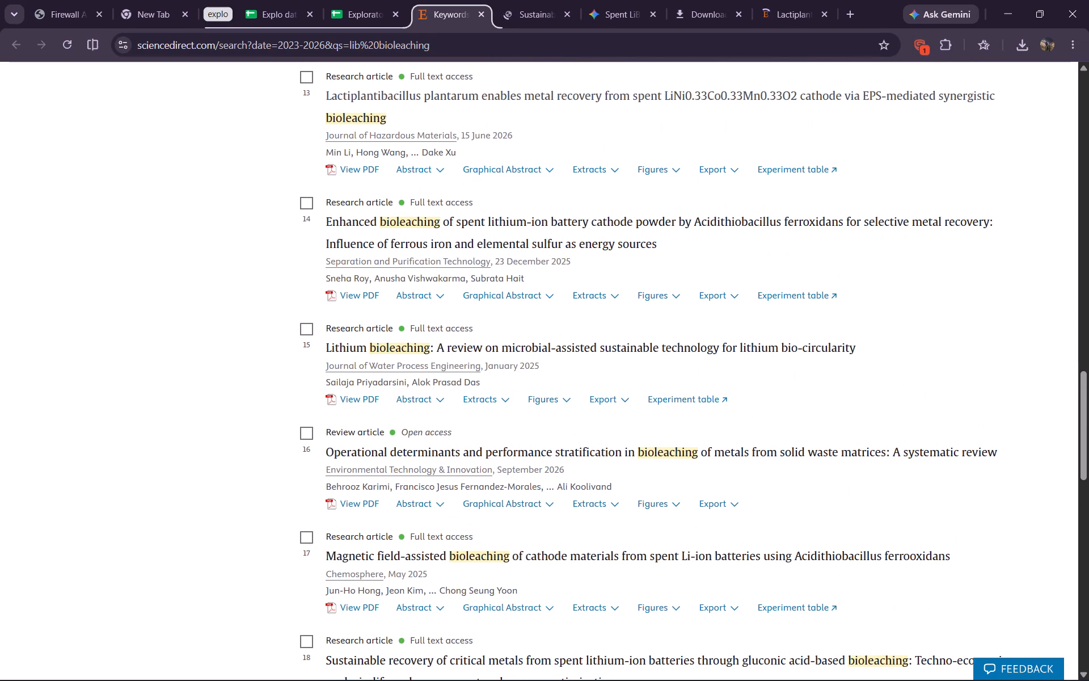
{"action": "left_click", "coordinate": [565, 14]}
{"action": "left_click_drag", "start_coordinate": [467, 229], "coordinate": [480, 211]}
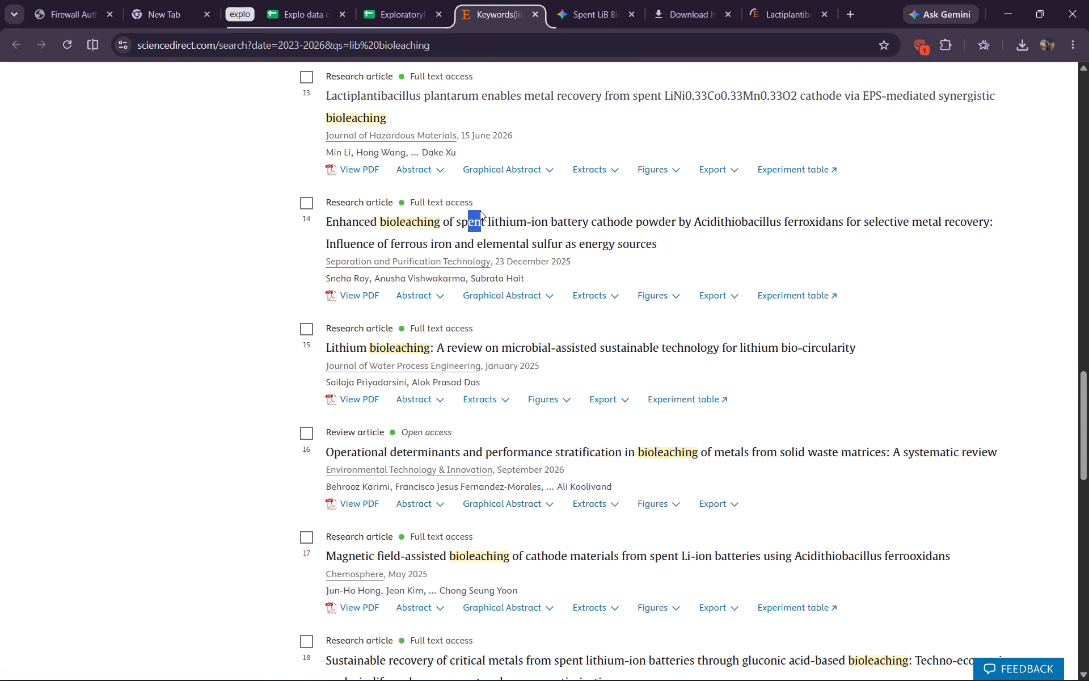
{"action": "left_click_drag", "start_coordinate": [480, 211], "coordinate": [479, 211]}
{"action": "left_click", "coordinate": [215, 304]}
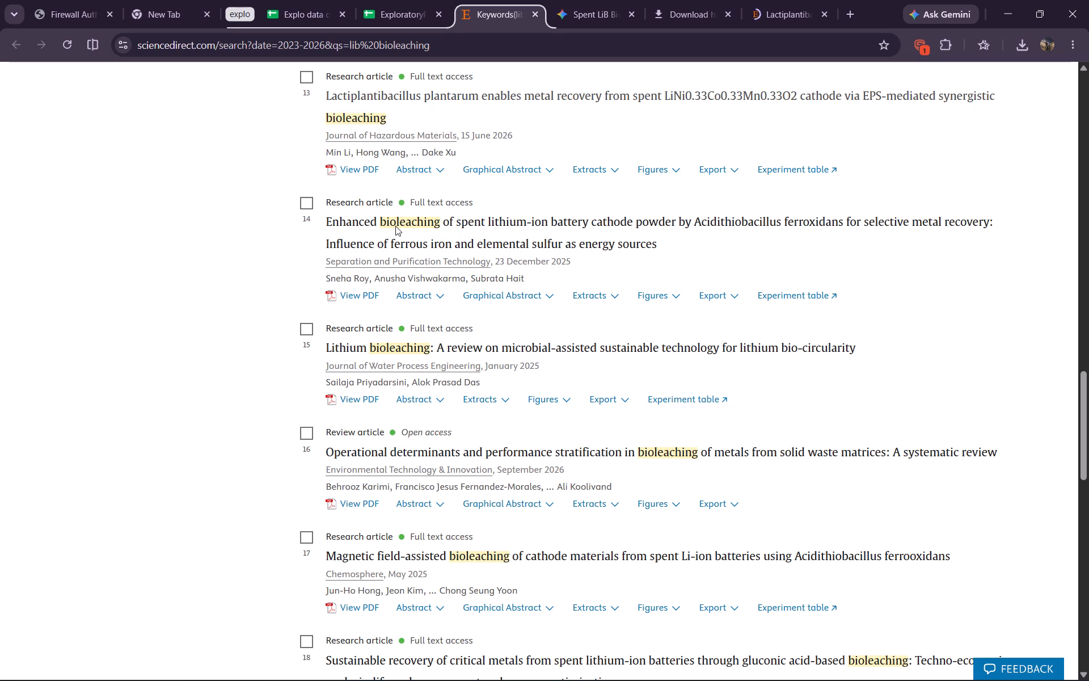
{"action": "left_click_drag", "start_coordinate": [463, 241], "coordinate": [535, 0]}
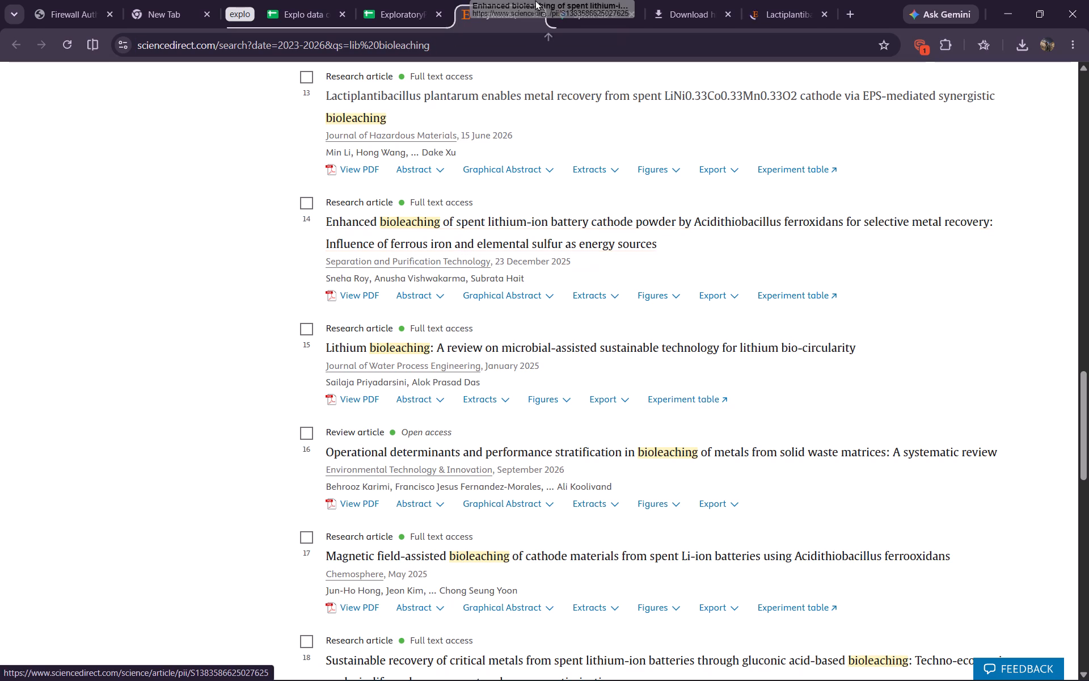
{"action": "left_click_drag", "start_coordinate": [535, 0], "coordinate": [551, 0]}
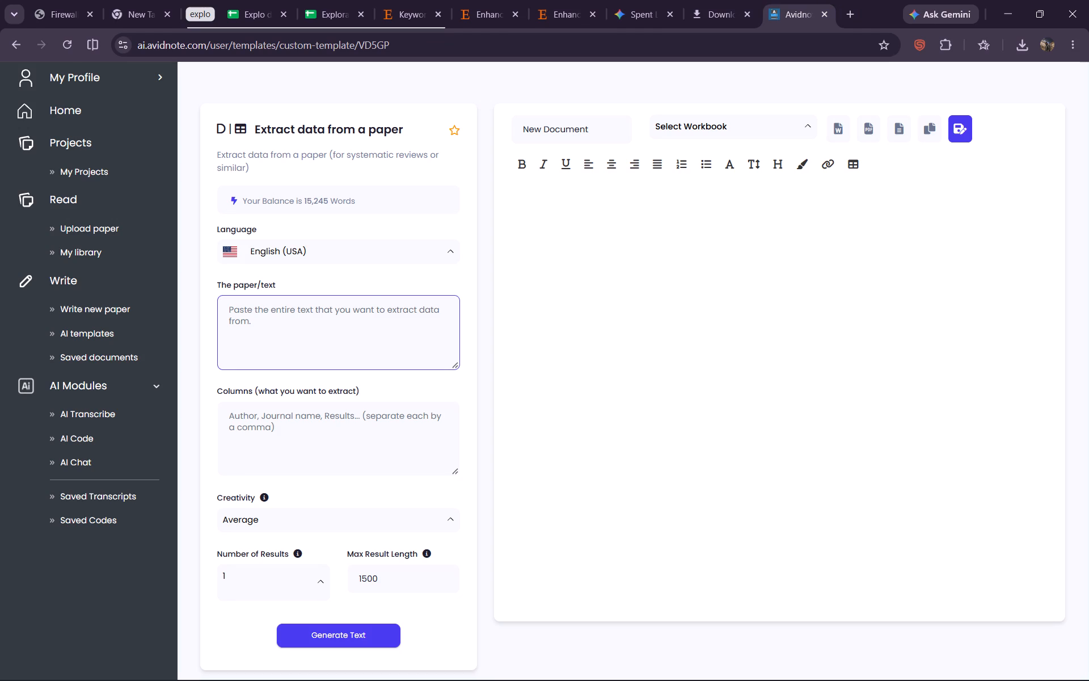
{"action": "key", "text": "ctrl+v"}
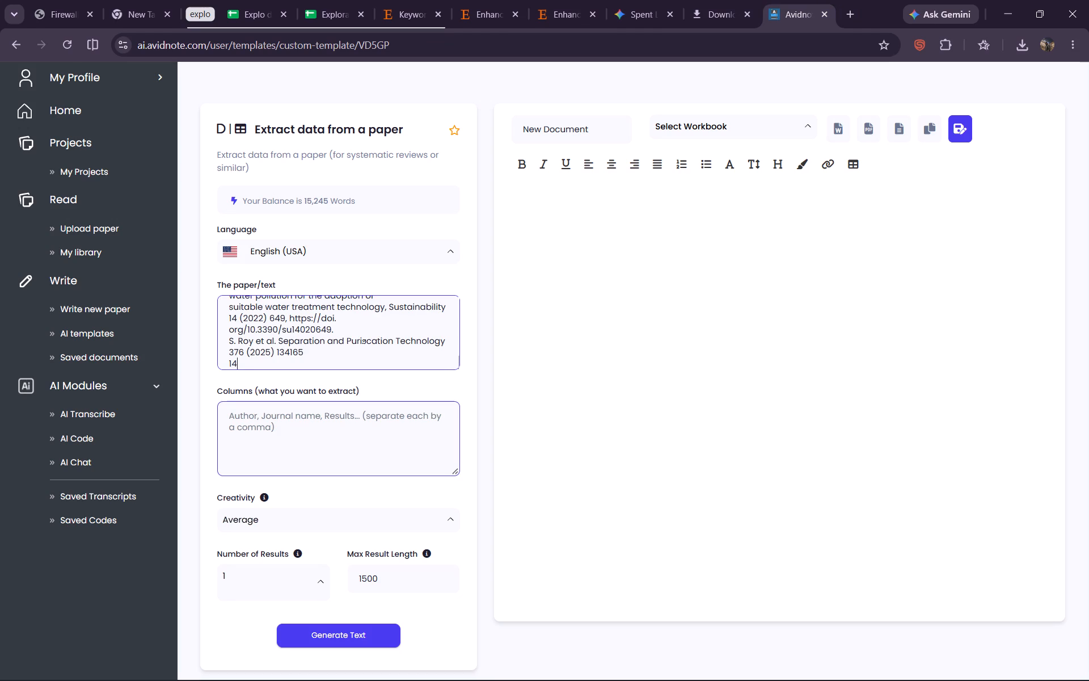
Copy the header cells from Material through Recovery (%) in the Explo data collection sheet.
{"action": "left_click", "coordinate": [268, 0]}
{"action": "scroll", "coordinate": [124, 191], "scroll_direction": "right", "scroll_amount": 5}
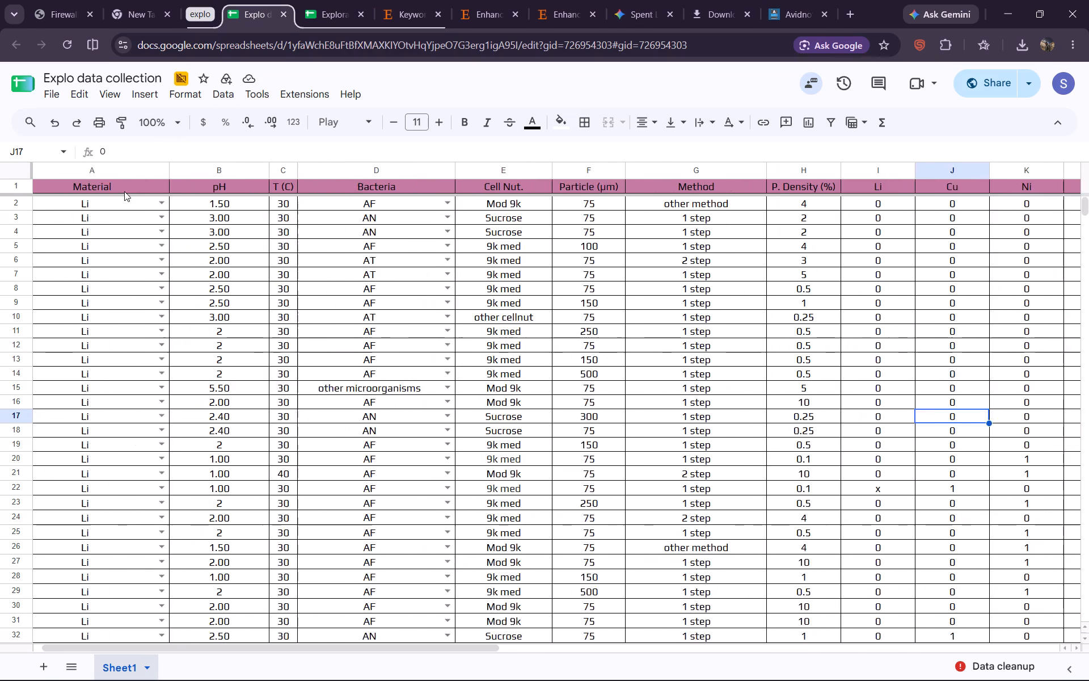
{"action": "left_click", "coordinate": [66, 179]}
{"action": "left_click", "coordinate": [107, 180]}
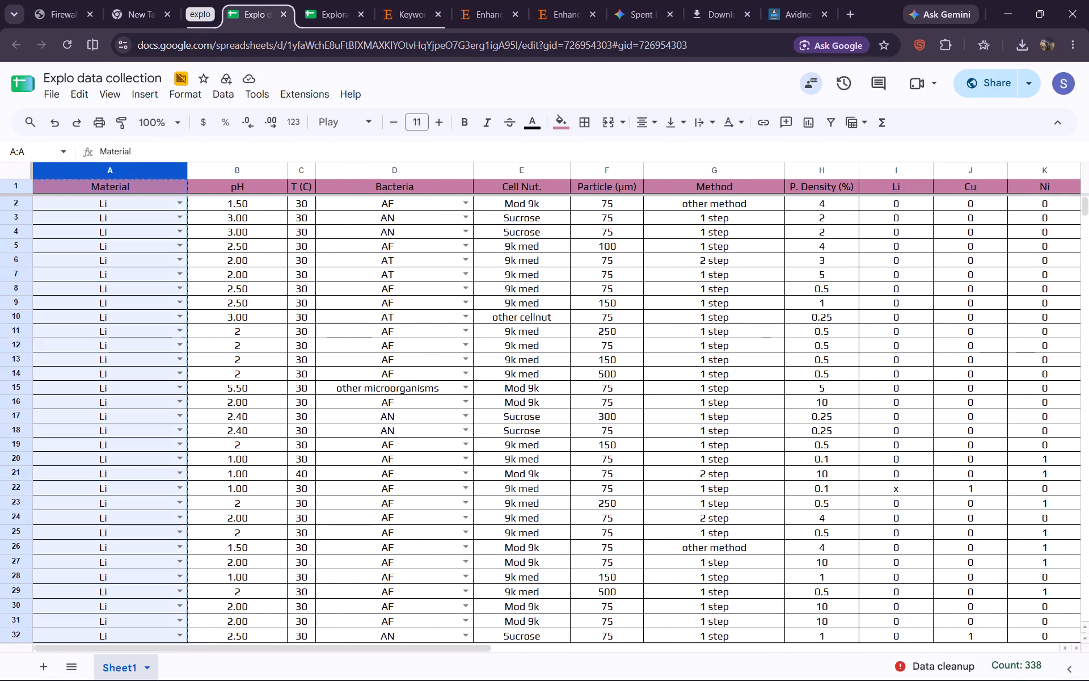
{"action": "left_click", "coordinate": [115, 189]}
{"action": "key", "text": "shift+Right"}
{"action": "key", "text": "shift+Right"}
{"action": "key", "text": "shift+Right"}
{"action": "key", "text": "shift+Right"}
{"action": "key", "text": "shift+Right"}
{"action": "key", "text": "shift+Right"}
{"action": "key", "text": "shift+Right"}
{"action": "key", "text": "shift+Right"}
{"action": "key", "text": "shift+Right"}
{"action": "key", "text": "shift+Right"}
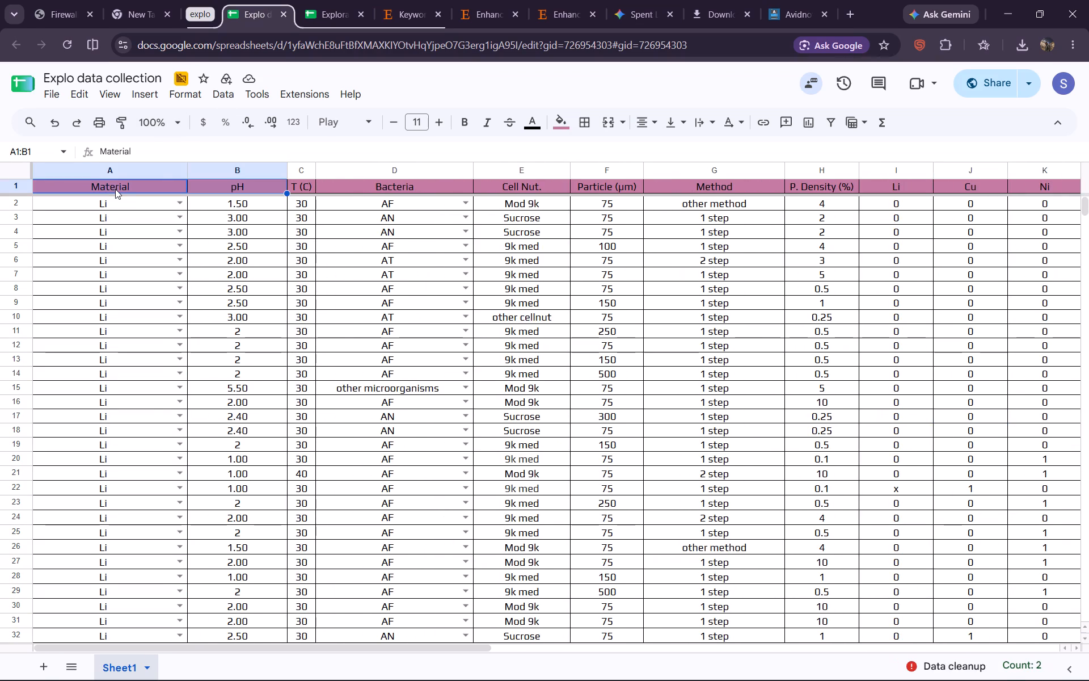
{"action": "key", "text": "shift+Right"}
{"action": "key", "text": "shift+Right"}
{"action": "key", "text": "shift+Right"}
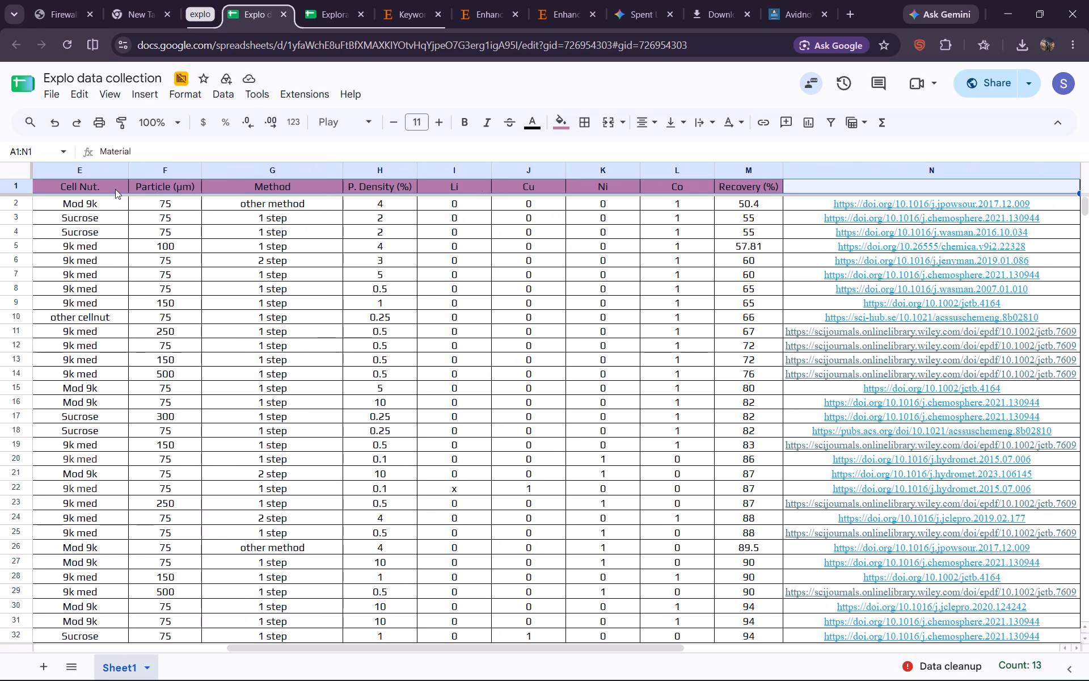
{"action": "key", "text": "shift+Left"}
{"action": "key", "text": "ctrl+c"}
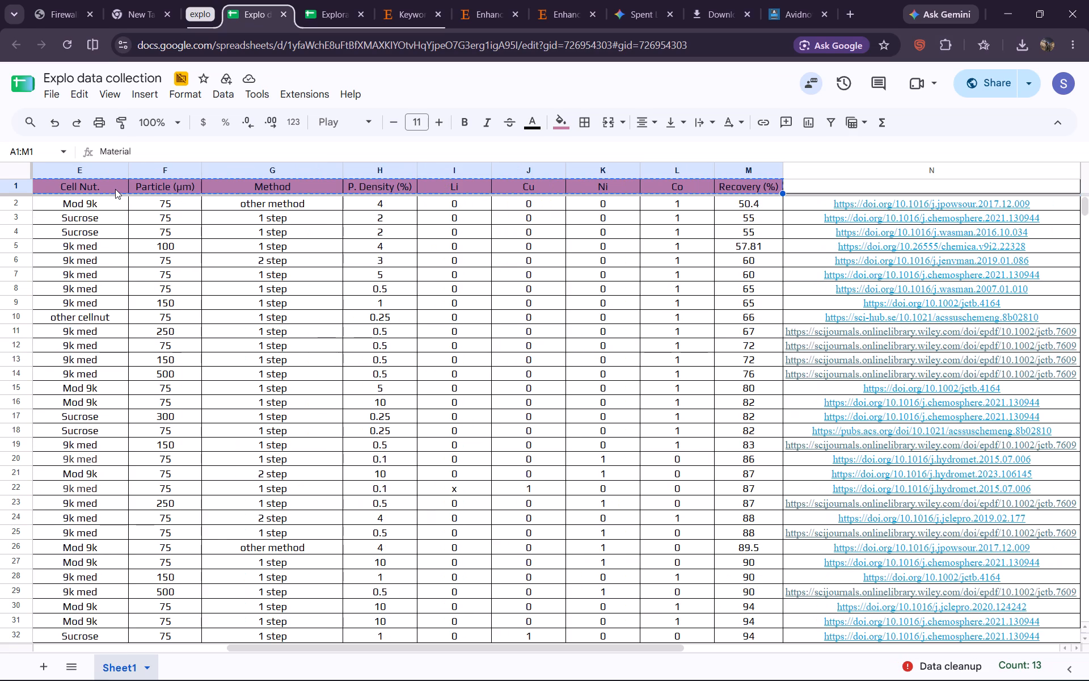
{"action": "key", "text": "ctrl+c"}
Return to Avidnote and paste the copied headers into the template's Columns field.
{"action": "left_click", "coordinate": [190, 310]}
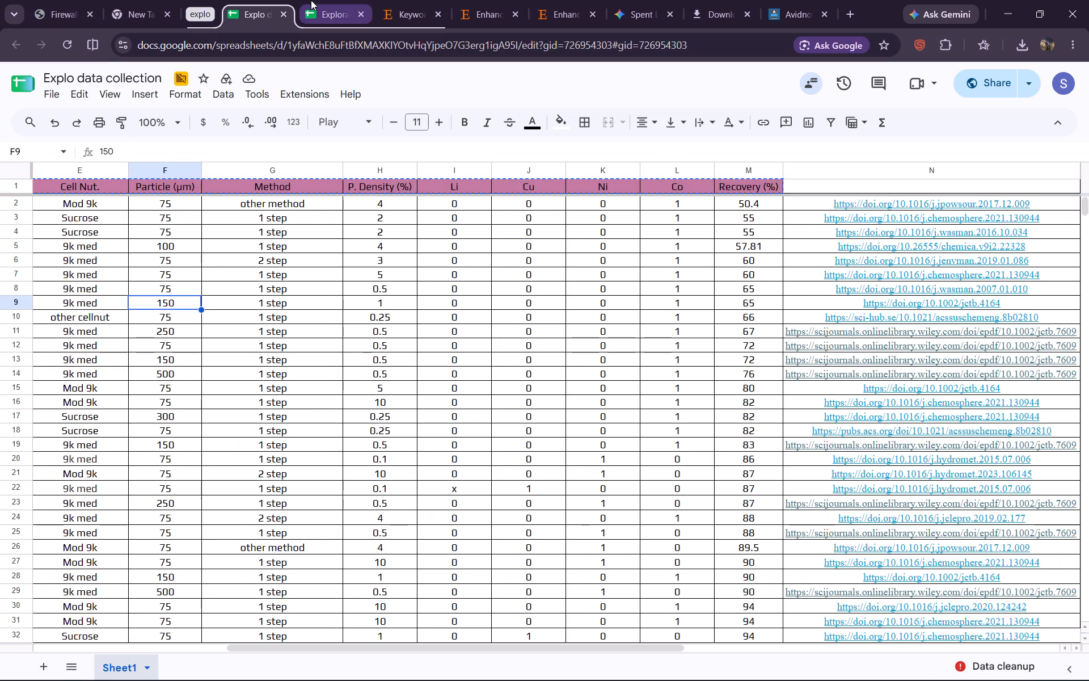
{"action": "left_click", "coordinate": [311, 0]}
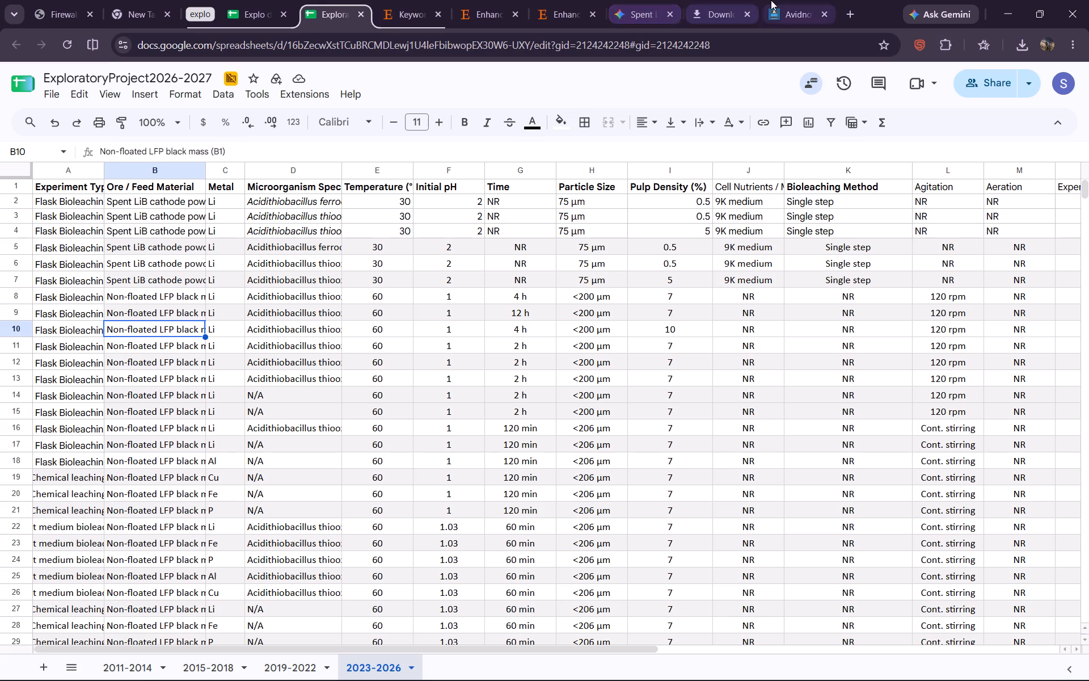
{"action": "left_click", "coordinate": [774, 2]}
{"action": "left_click", "coordinate": [260, 464]}
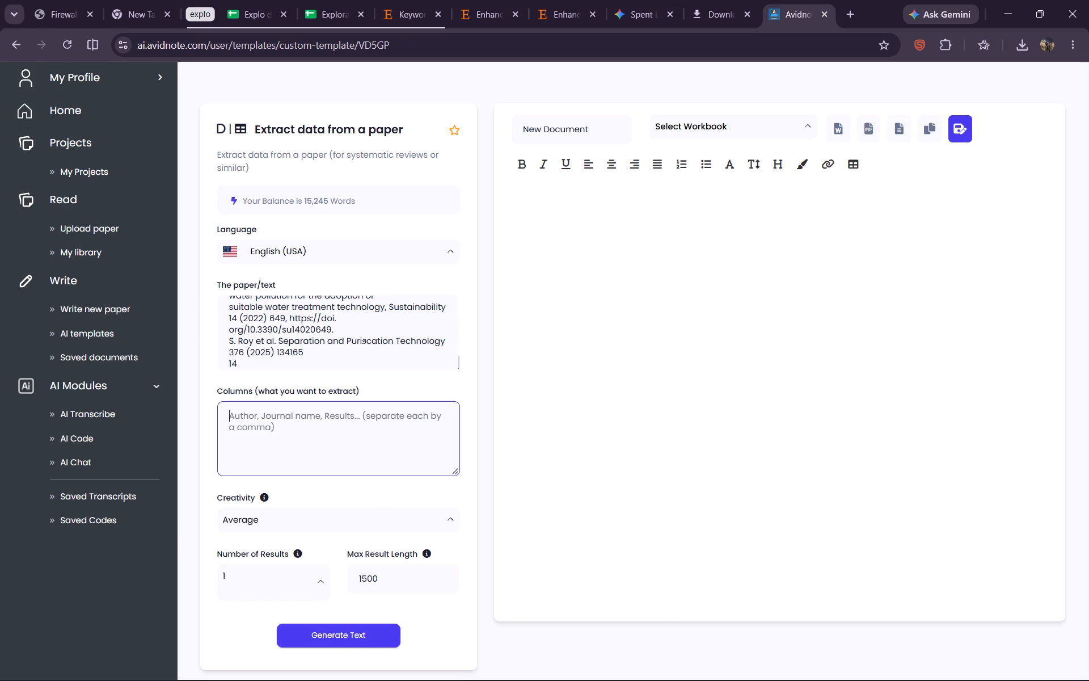
{"action": "key", "text": "ctrl+v"}
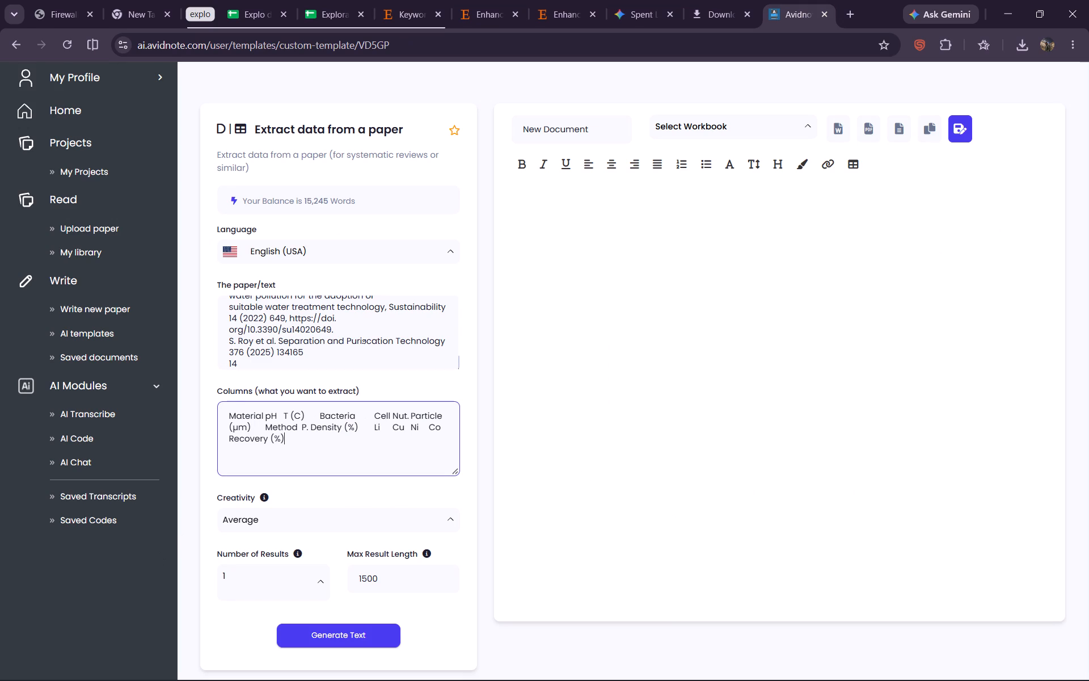
Insert a comma after Material, pH, T (C) and Bacteria in the list of columns to extract.
{"action": "key", "text": "Up"}
{"action": "key", "text": "Up"}
{"action": "key", "text": "Left"}
{"action": "key", "text": "Left"}
{"action": "key", "text": "Left"}
{"action": "key", "text": "Left"}
{"action": "key", "text": "comma"}
{"action": "key", "text": "Right"}
{"action": "key", "text": "Right"}
{"action": "key", "text": "Right"}
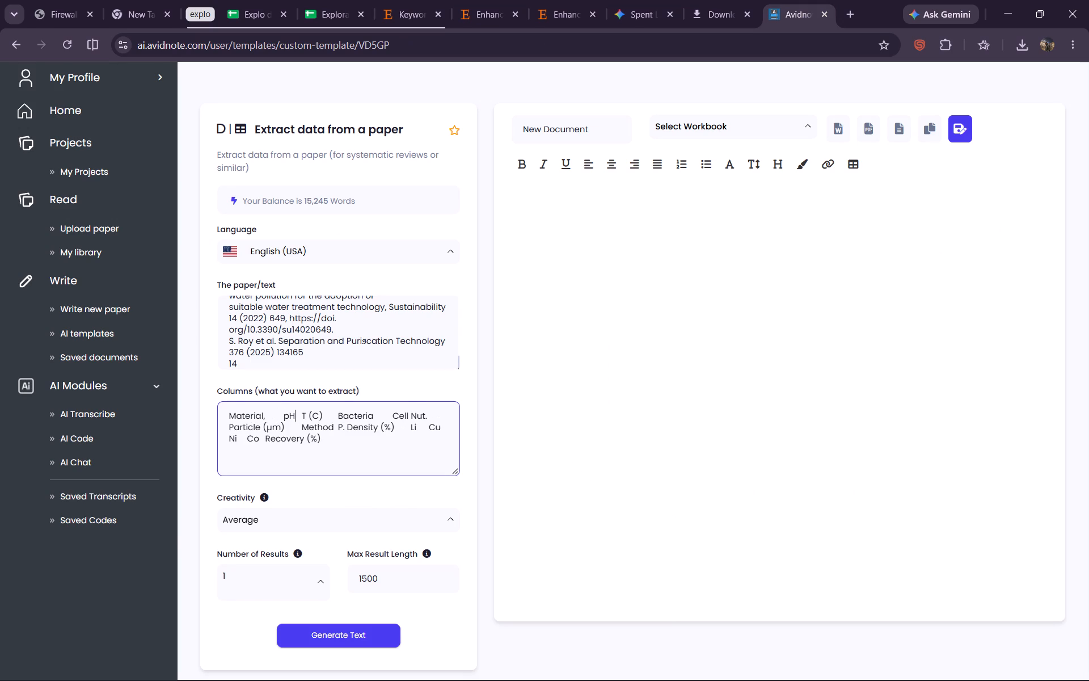
{"action": "key", "text": "comma"}
{"action": "key", "text": "Right"}
{"action": "key", "text": "Right"}
{"action": "key", "text": "Right"}
{"action": "key", "text": "Right"}
{"action": "key", "text": "Right"}
{"action": "key", "text": "Right"}
{"action": "key", "text": "comma"}
{"action": "key", "text": "Right"}
{"action": "key", "text": "Right"}
{"action": "key", "text": "Right"}
{"action": "key", "text": "Right"}
{"action": "key", "text": "Right"}
{"action": "key", "text": "Right"}
{"action": "key", "text": "Right"}
{"action": "key", "text": "Right"}
{"action": "key", "text": "Right"}
{"action": "key", "text": "Right"}
{"action": "key", "text": "Left"}
{"action": "key", "text": "period"}
{"action": "key", "text": "BackSpace"}
{"action": "key", "text": "comma"}
Insert a comma after Cell Nut., Particle (µm) and Method in the list of columns to extract.
{"action": "key", "text": "Right"}
{"action": "key", "text": "Right"}
{"action": "key", "text": "Right"}
{"action": "key", "text": "Right"}
{"action": "key", "text": "Right"}
{"action": "key", "text": "Right"}
{"action": "key", "text": "Right"}
{"action": "key", "text": "Right"}
{"action": "key", "text": "Right"}
{"action": "key", "text": "comma"}
{"action": "key", "text": "BackSpace"}
{"action": "key", "text": "Right"}
{"action": "key", "text": "comma"}
{"action": "key", "text": "Right"}
{"action": "key", "text": "Right"}
{"action": "key", "text": "Right"}
{"action": "key", "text": "Right"}
{"action": "key", "text": "Right"}
{"action": "key", "text": "Right"}
{"action": "key", "text": "Right"}
{"action": "key", "text": "Right"}
{"action": "key", "text": "Right"}
{"action": "key", "text": "Right"}
{"action": "key", "text": "Right"}
{"action": "key", "text": "Right"}
{"action": "key", "text": "Right"}
{"action": "key", "text": "Right"}
{"action": "key", "text": "comma"}
{"action": "key", "text": "Right"}
{"action": "key", "text": "Right"}
{"action": "key", "text": "Right"}
{"action": "key", "text": "Right"}
{"action": "key", "text": "Right"}
{"action": "key", "text": "Right"}
{"action": "key", "text": "Right"}
{"action": "key", "text": "Right"}
{"action": "key", "text": "Left"}
{"action": "key", "text": "comma"}
Insert a comma after P. Density (%), Li, Cu, Ni and Co in the list of columns to extract.
{"action": "key", "text": "Right"}
{"action": "key", "text": "Right"}
{"action": "key", "text": "Right"}
{"action": "key", "text": "Right"}
{"action": "key", "text": "Right"}
{"action": "key", "text": "Right"}
{"action": "key", "text": "Right"}
{"action": "key", "text": "Right"}
{"action": "key", "text": "Right"}
{"action": "key", "text": "Right"}
{"action": "key", "text": "Right"}
{"action": "key", "text": "Right"}
{"action": "key", "text": "Right"}
{"action": "key", "text": "Right"}
{"action": "key", "text": "Right"}
{"action": "key", "text": "comma"}
{"action": "key", "text": "Right"}
{"action": "key", "text": "Right"}
{"action": "key", "text": "Right"}
{"action": "key", "text": "comma"}
{"action": "key", "text": "Right"}
{"action": "key", "text": "Right"}
{"action": "key", "text": "Right"}
{"action": "key", "text": "comma"}
{"action": "key", "text": "Right"}
{"action": "key", "text": "Right"}
{"action": "key", "text": "Right"}
{"action": "key", "text": "comma"}
{"action": "key", "text": "Right"}
{"action": "key", "text": "Right"}
{"action": "key", "text": "Right"}
{"action": "key", "text": "comma"}
{"action": "key", "text": "Right"}
{"action": "key", "text": "Right"}
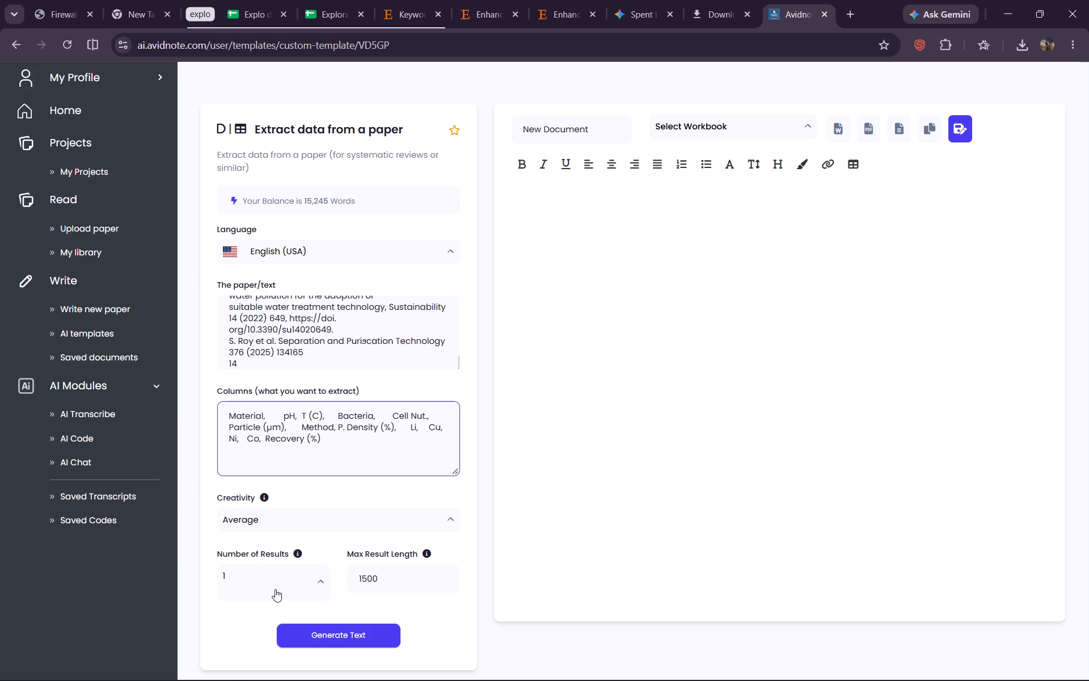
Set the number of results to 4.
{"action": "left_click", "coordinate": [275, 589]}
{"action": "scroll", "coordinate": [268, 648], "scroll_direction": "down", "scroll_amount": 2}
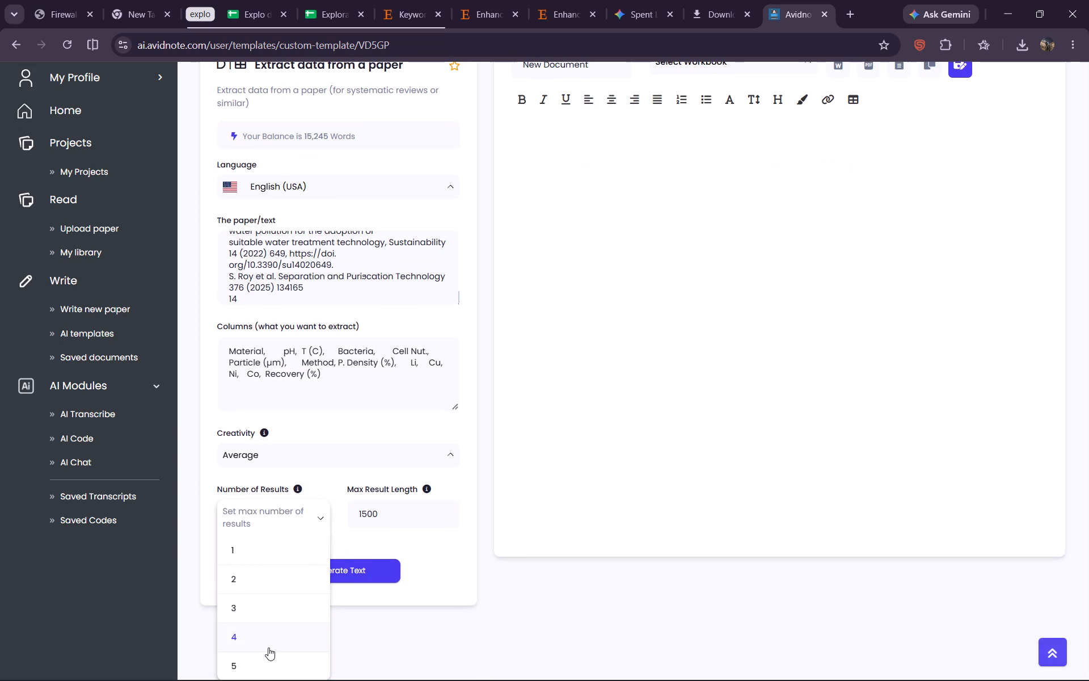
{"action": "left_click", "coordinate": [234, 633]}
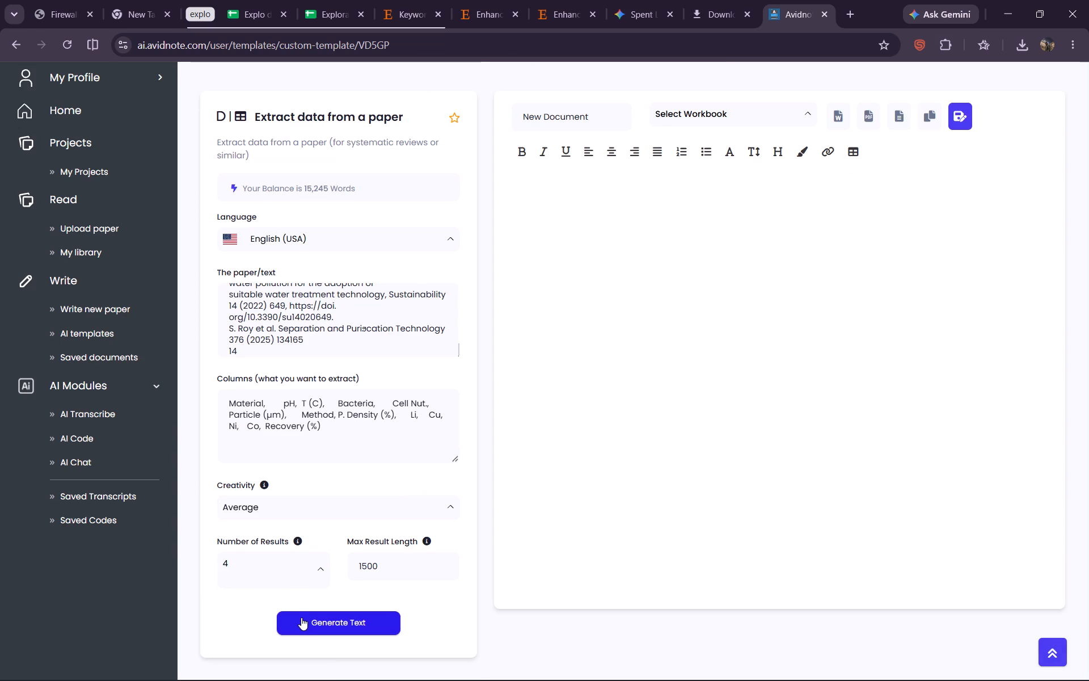
Set the number of results to 5 and generate the data extraction.
{"action": "left_click", "coordinate": [291, 573]}
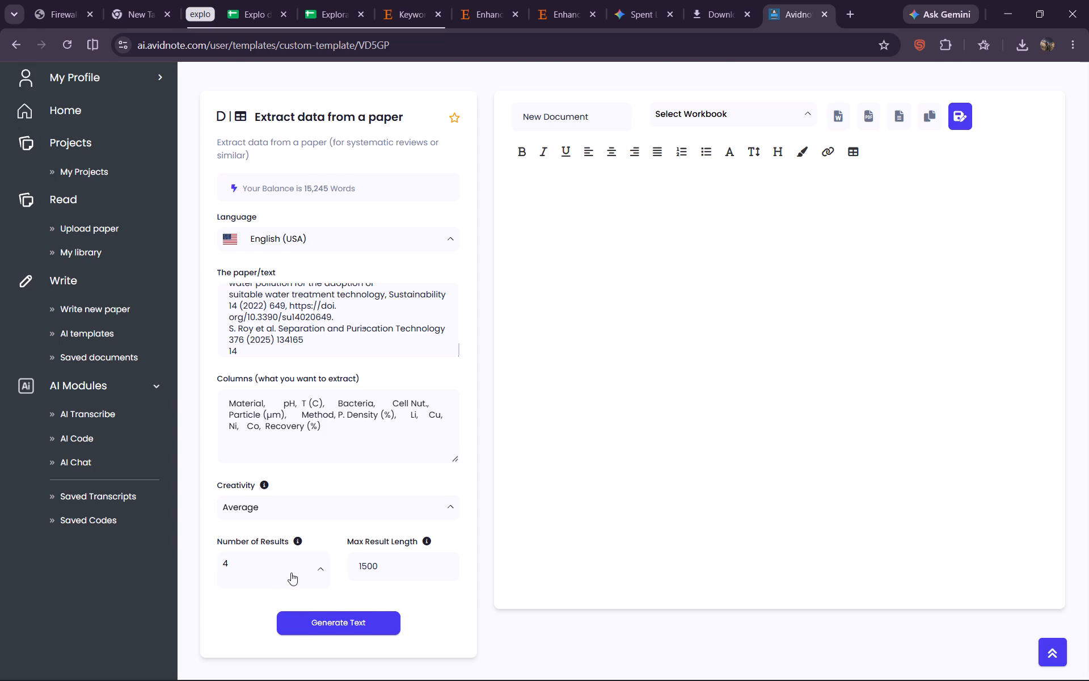
{"action": "left_click", "coordinate": [285, 659]}
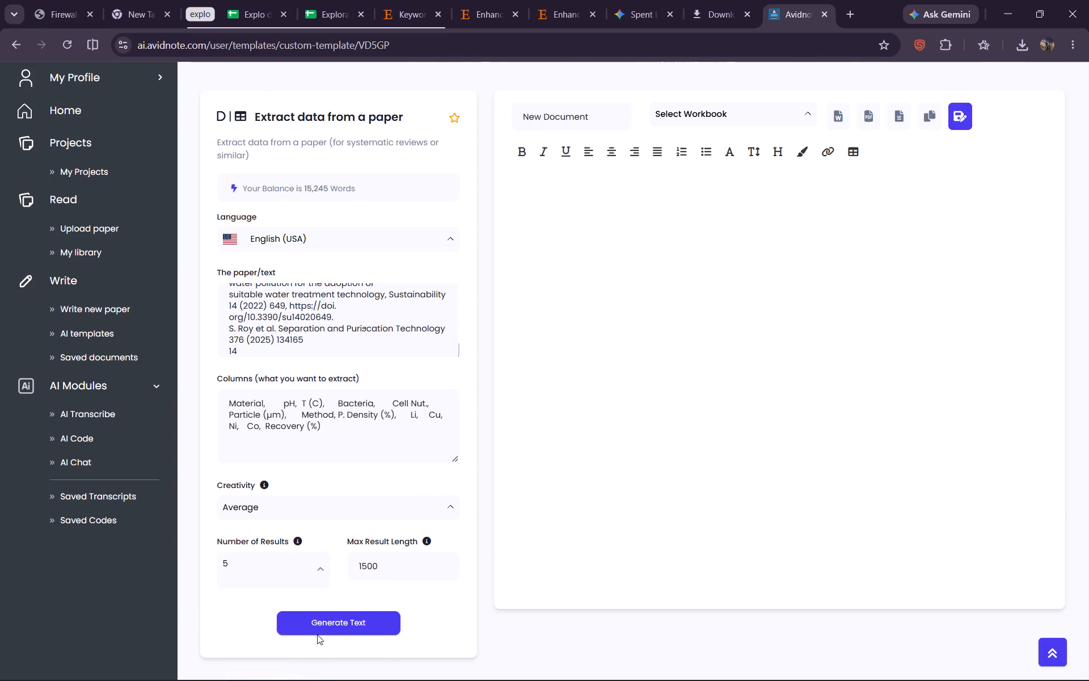
{"action": "left_click", "coordinate": [320, 632]}
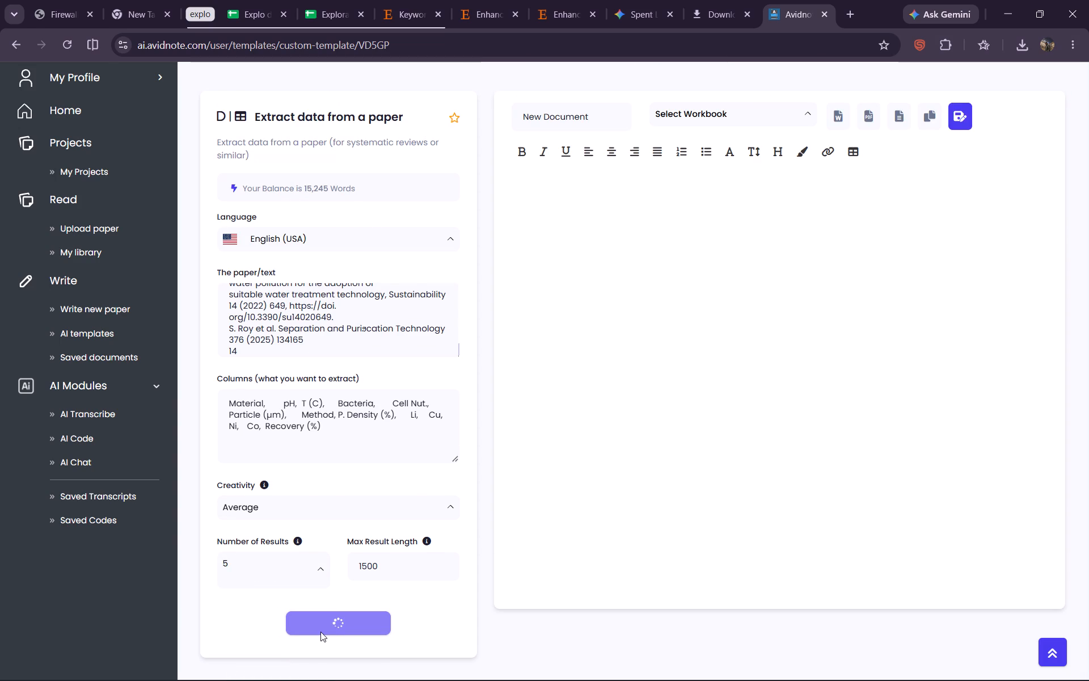
Set the number of results to 4 in the data extraction template.
{"action": "left_click", "coordinate": [317, 569]}
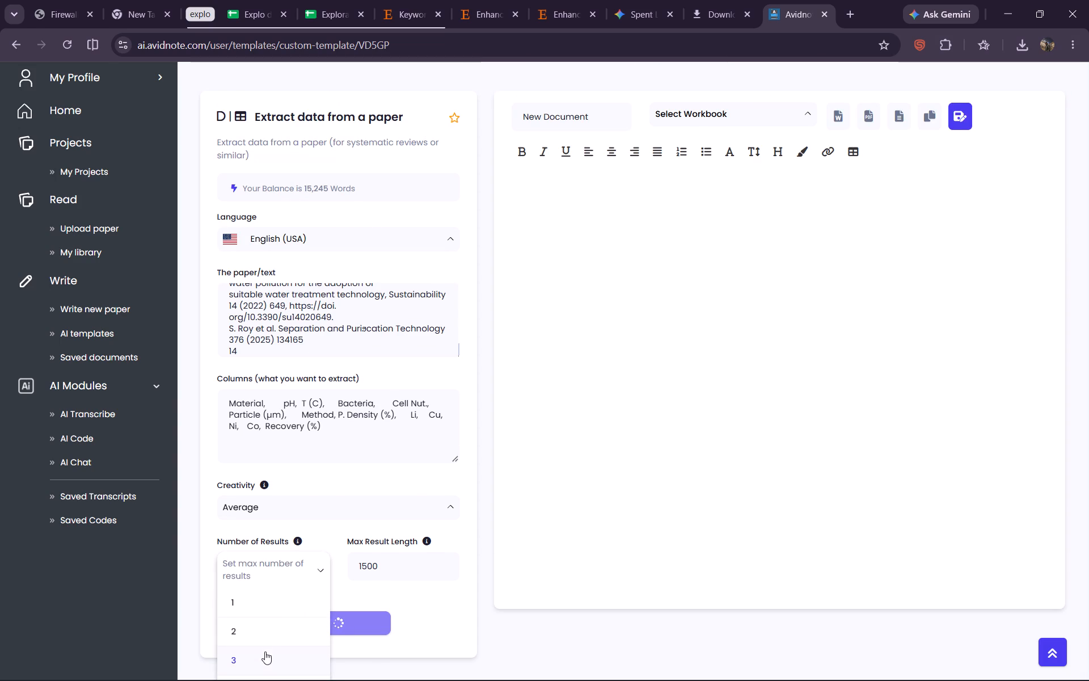
{"action": "scroll", "coordinate": [264, 660], "scroll_direction": "down", "scroll_amount": 1}
{"action": "left_click", "coordinate": [264, 660]}
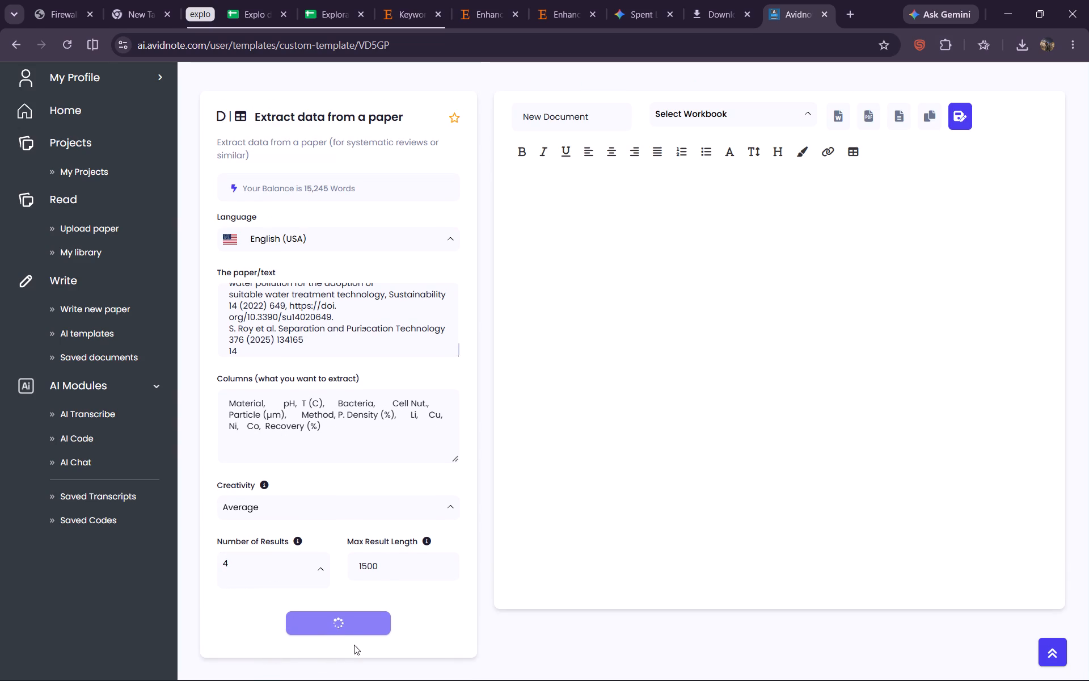
{"action": "left_click", "coordinate": [346, 624]}
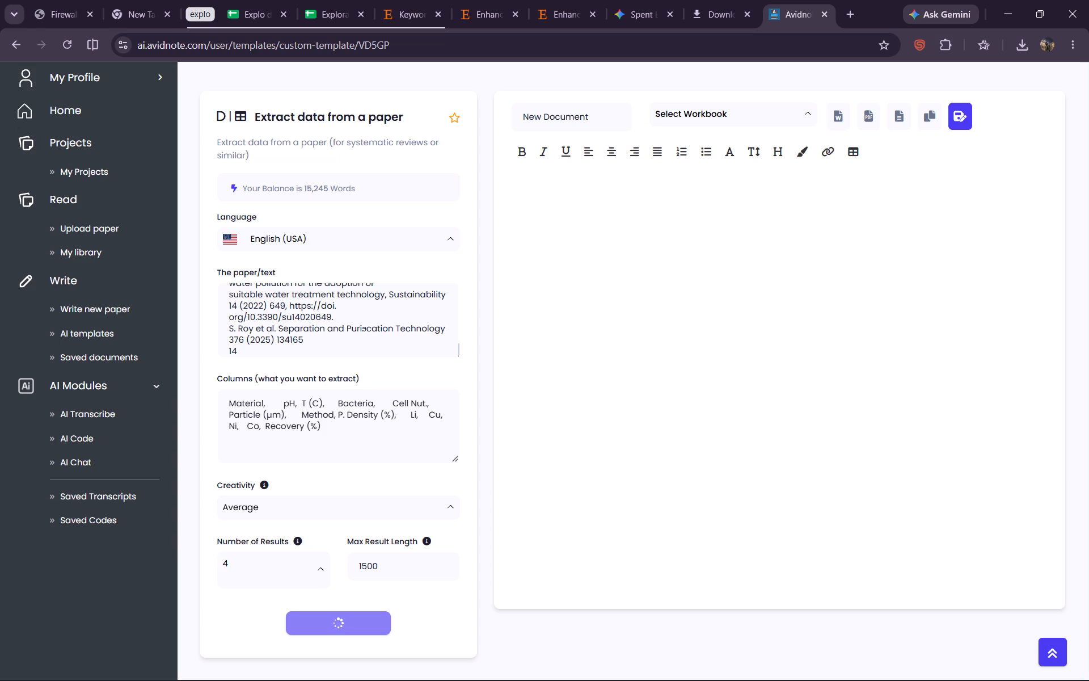
Copy the full list of columns to extract and pin it in the clipboard history.
{"action": "left_click", "coordinate": [303, 440]}
{"action": "key", "text": "ctrl+a"}
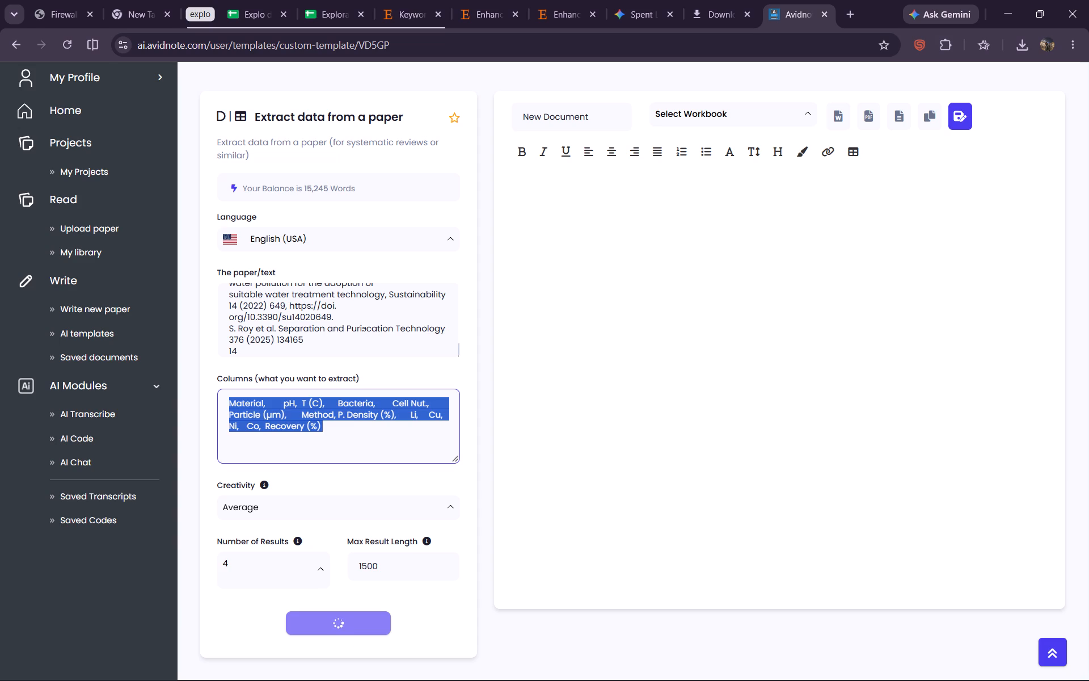
{"action": "key", "text": "ctrl+c"}
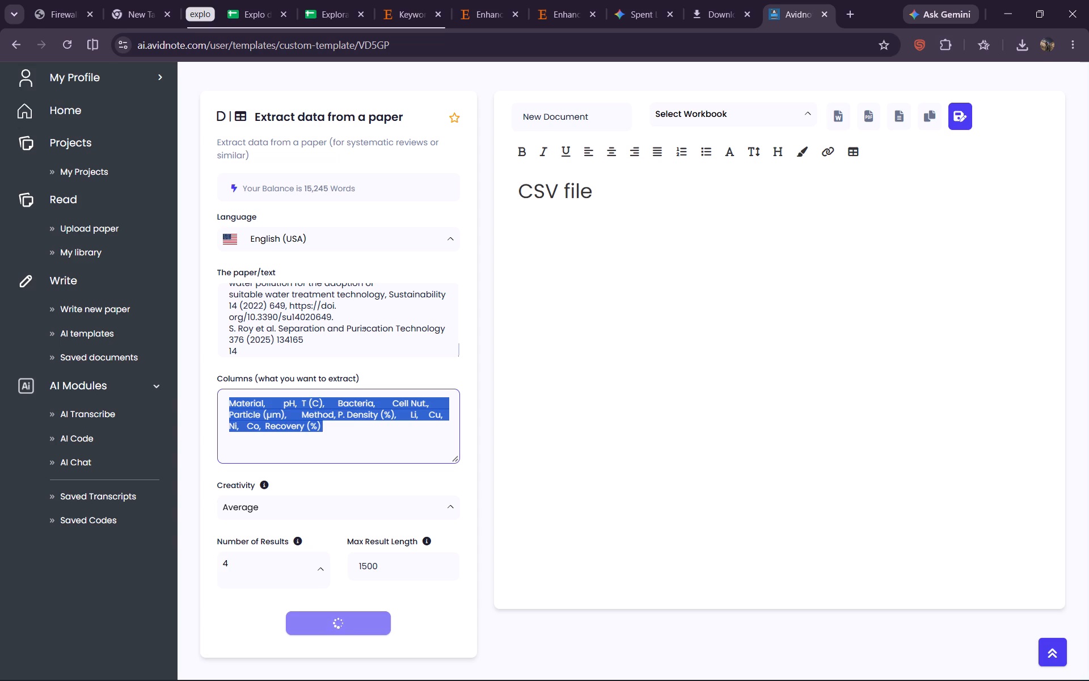
{"action": "key", "text": "super+v"}
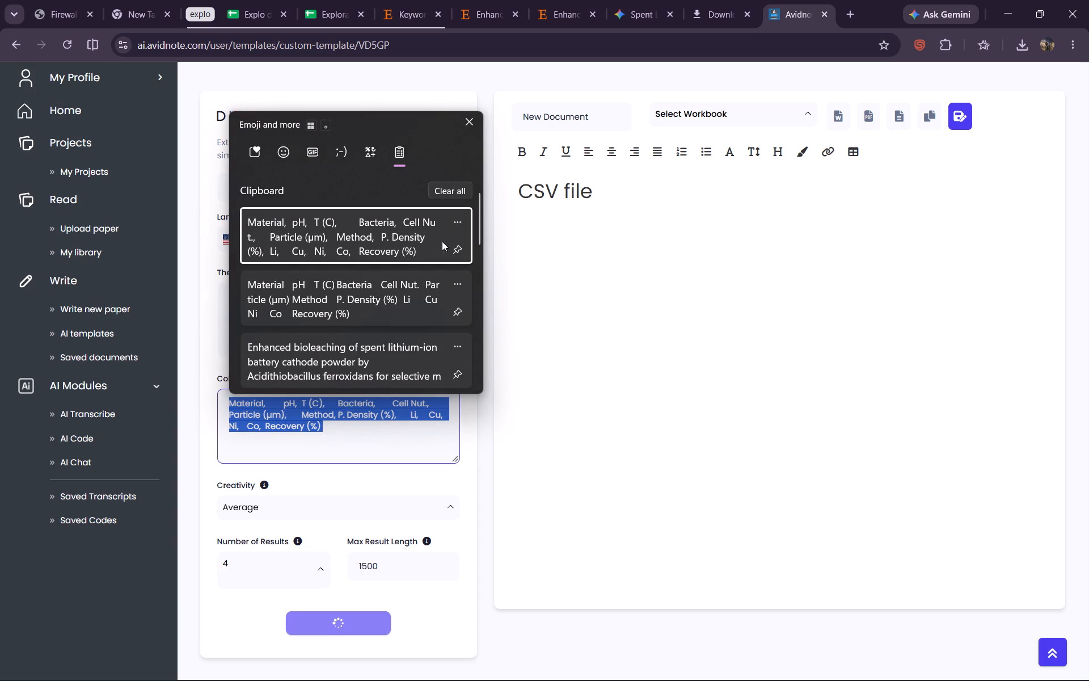
{"action": "left_click", "coordinate": [458, 246]}
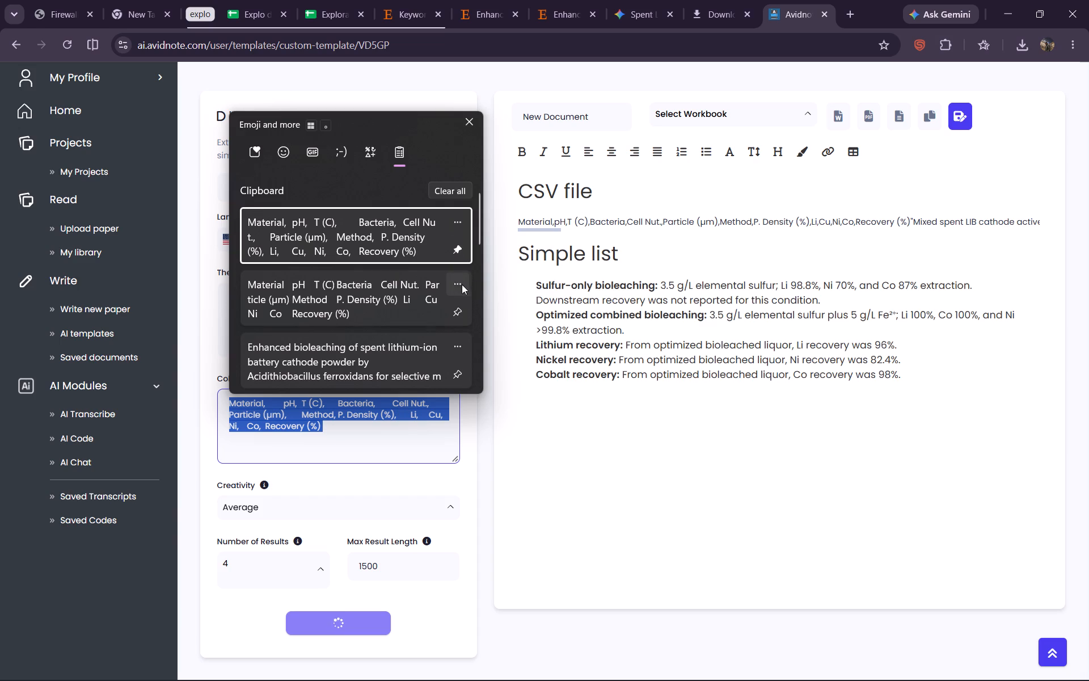
{"action": "left_click", "coordinate": [572, 469]}
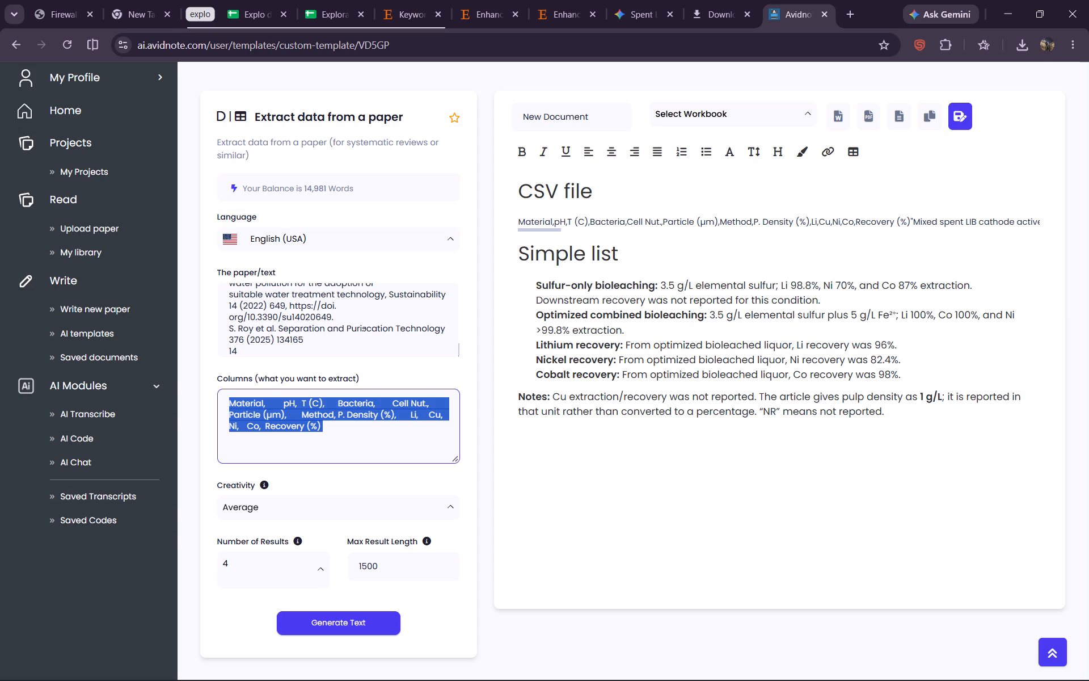
{"action": "left_click", "coordinate": [520, 217]}
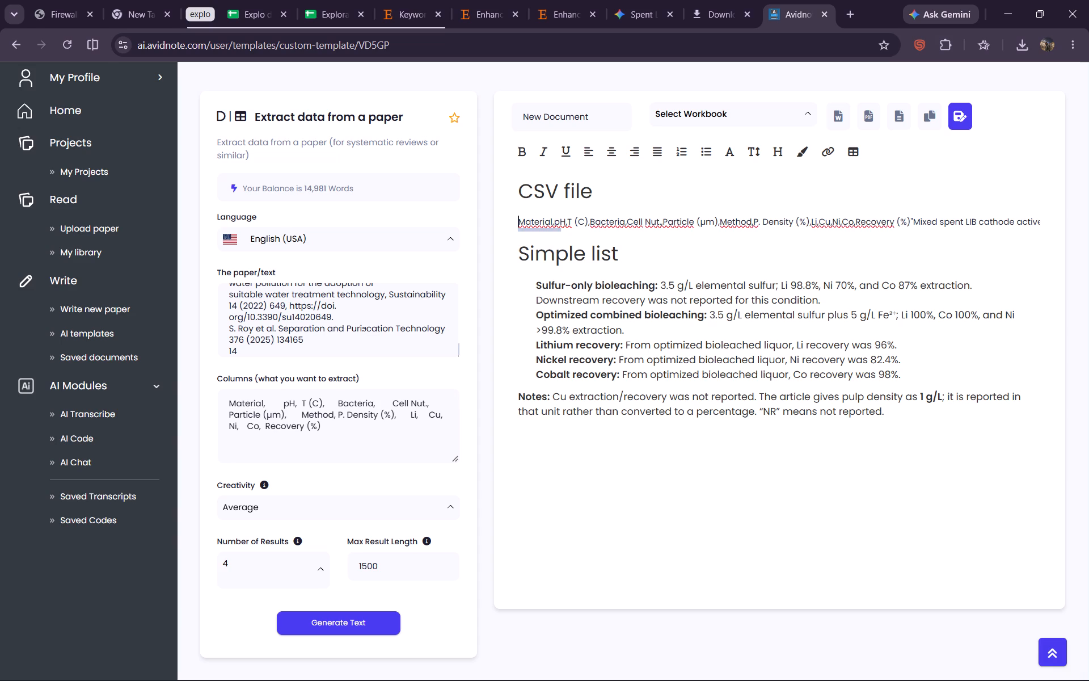
{"action": "left_click_drag", "start_coordinate": [520, 222], "coordinate": [994, 229]}
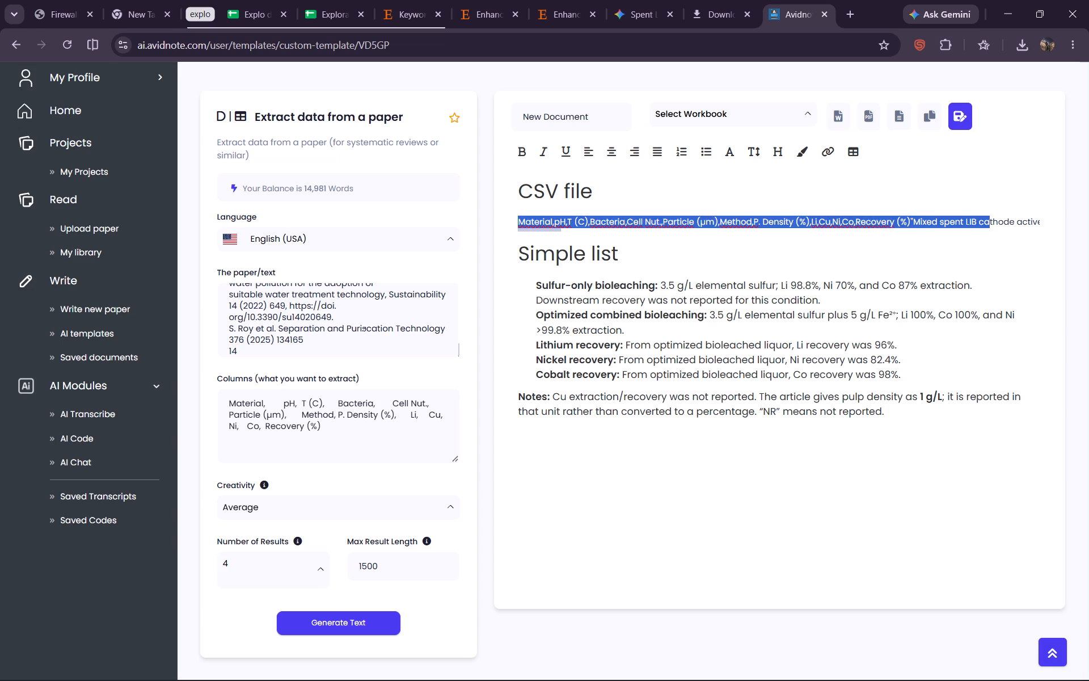
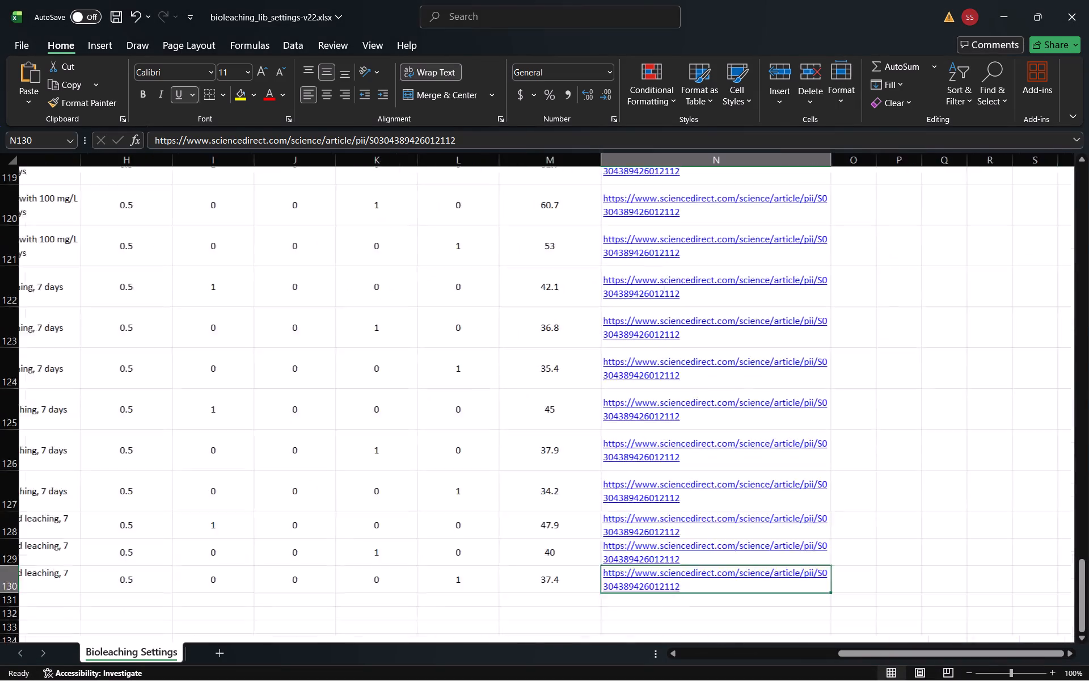
{"action": "scroll", "coordinate": [432, 321], "scroll_direction": "left", "scroll_amount": 1}
{"action": "scroll", "coordinate": [432, 321], "scroll_direction": "down", "scroll_amount": 1}
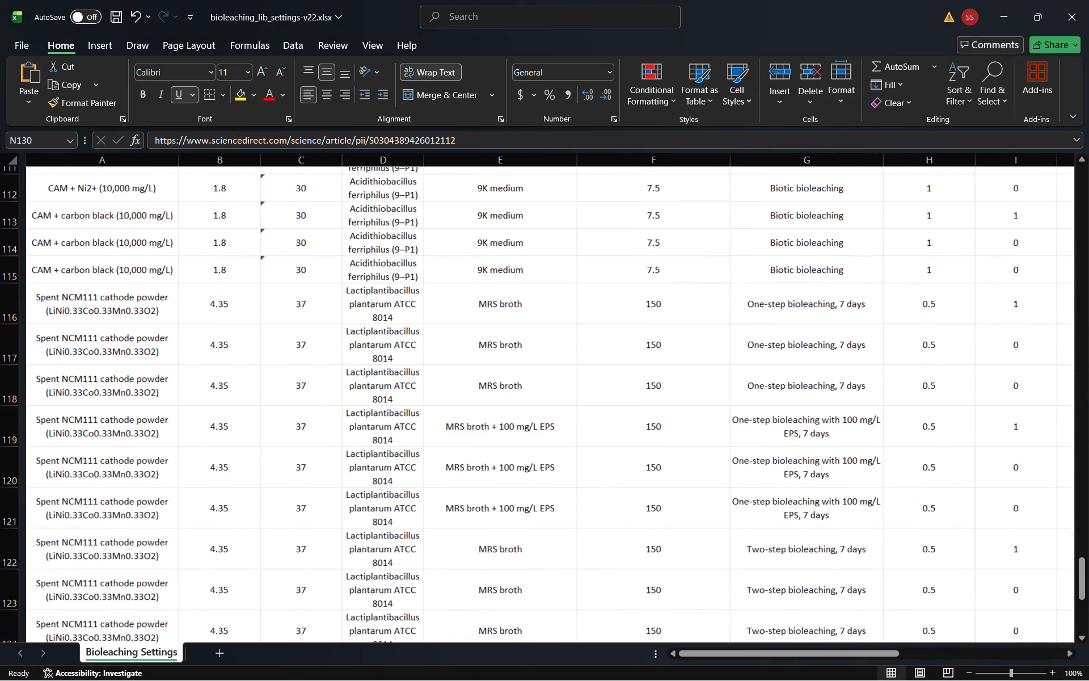
{"action": "scroll", "coordinate": [432, 321], "scroll_direction": "down", "scroll_amount": 3}
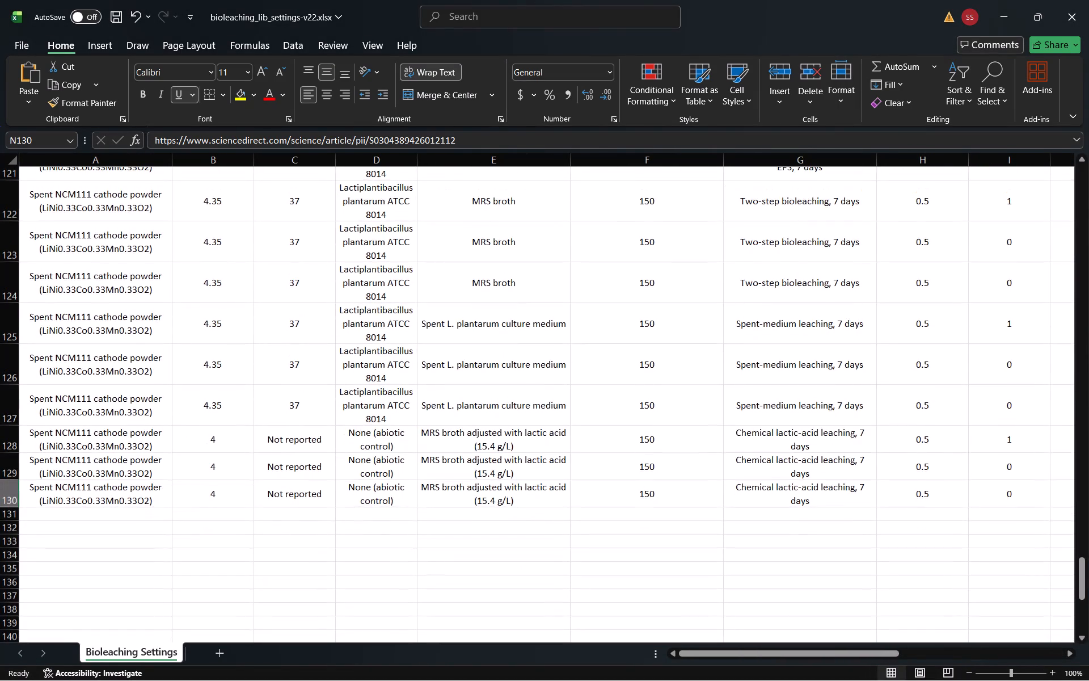
{"action": "scroll", "coordinate": [432, 321], "scroll_direction": "up", "scroll_amount": 1}
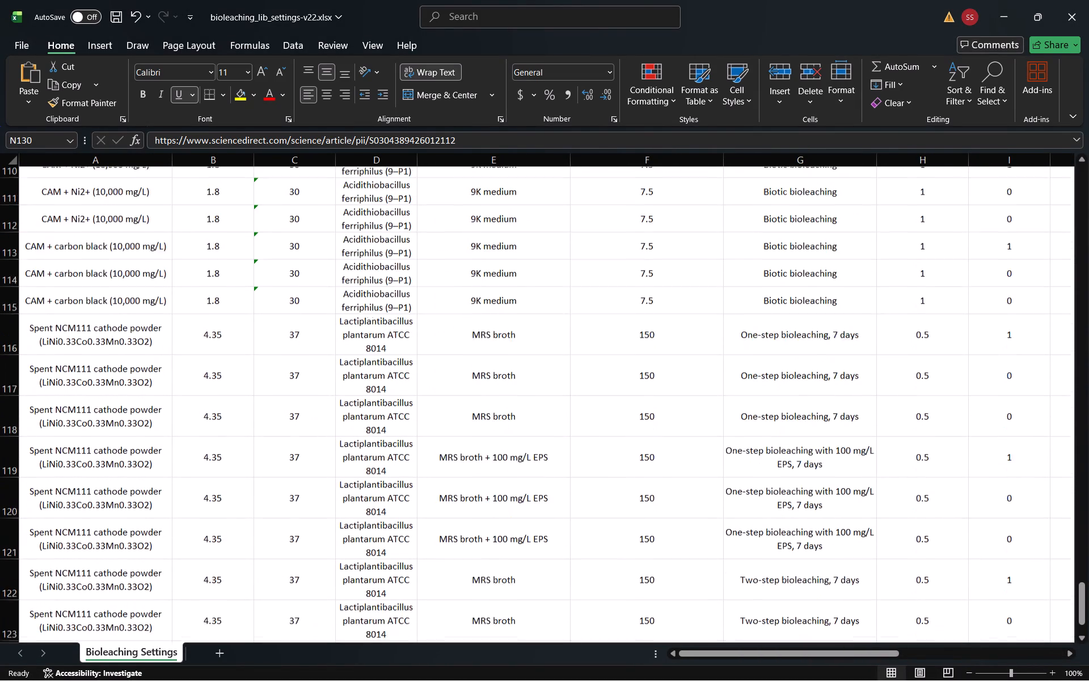
{"action": "scroll", "coordinate": [432, 321], "scroll_direction": "up", "scroll_amount": 2}
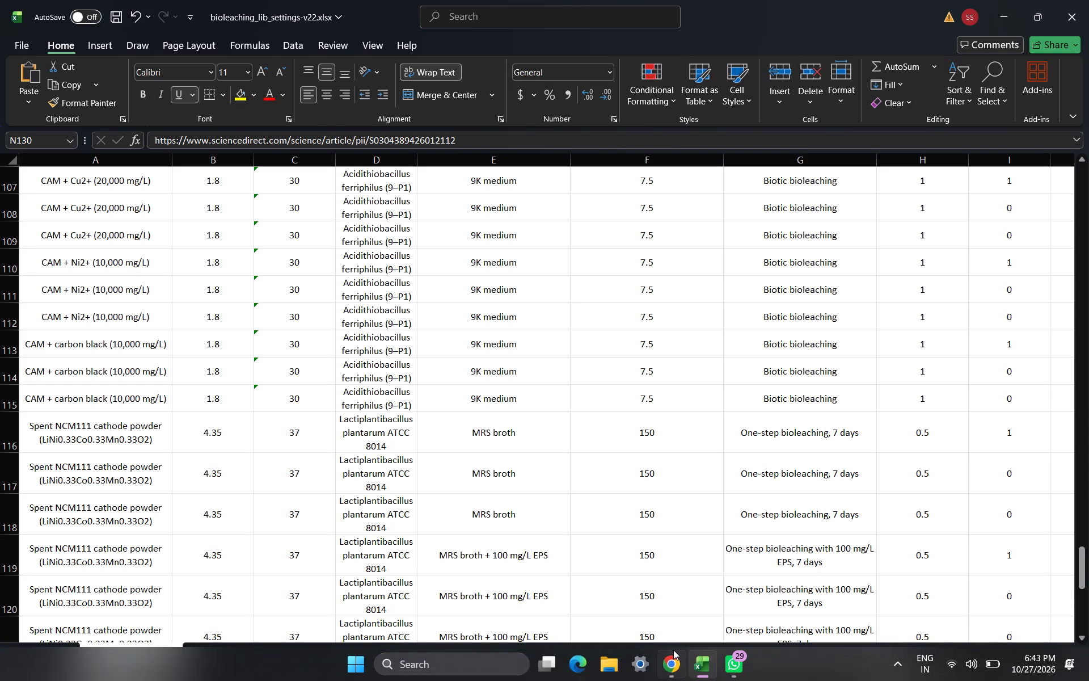
Switch to Chrome and look back through the earlier bioleaching rows of the Explo data collection sheet.
{"action": "left_click", "coordinate": [673, 650]}
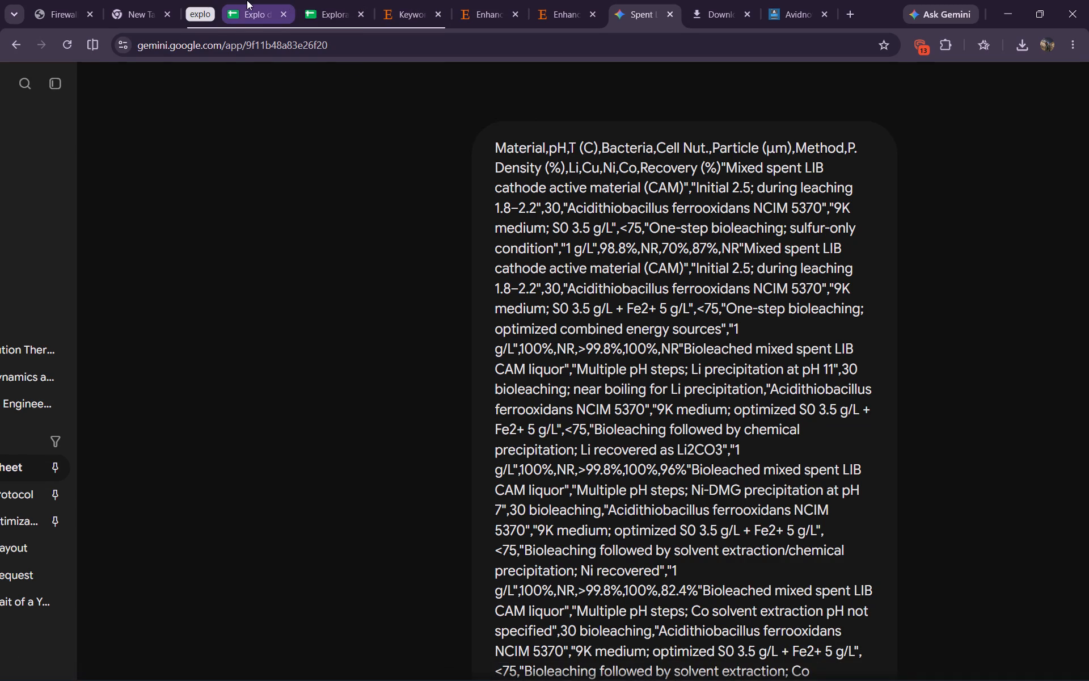
{"action": "left_click", "coordinate": [247, 0]}
{"action": "scroll", "coordinate": [493, 395], "scroll_direction": "up", "scroll_amount": 1}
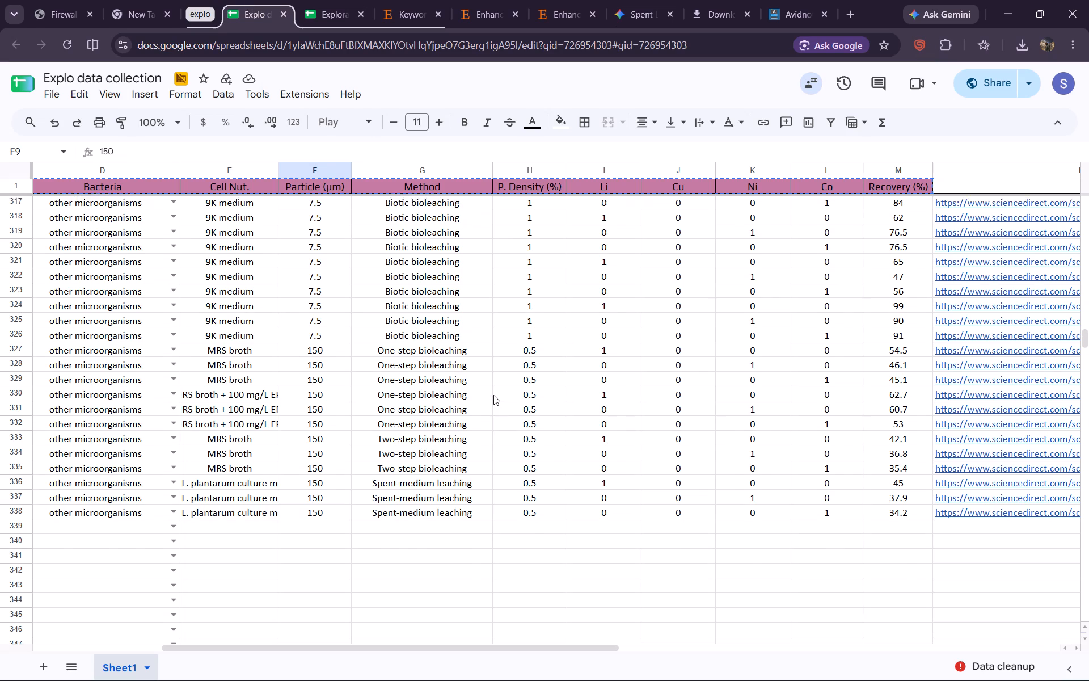
{"action": "scroll", "coordinate": [493, 395], "scroll_direction": "up", "scroll_amount": 3}
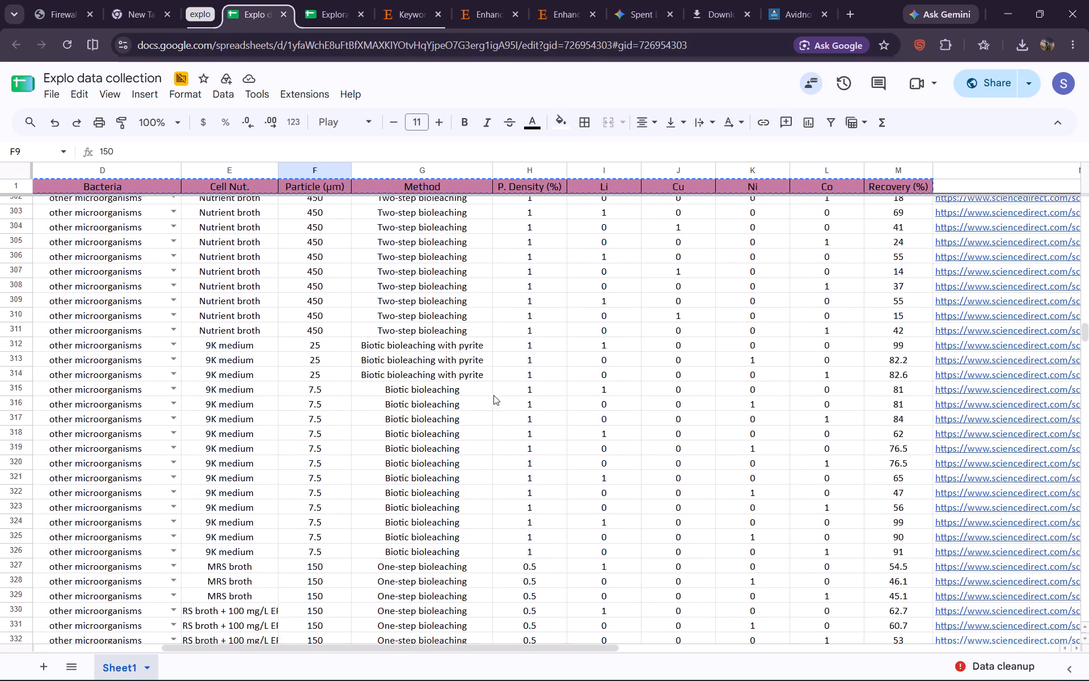
{"action": "scroll", "coordinate": [493, 395], "scroll_direction": "up", "scroll_amount": 1}
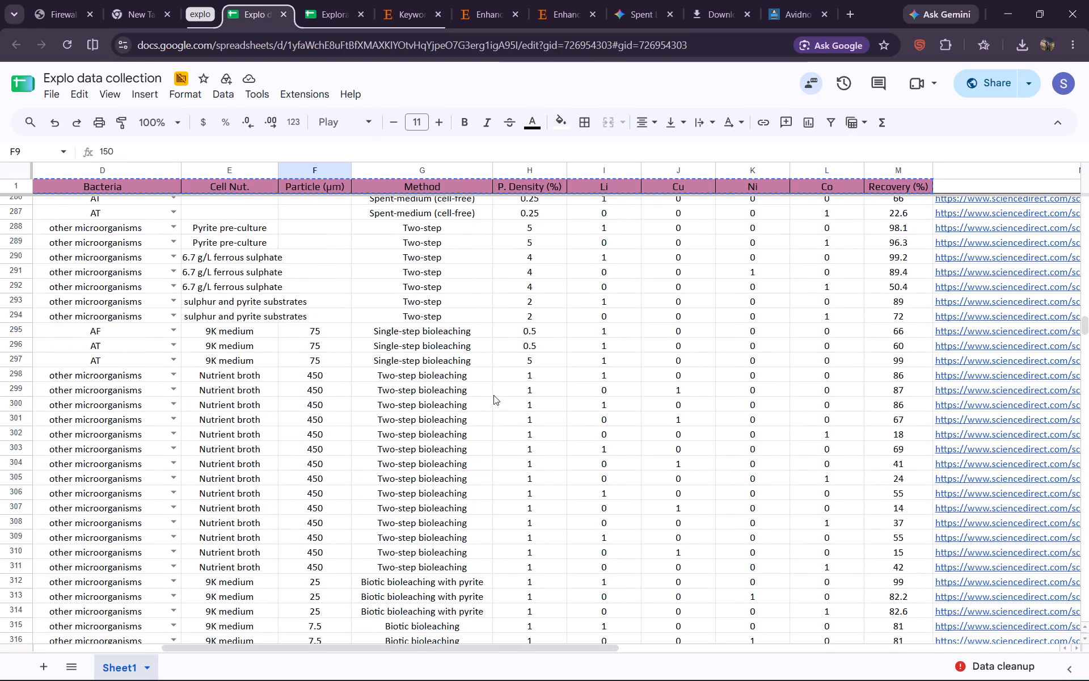
{"action": "scroll", "coordinate": [493, 395], "scroll_direction": "up", "scroll_amount": 5}
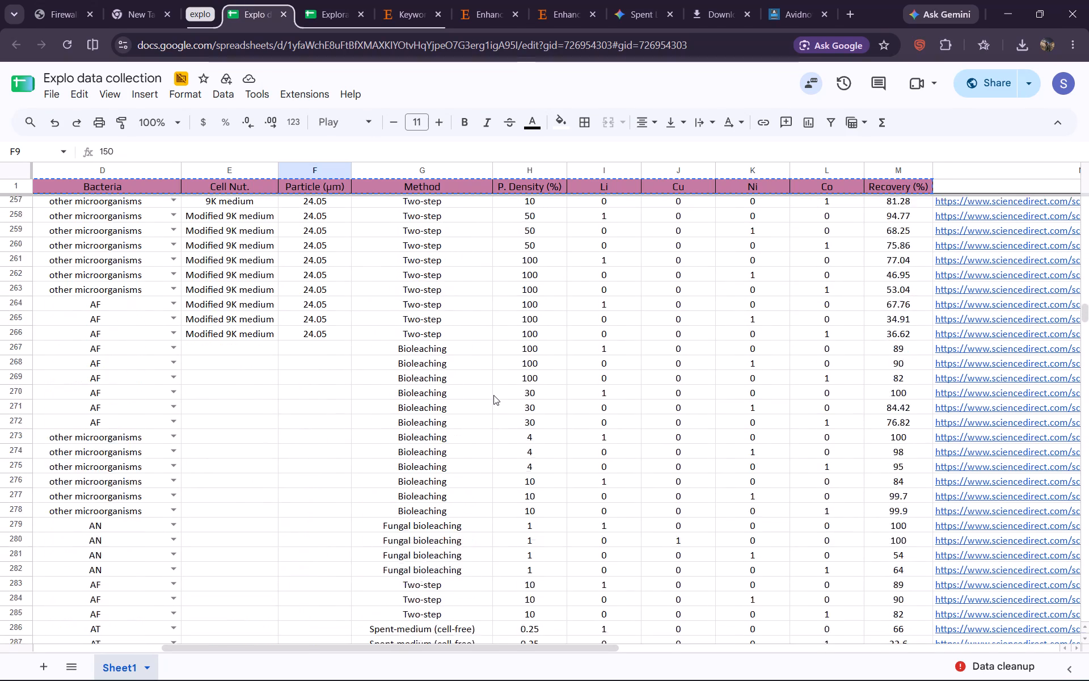
{"action": "scroll", "coordinate": [493, 395], "scroll_direction": "up", "scroll_amount": 4}
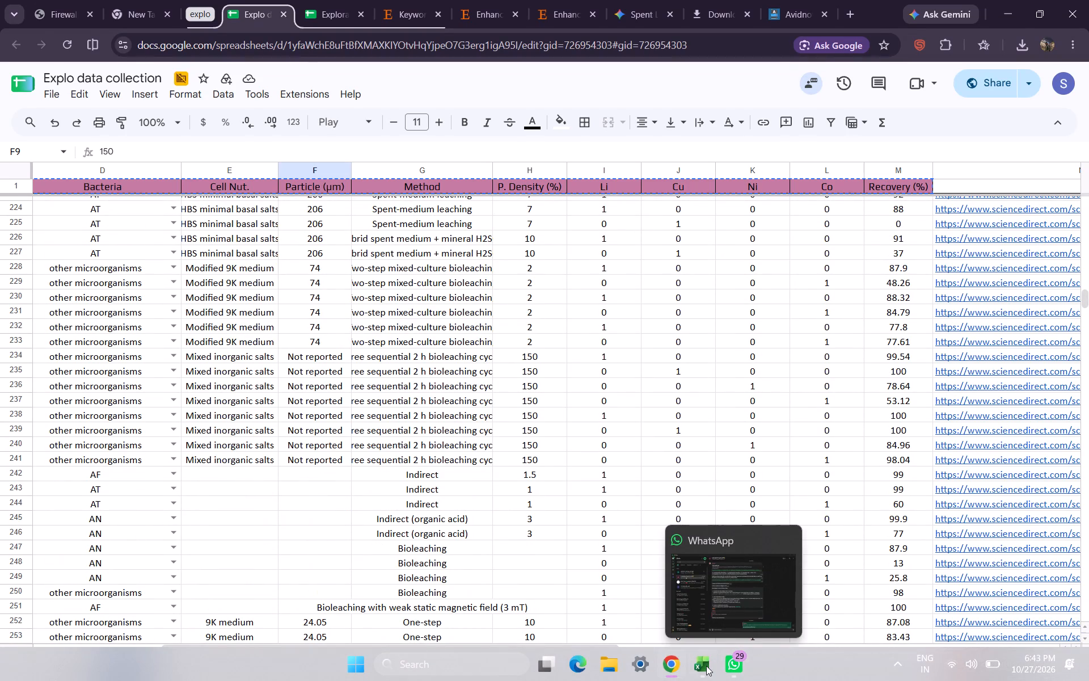
Compare the last spent NCM111 cathode powder rows in the v22 Excel workbook with those ending the Explo data collection sheet.
{"action": "left_click", "coordinate": [706, 666]}
{"action": "scroll", "coordinate": [596, 540], "scroll_direction": "down", "scroll_amount": 3}
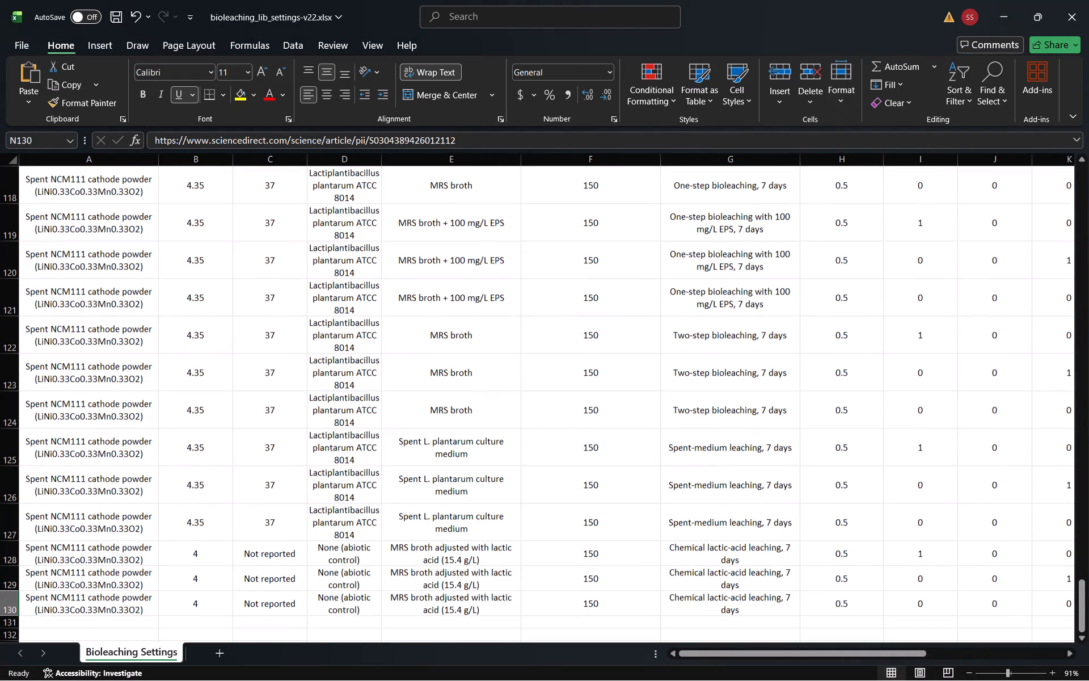
{"action": "scroll", "coordinate": [600, 543], "scroll_direction": "down", "scroll_amount": 1}
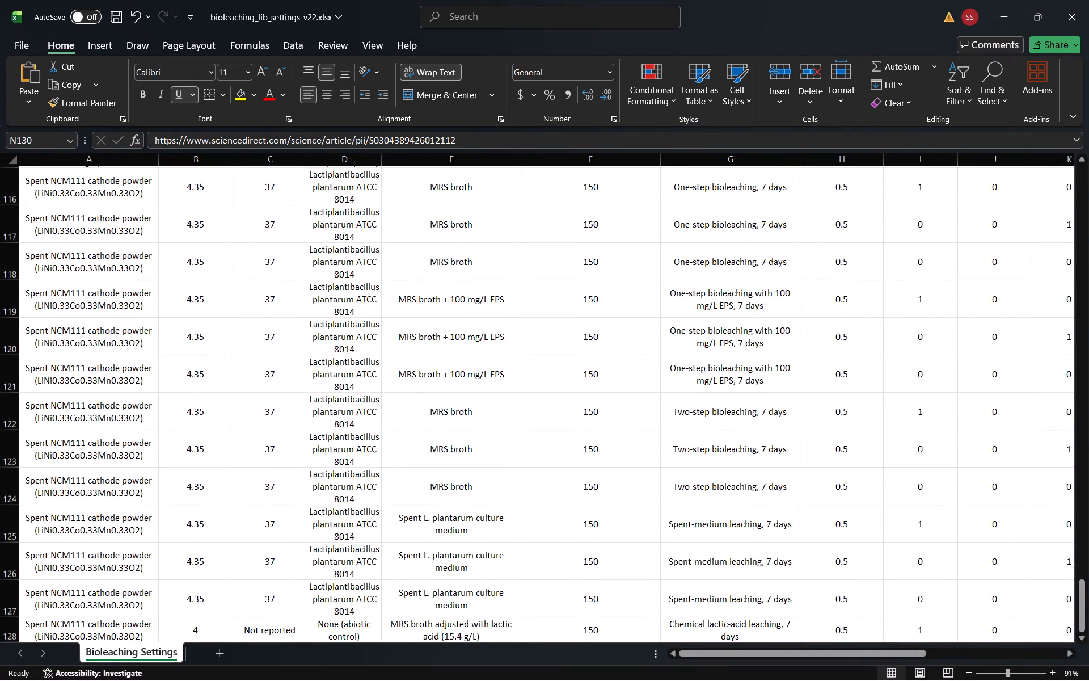
{"action": "scroll", "coordinate": [600, 543], "scroll_direction": "down", "scroll_amount": 1}
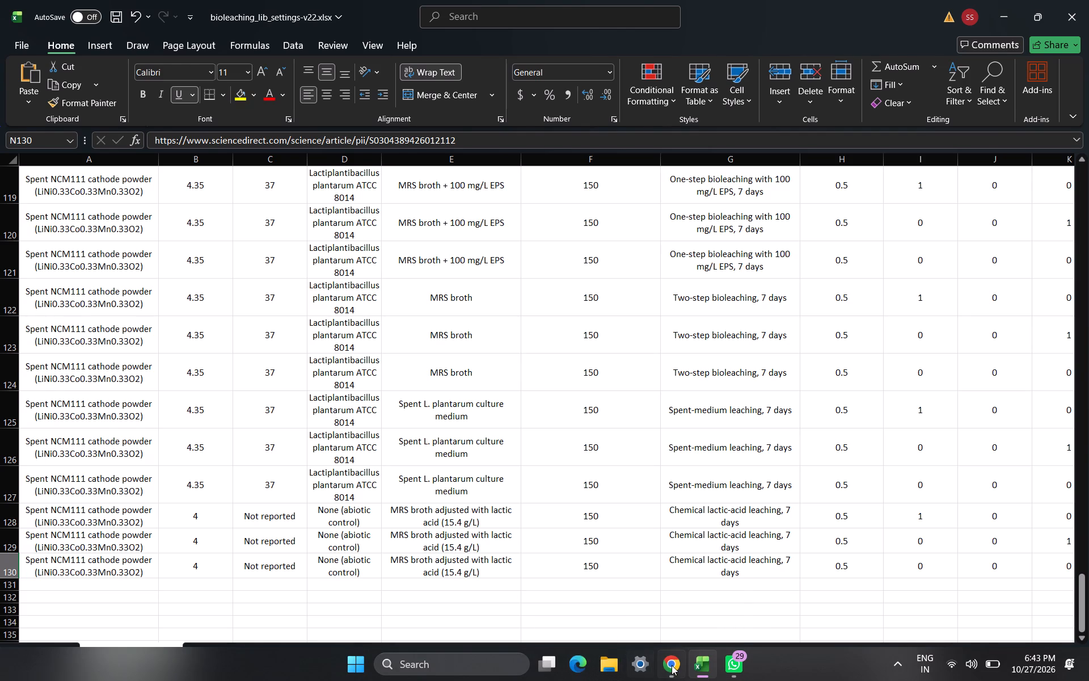
{"action": "left_click", "coordinate": [668, 666]}
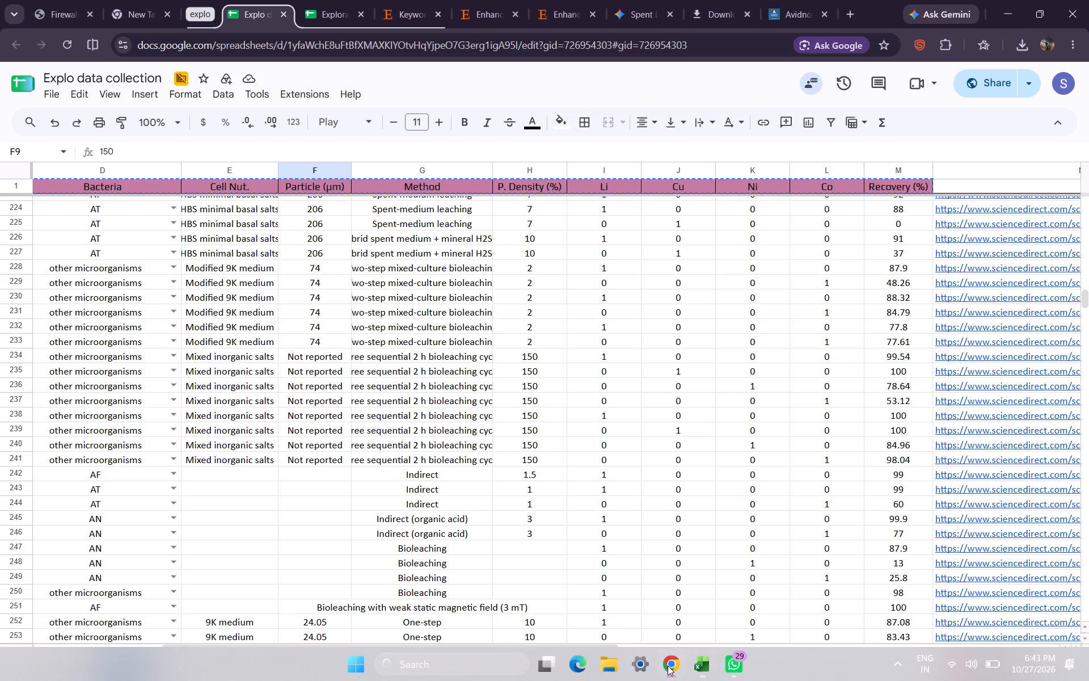
{"action": "scroll", "coordinate": [493, 550], "scroll_direction": "down", "scroll_amount": 8}
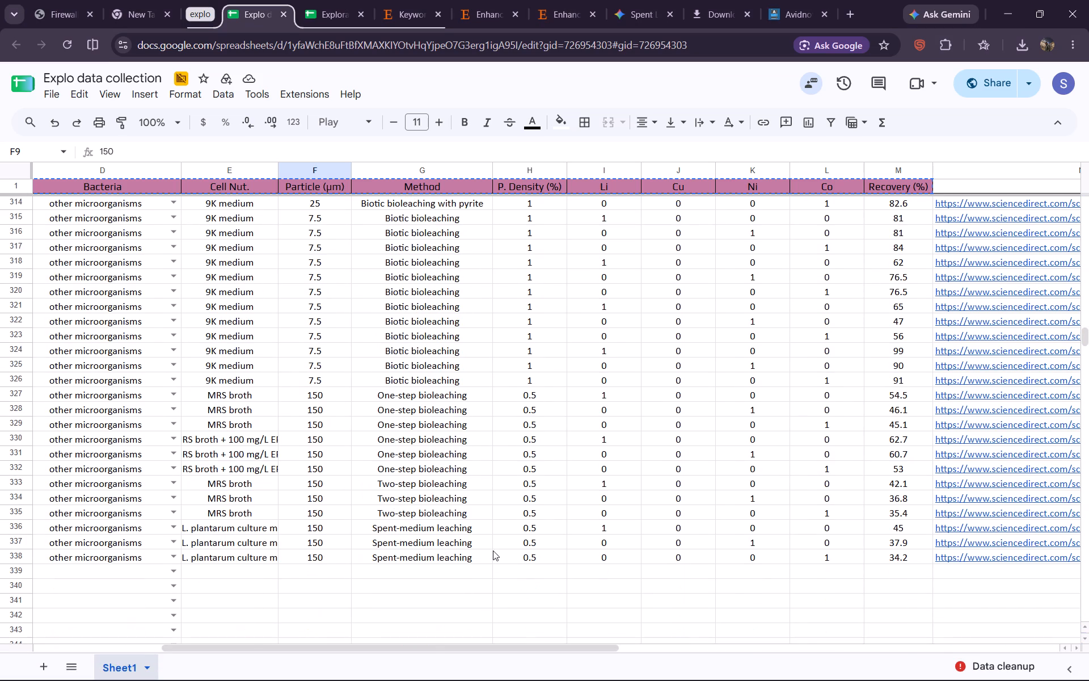
{"action": "scroll", "coordinate": [493, 550], "scroll_direction": "right", "scroll_amount": 1}
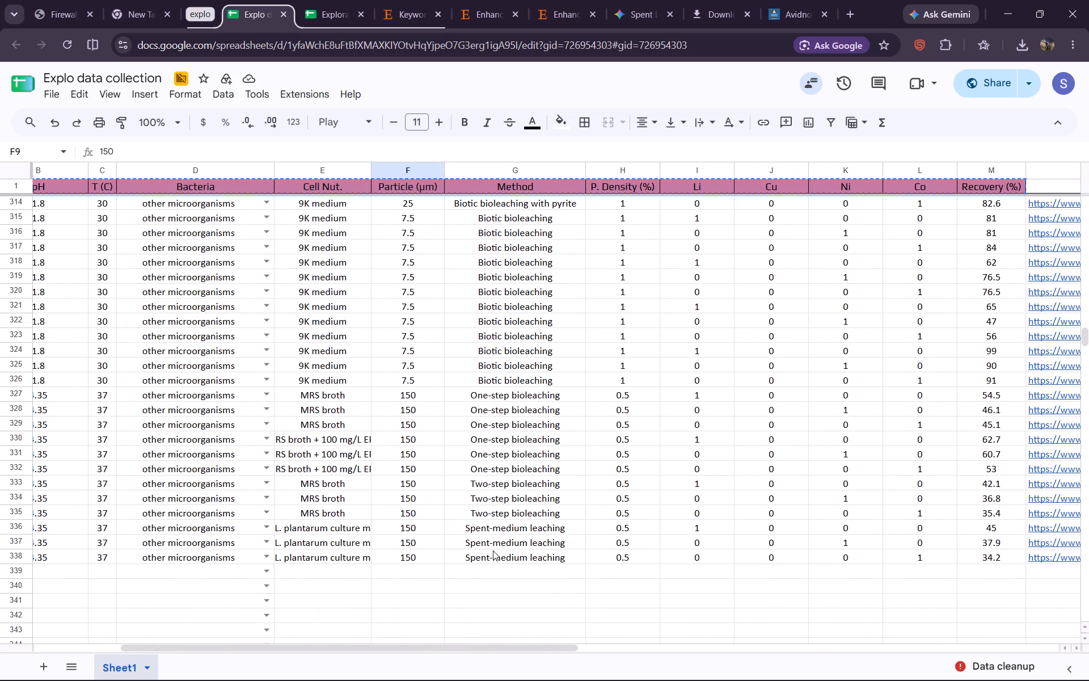
{"action": "scroll", "coordinate": [493, 550], "scroll_direction": "right", "scroll_amount": 3}
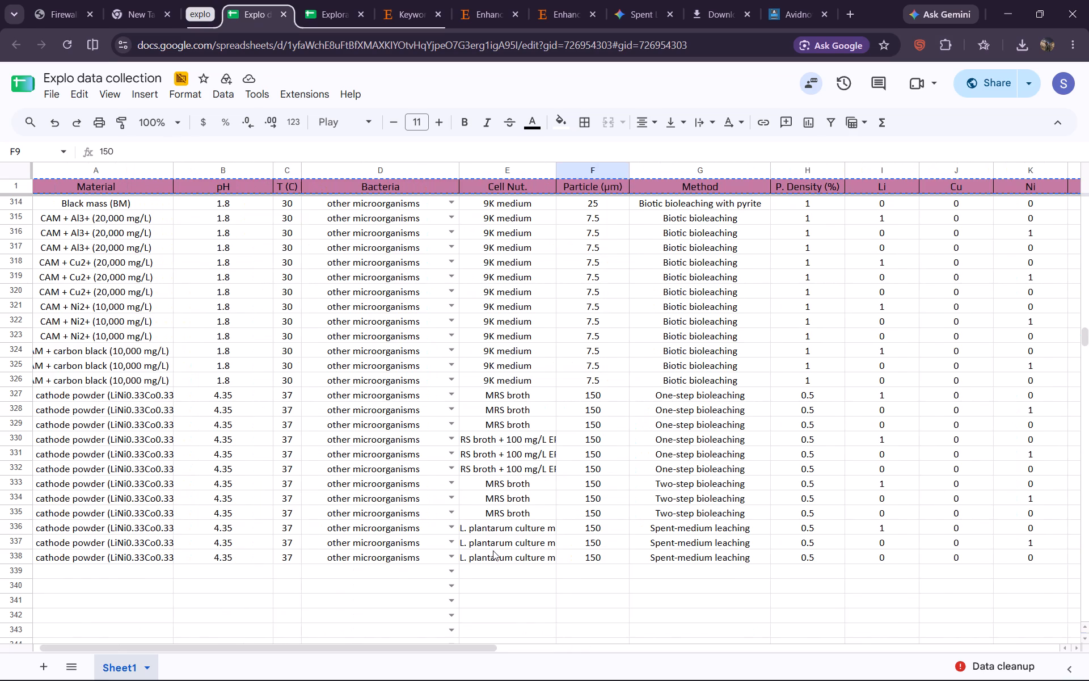
{"action": "scroll", "coordinate": [440, 460], "scroll_direction": "right", "scroll_amount": 1}
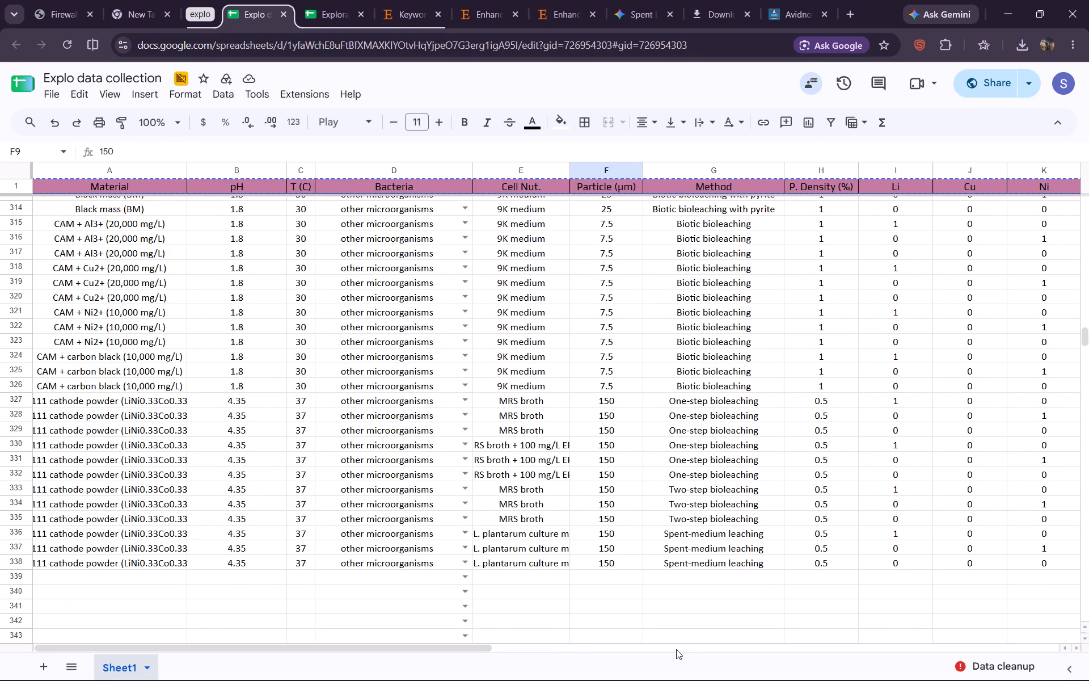
{"action": "scroll", "coordinate": [704, 463], "scroll_direction": "left", "scroll_amount": 1}
{"action": "scroll", "coordinate": [704, 463], "scroll_direction": "up", "scroll_amount": 2}
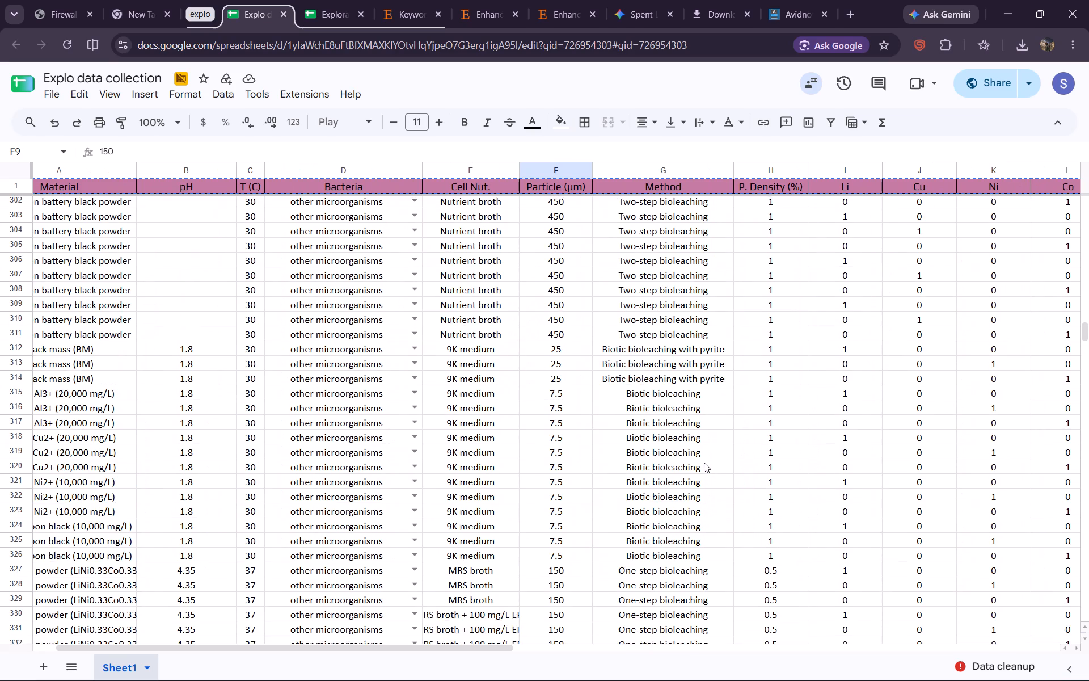
{"action": "scroll", "coordinate": [704, 463], "scroll_direction": "up", "scroll_amount": 3}
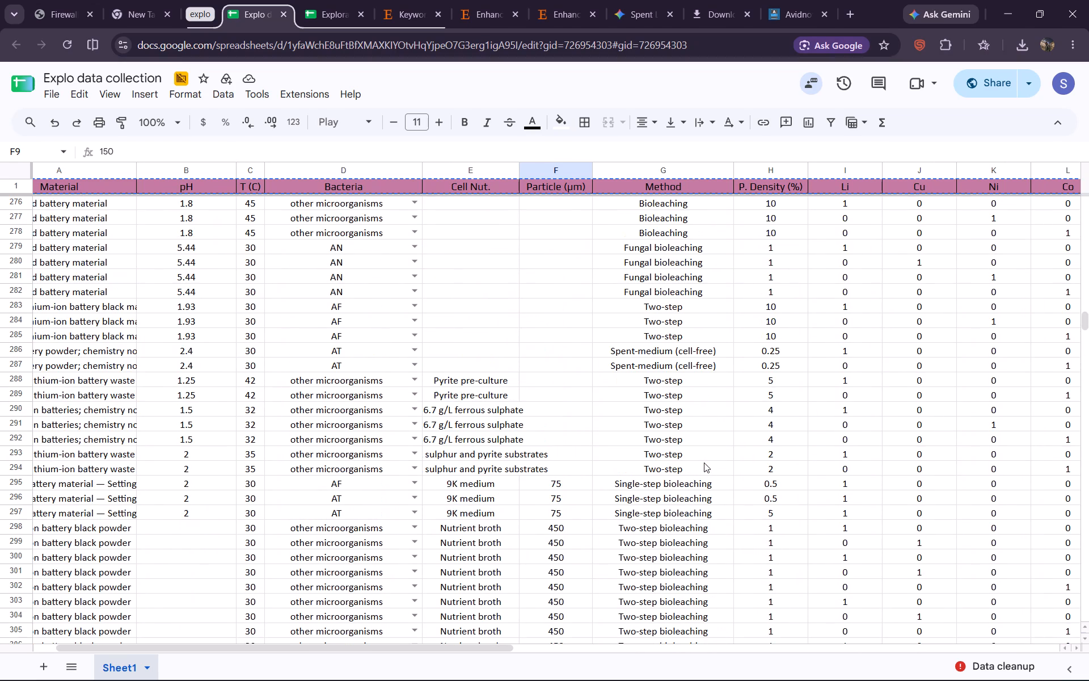
{"action": "scroll", "coordinate": [704, 463], "scroll_direction": "up", "scroll_amount": 2}
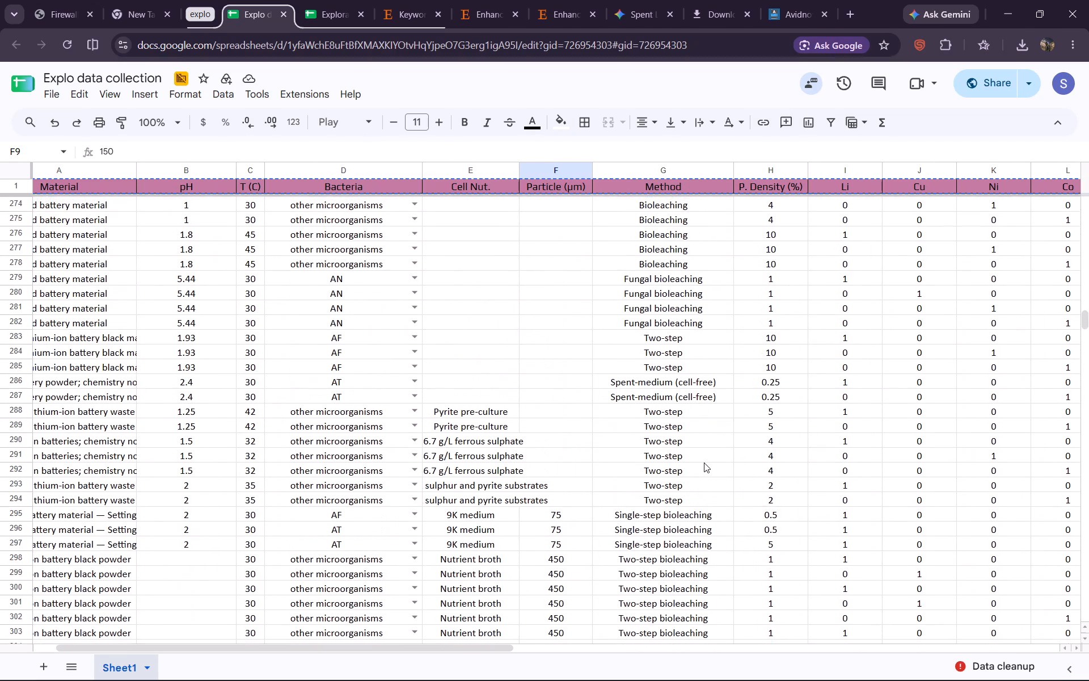
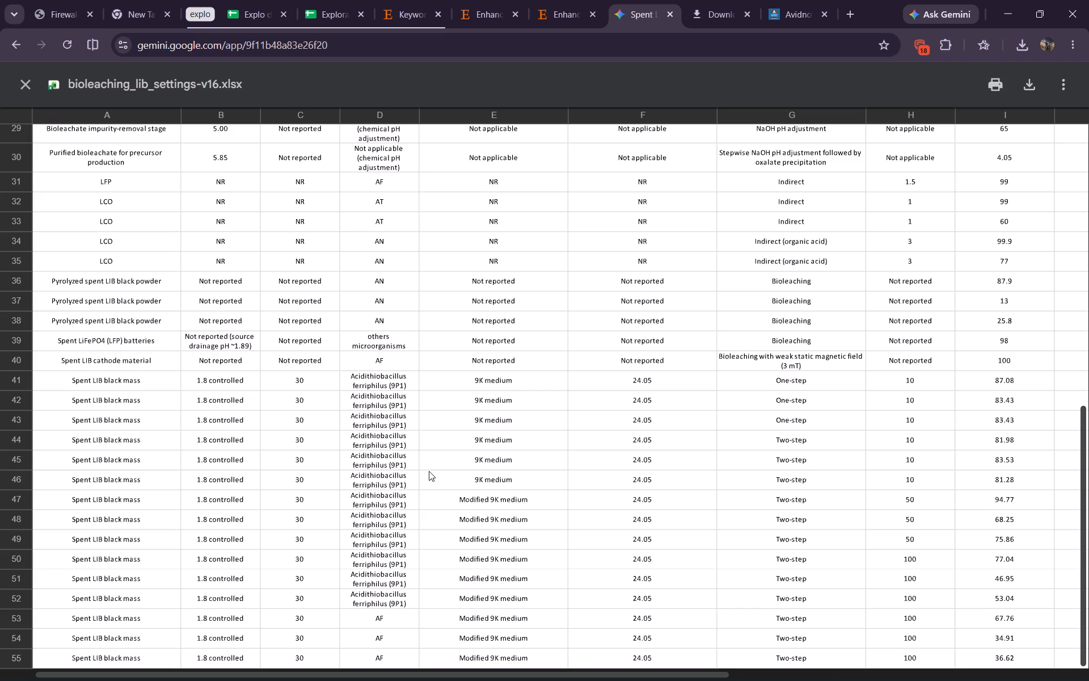
Back in the Explo data collection sheet, set P. Density (%) in row 252 to 1 and fill it down through row 257.
{"action": "left_click", "coordinate": [237, 0]}
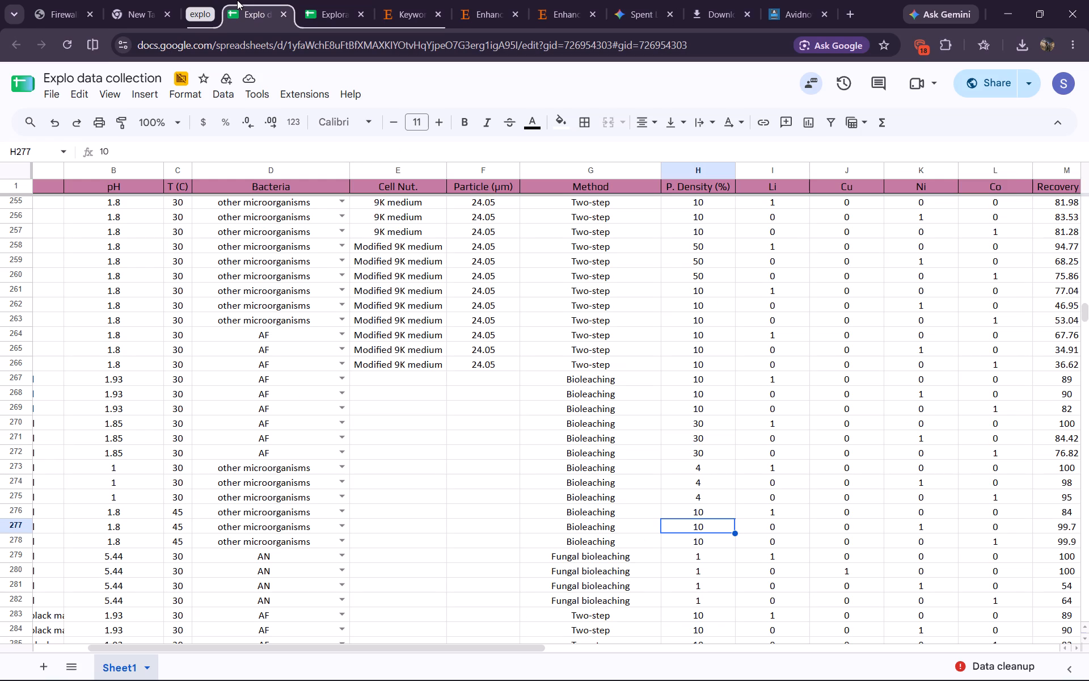
{"action": "scroll", "coordinate": [423, 427], "scroll_direction": "down", "scroll_amount": 1}
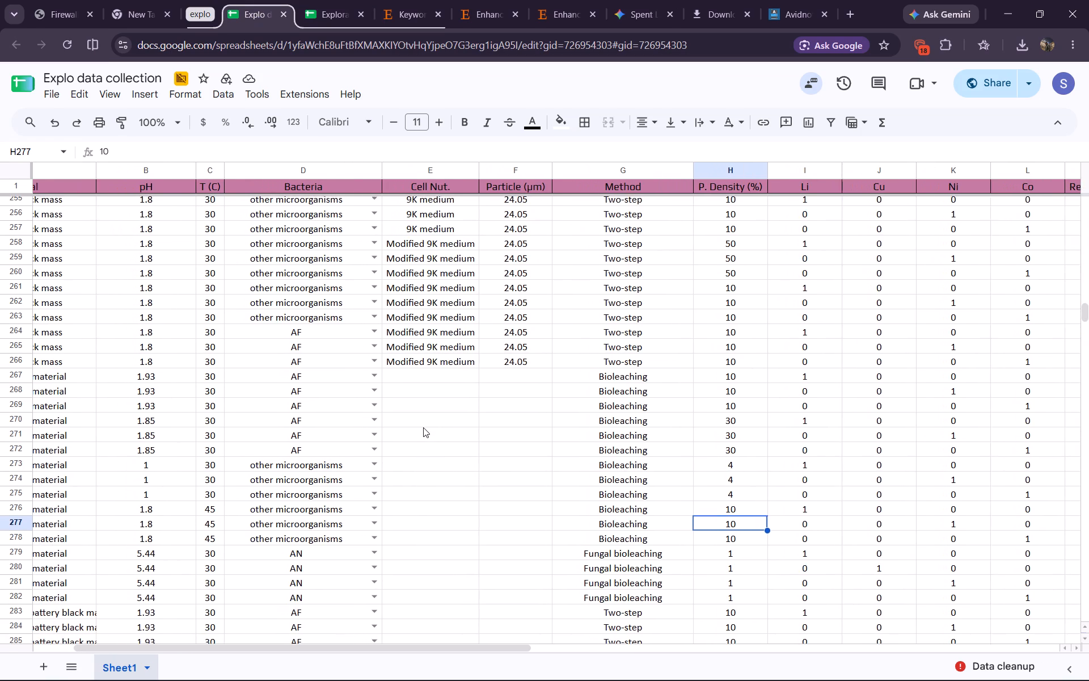
{"action": "scroll", "coordinate": [423, 427], "scroll_direction": "down", "scroll_amount": 2}
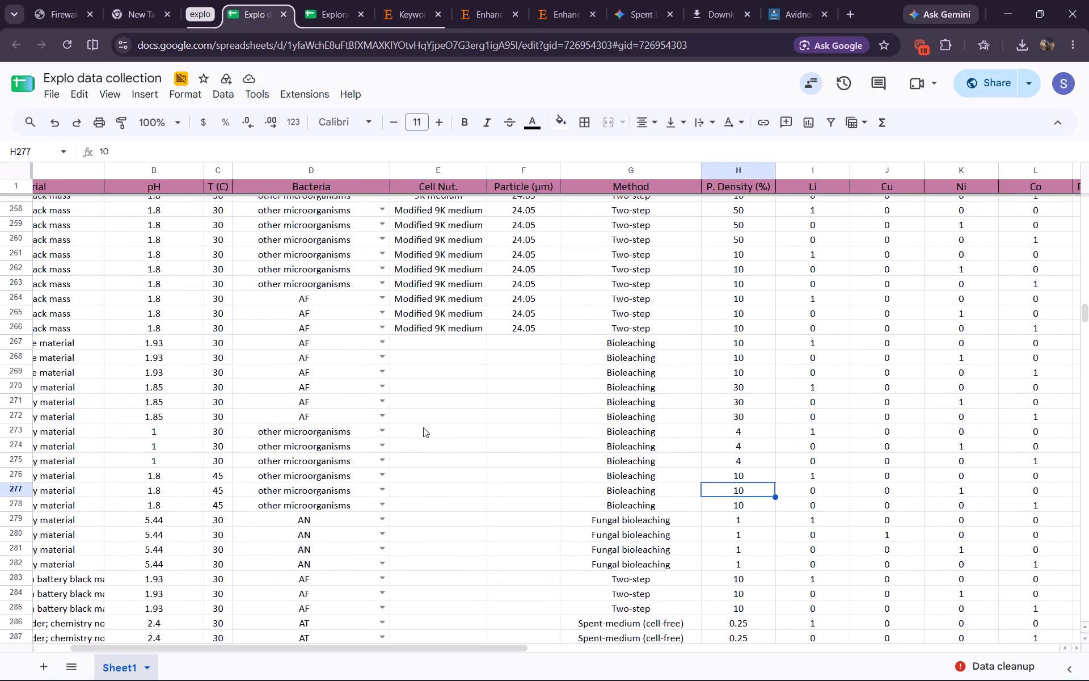
{"action": "scroll", "coordinate": [423, 427], "scroll_direction": "down", "scroll_amount": 1}
{"action": "scroll", "coordinate": [423, 427], "scroll_direction": "up", "scroll_amount": 1}
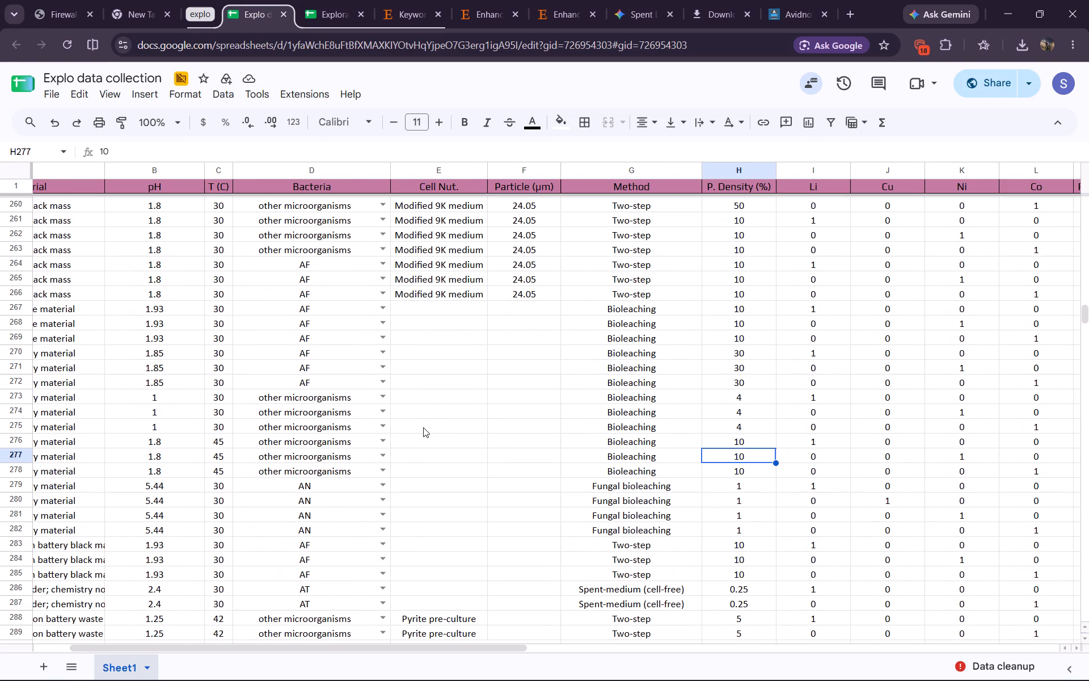
{"action": "scroll", "coordinate": [423, 427], "scroll_direction": "up", "scroll_amount": 2}
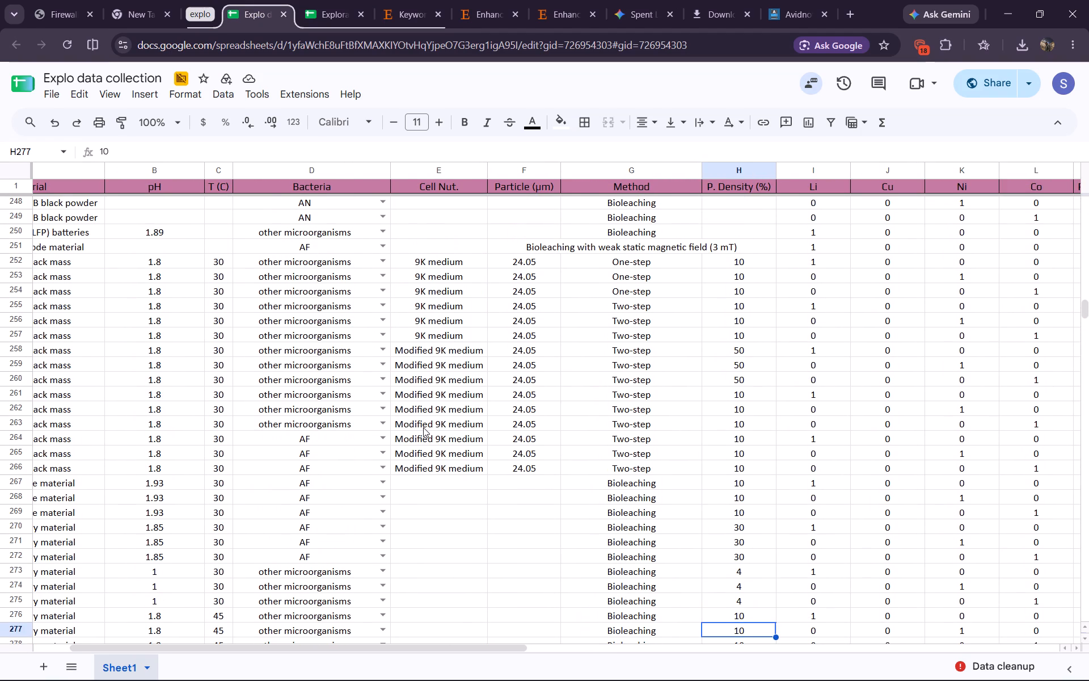
{"action": "left_click", "coordinate": [752, 264]}
{"action": "double_click", "coordinate": [752, 264]}
{"action": "key", "text": "BackSpace"}
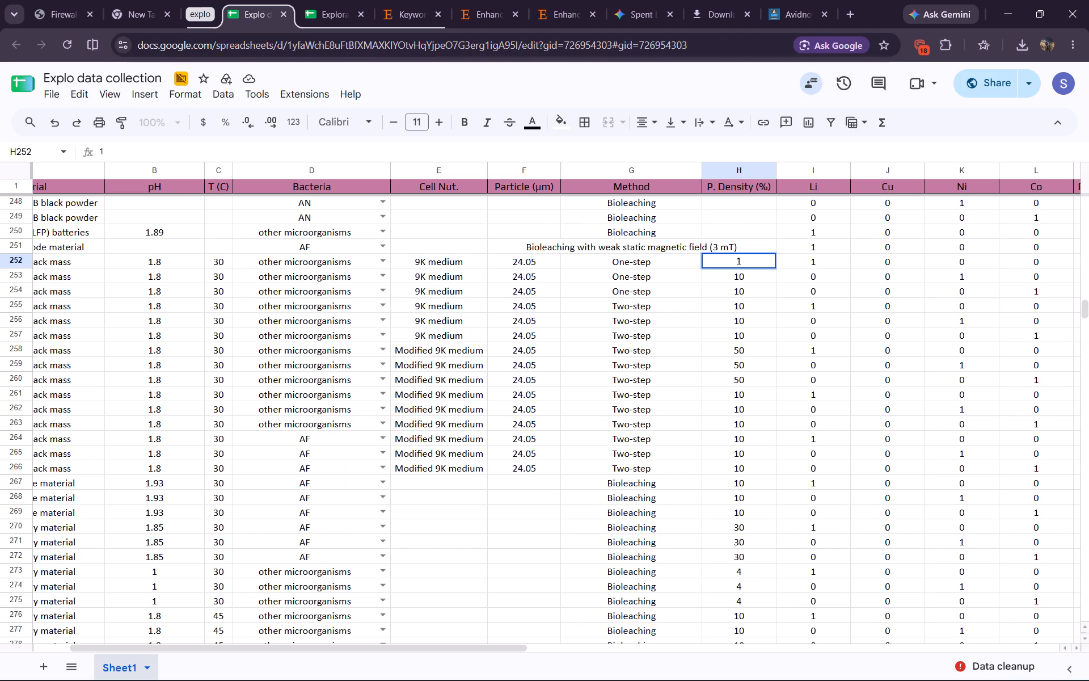
{"action": "left_click", "coordinate": [764, 262]}
{"action": "left_click", "coordinate": [769, 274]}
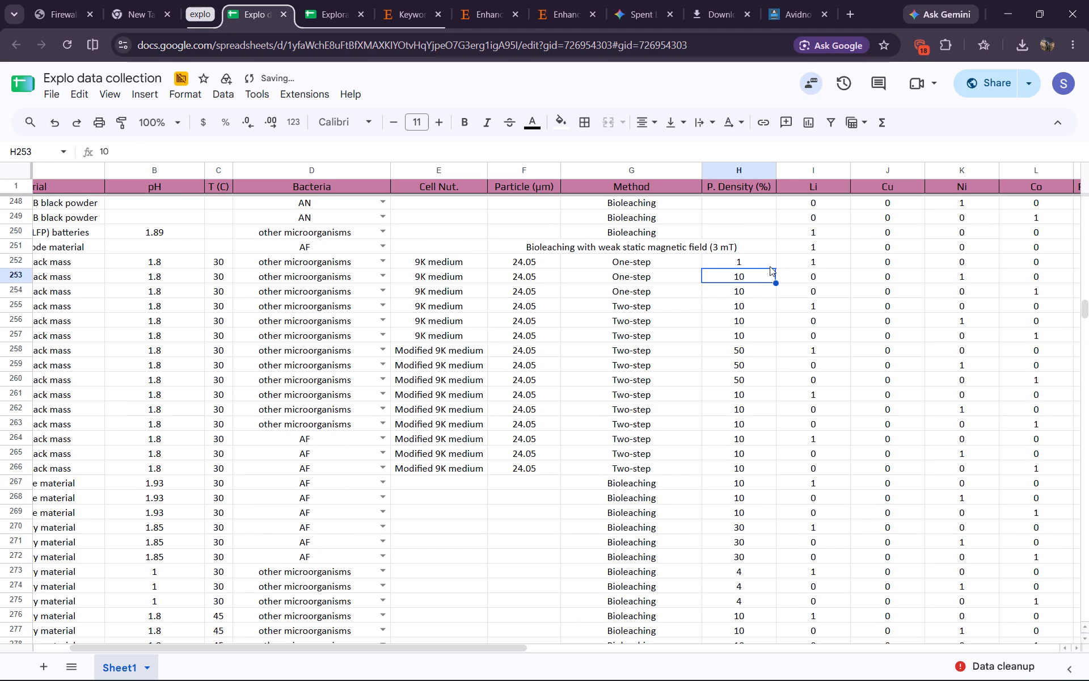
{"action": "left_click", "coordinate": [770, 266]}
{"action": "left_click_drag", "start_coordinate": [774, 266], "coordinate": [773, 328]}
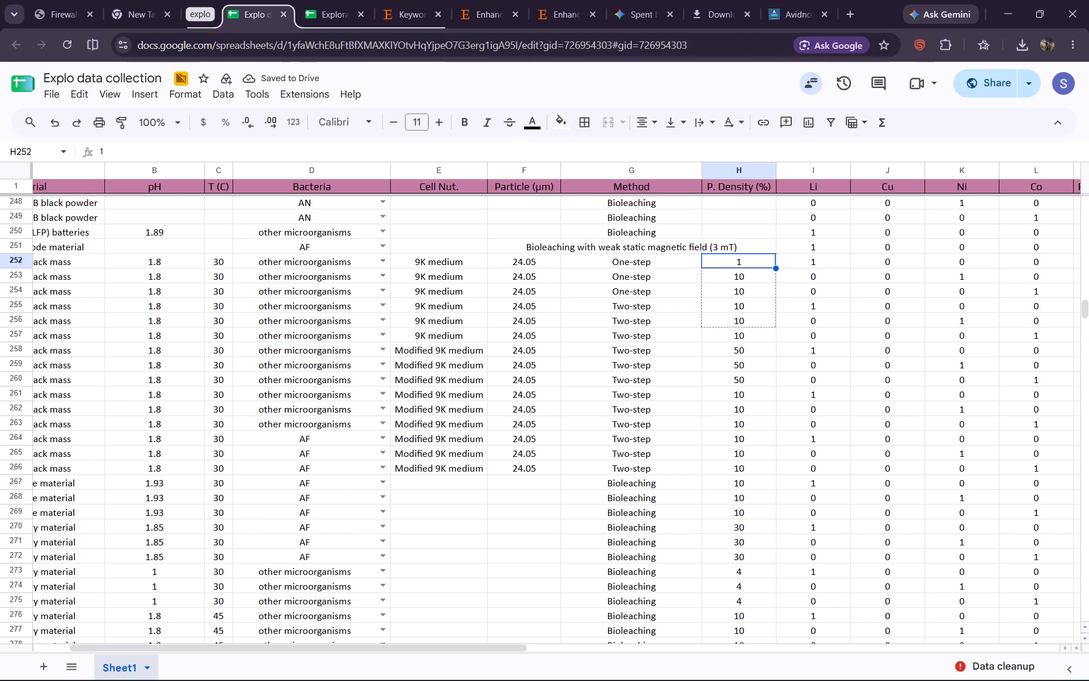
{"action": "left_click_drag", "start_coordinate": [773, 328], "coordinate": [773, 337]}
Set P. Density (%) to 5 in rows 258 to 260, the first Modified 9K medium rows.
{"action": "triple_click", "coordinate": [769, 356]}
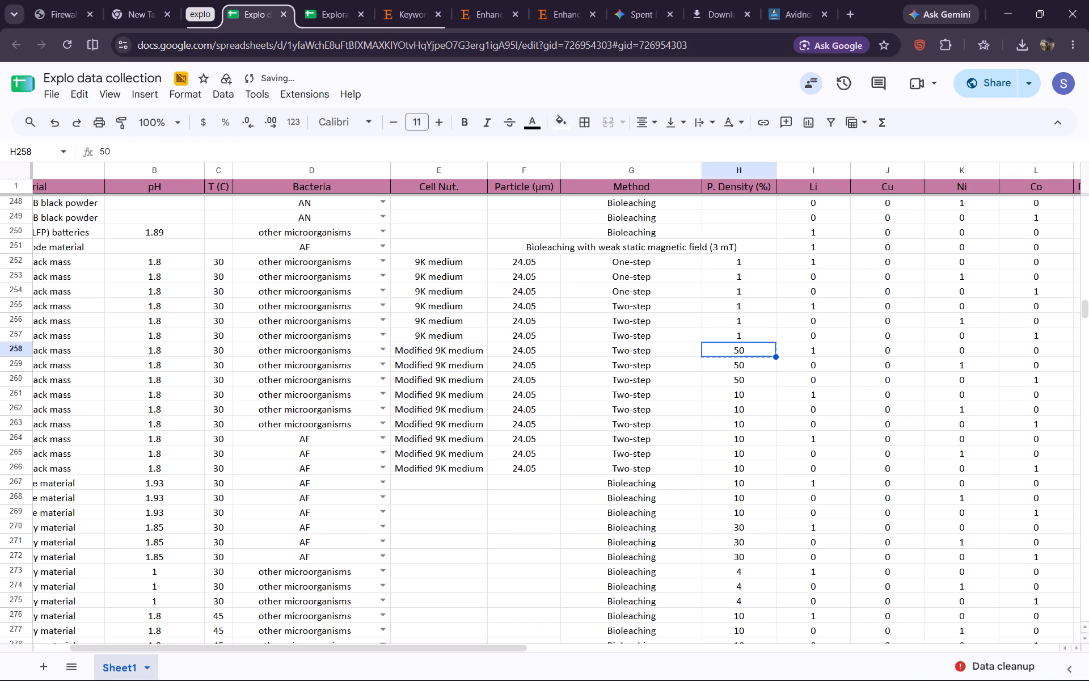
{"action": "double_click", "coordinate": [769, 356]}
{"action": "double_click", "coordinate": [769, 356]}
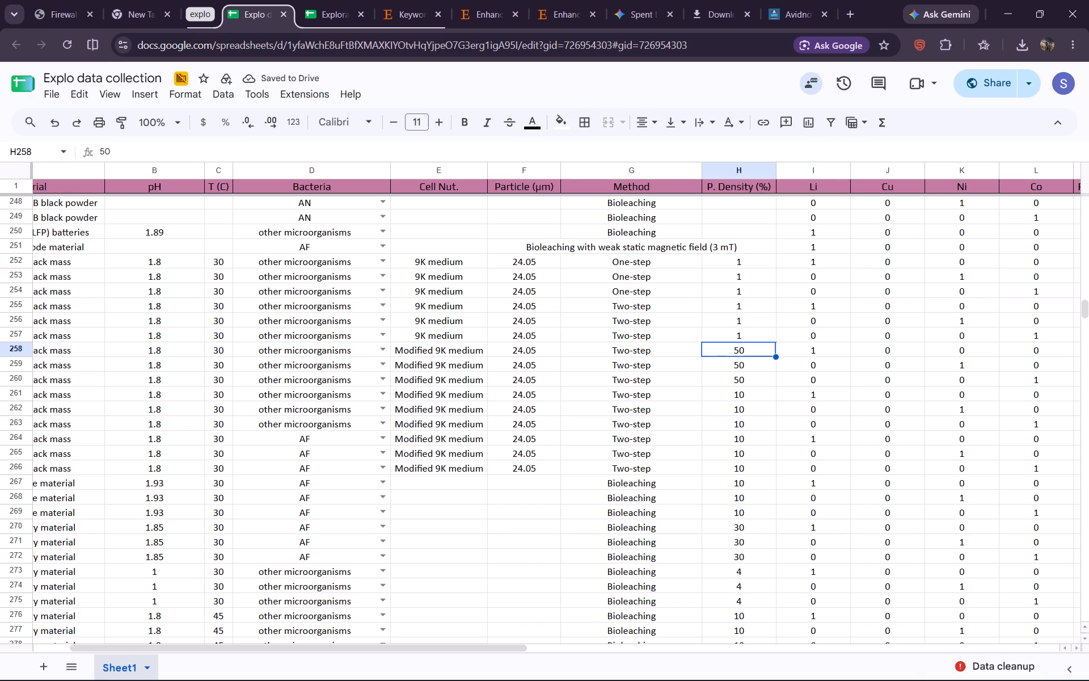
{"action": "double_click", "coordinate": [766, 356]}
{"action": "left_click", "coordinate": [761, 373]}
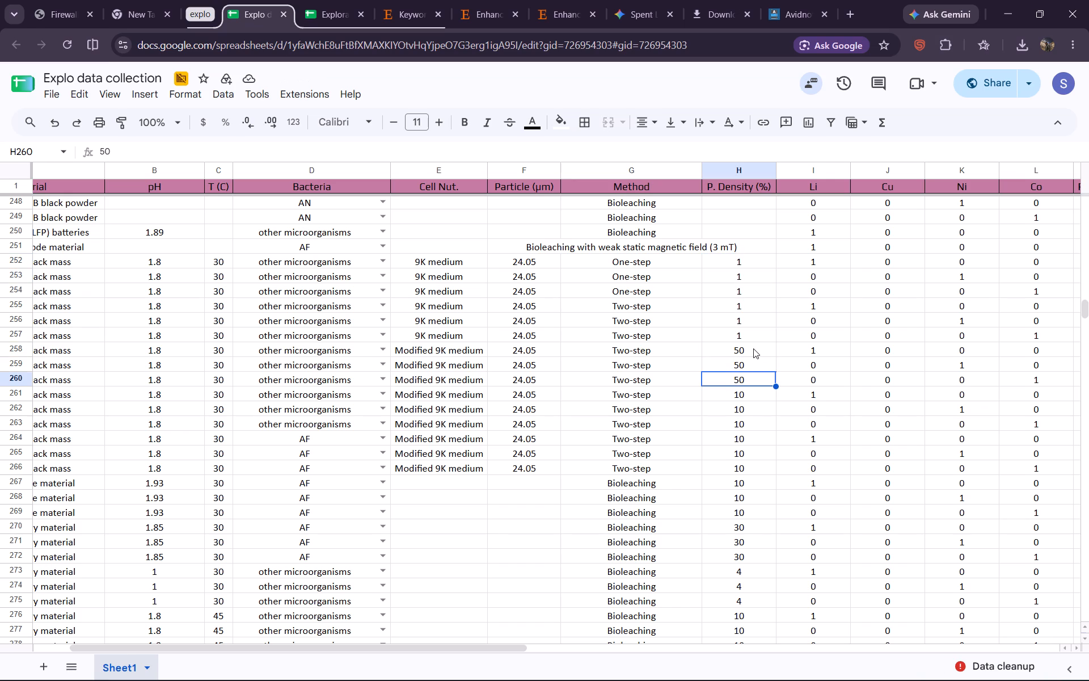
{"action": "double_click", "coordinate": [753, 348]}
{"action": "key", "text": "BackSpace"}
{"action": "key", "text": "Return"}
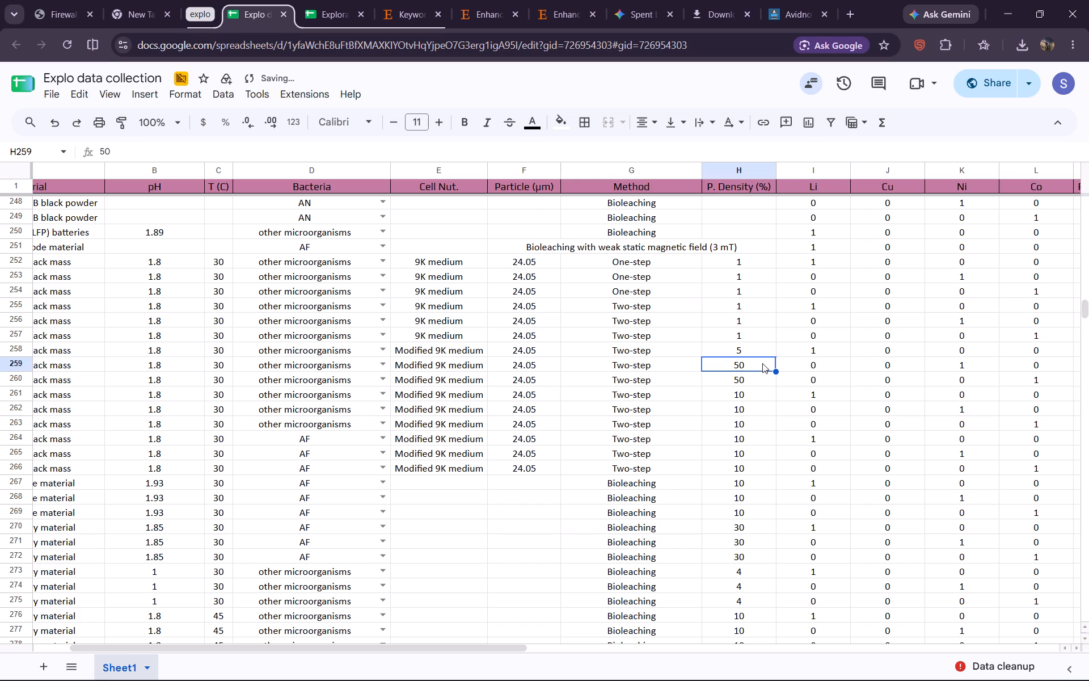
{"action": "key", "text": "BackSpace"}
{"action": "key", "text": "5"}
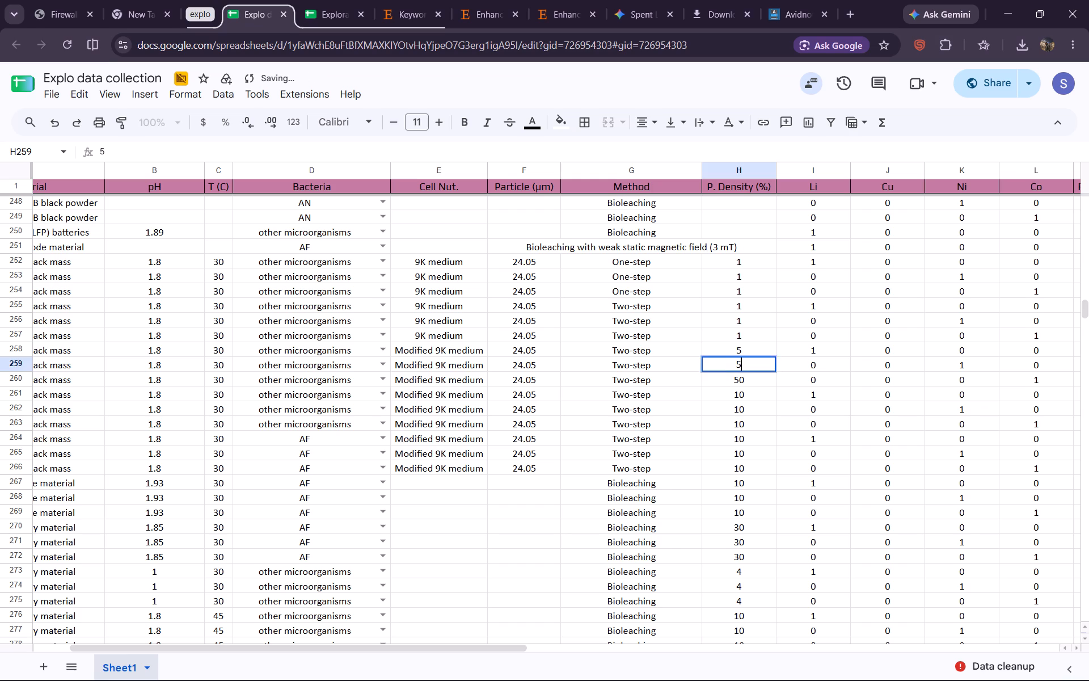
{"action": "key", "text": "Return"}
{"action": "key", "text": "5"}
{"action": "key", "text": "Return"}
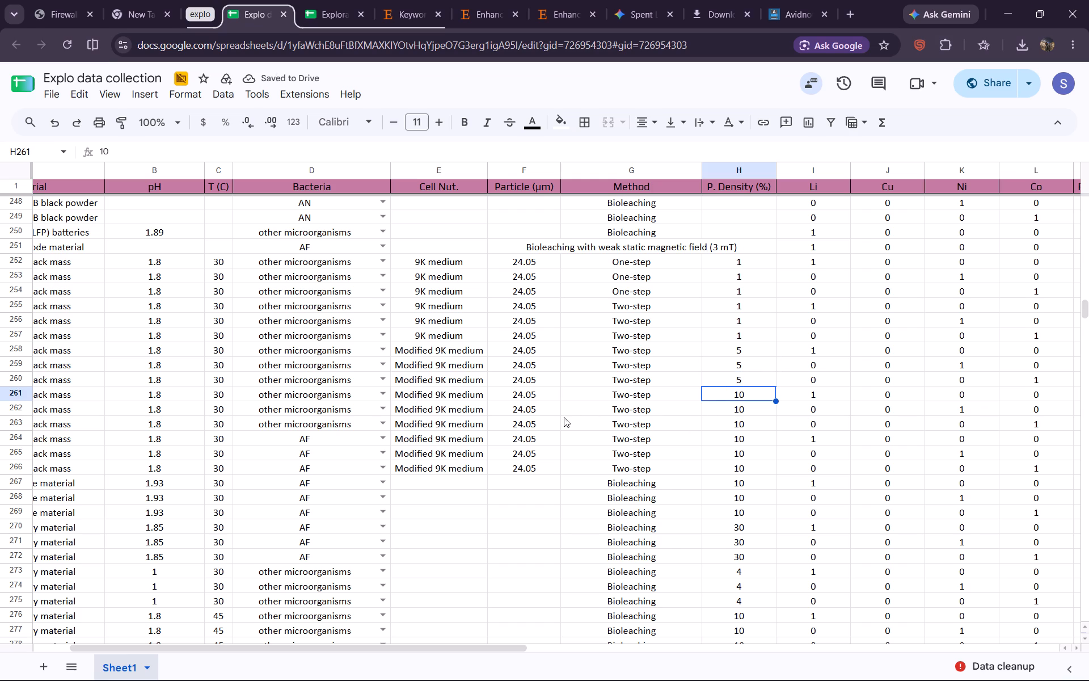
{"action": "left_click_drag", "start_coordinate": [438, 541], "coordinate": [454, 556]}
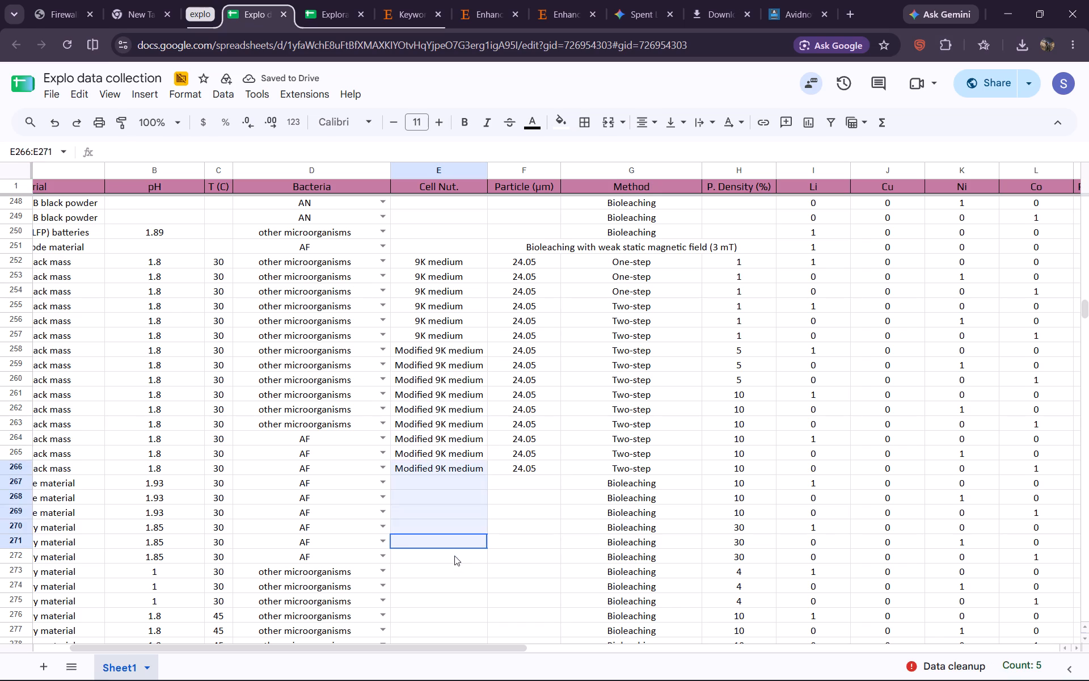
{"action": "left_click_drag", "start_coordinate": [454, 556], "coordinate": [457, 561]}
{"action": "left_click", "coordinate": [457, 561]}
Set P. Density (%) to 15 for the LCO:NMC black mass in row 234 and fill it down through row 241.
{"action": "scroll", "coordinate": [672, 441], "scroll_direction": "up", "scroll_amount": 1}
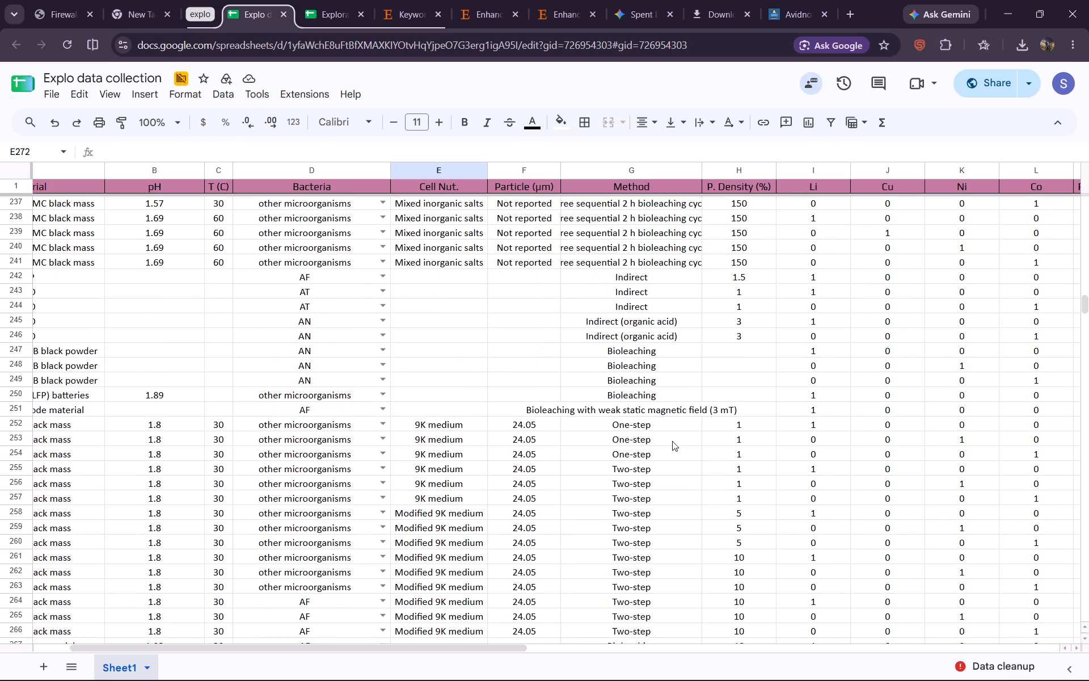
{"action": "scroll", "coordinate": [672, 441], "scroll_direction": "up", "scroll_amount": 3}
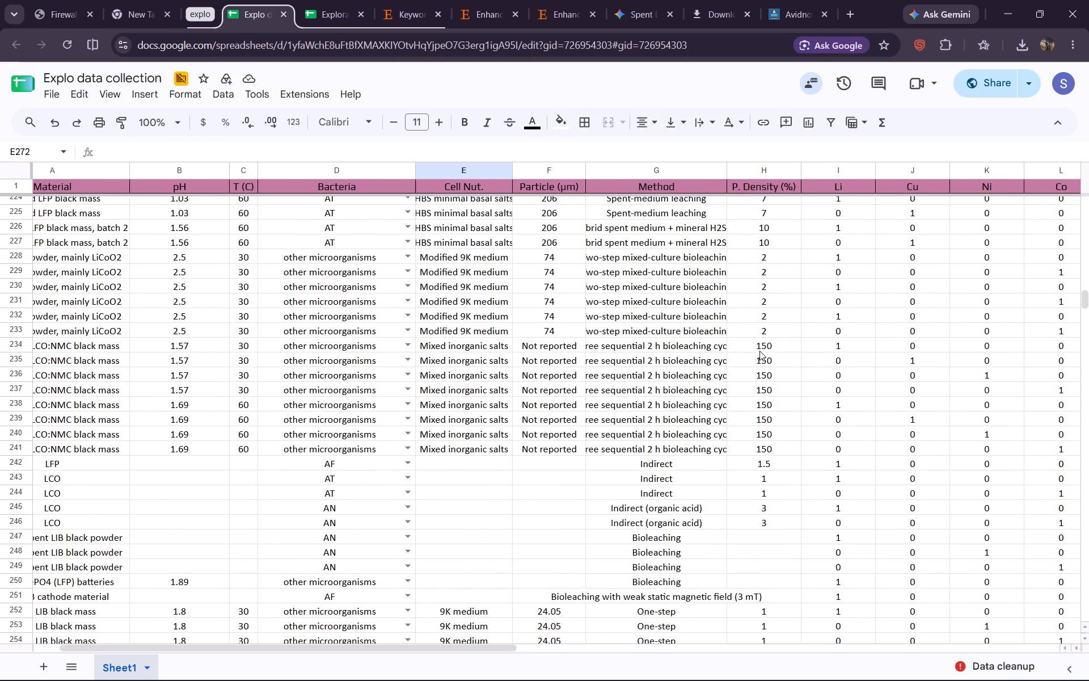
{"action": "left_click", "coordinate": [759, 351]}
{"action": "key", "text": "shift+Down"}
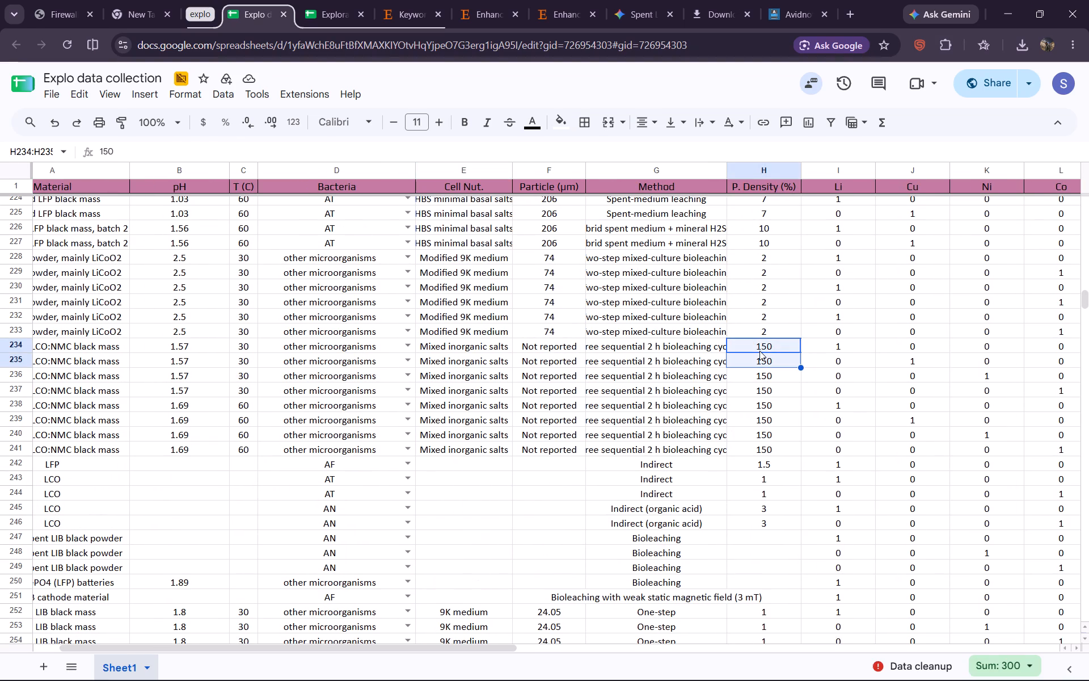
{"action": "key", "text": "shift+Down"}
{"action": "key", "text": "shift+Down"}
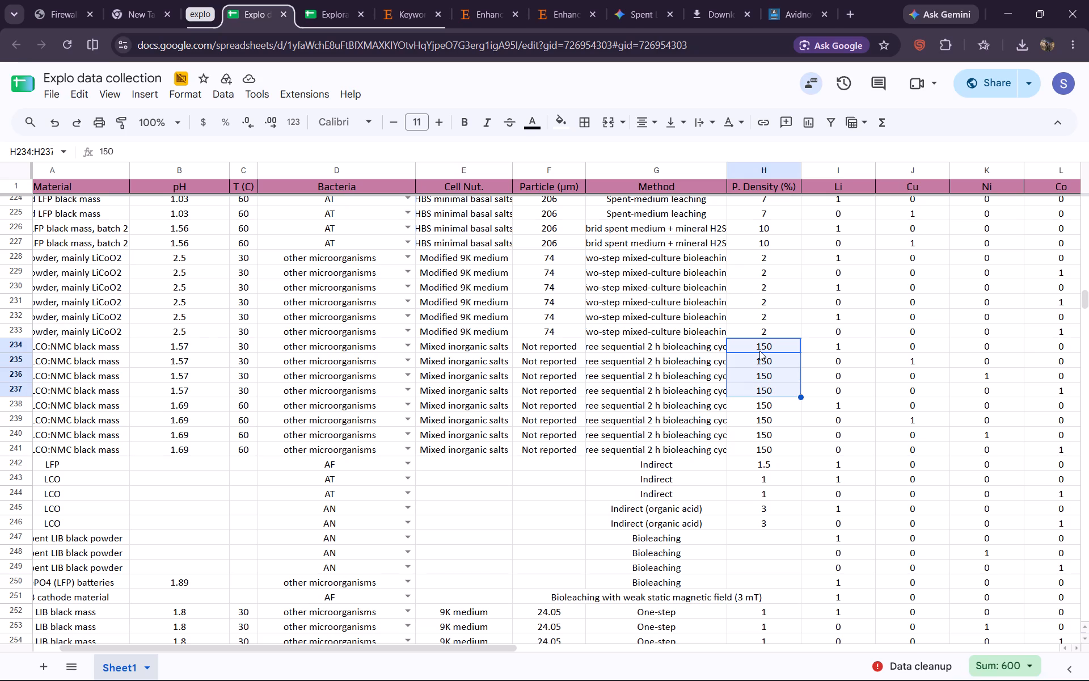
{"action": "key", "text": "shift+Down"}
{"action": "key", "text": "shift+Down"}
{"action": "key", "text": "shift+Down"}
{"action": "key", "text": "shift+Down"}
{"action": "key", "text": "1"}
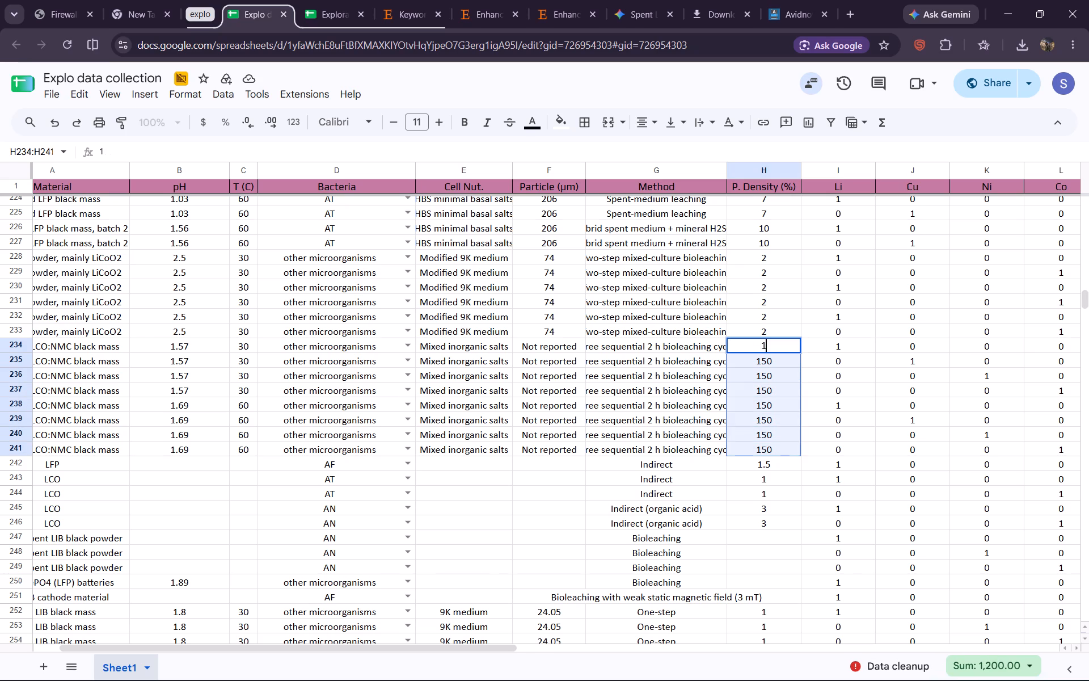
{"action": "key", "text": "5"}
{"action": "key", "text": "Return"}
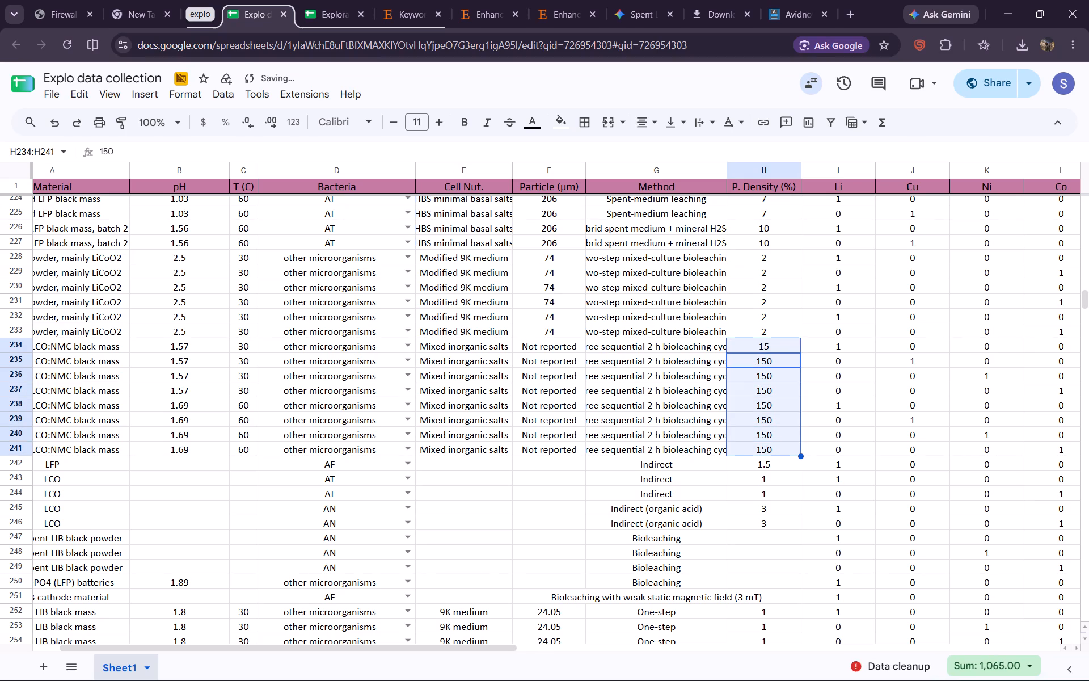
{"action": "left_click", "coordinate": [791, 385]}
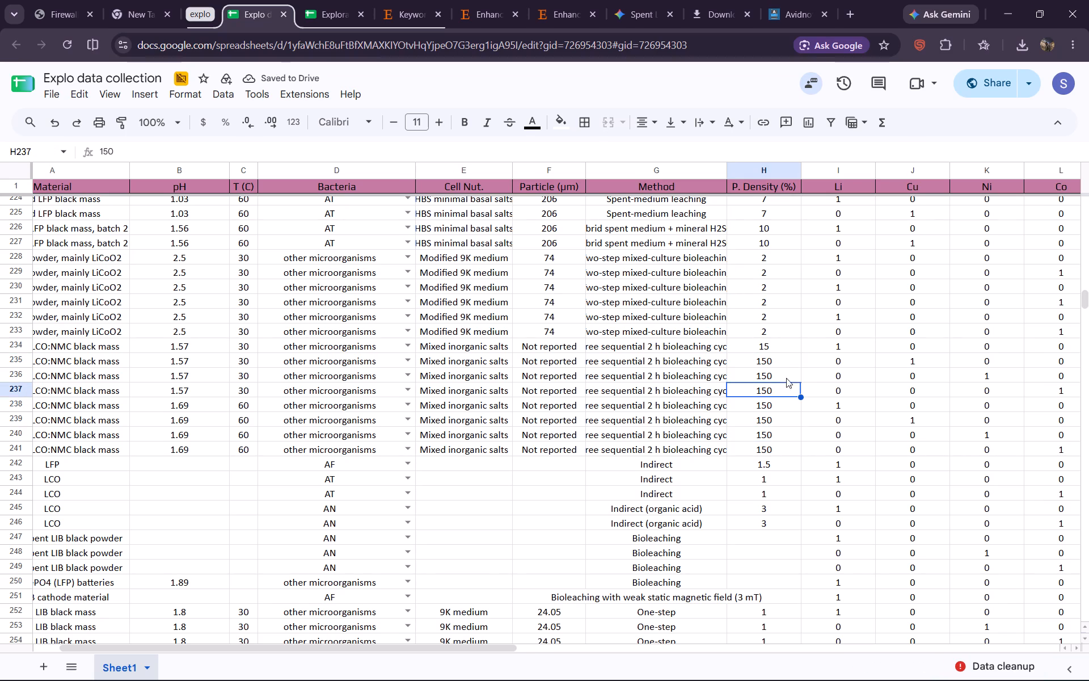
{"action": "left_click", "coordinate": [773, 350]}
{"action": "left_click_drag", "start_coordinate": [800, 352], "coordinate": [795, 448]}
{"action": "key", "text": "Return"}
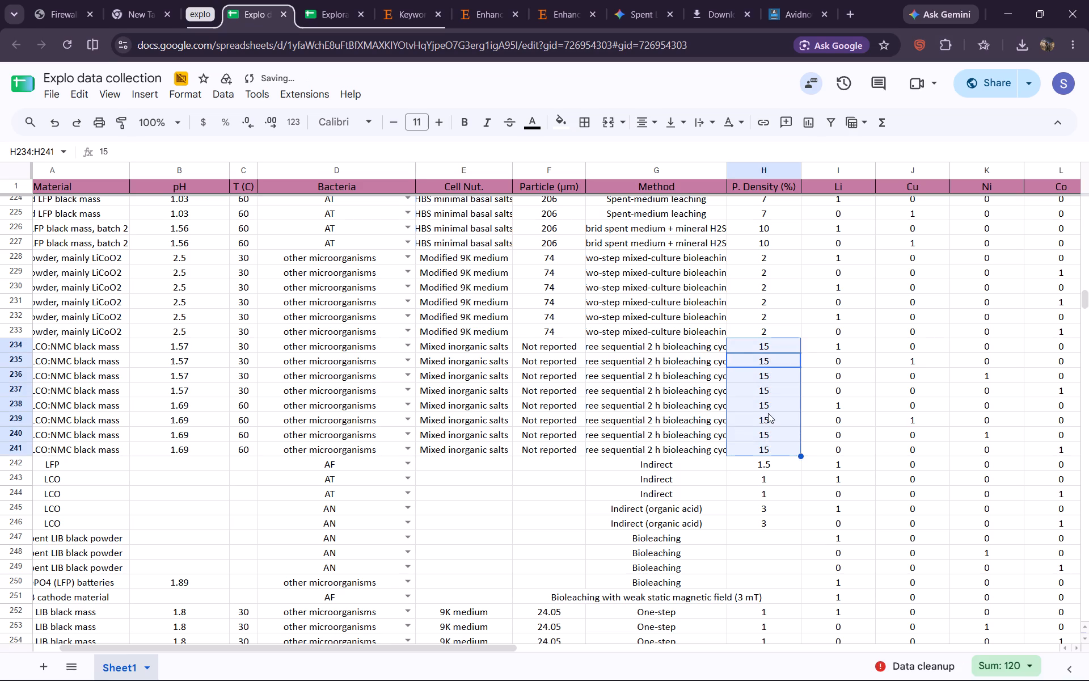
{"action": "left_click", "coordinate": [768, 413]}
{"action": "scroll", "coordinate": [764, 337], "scroll_direction": "up", "scroll_amount": 2}
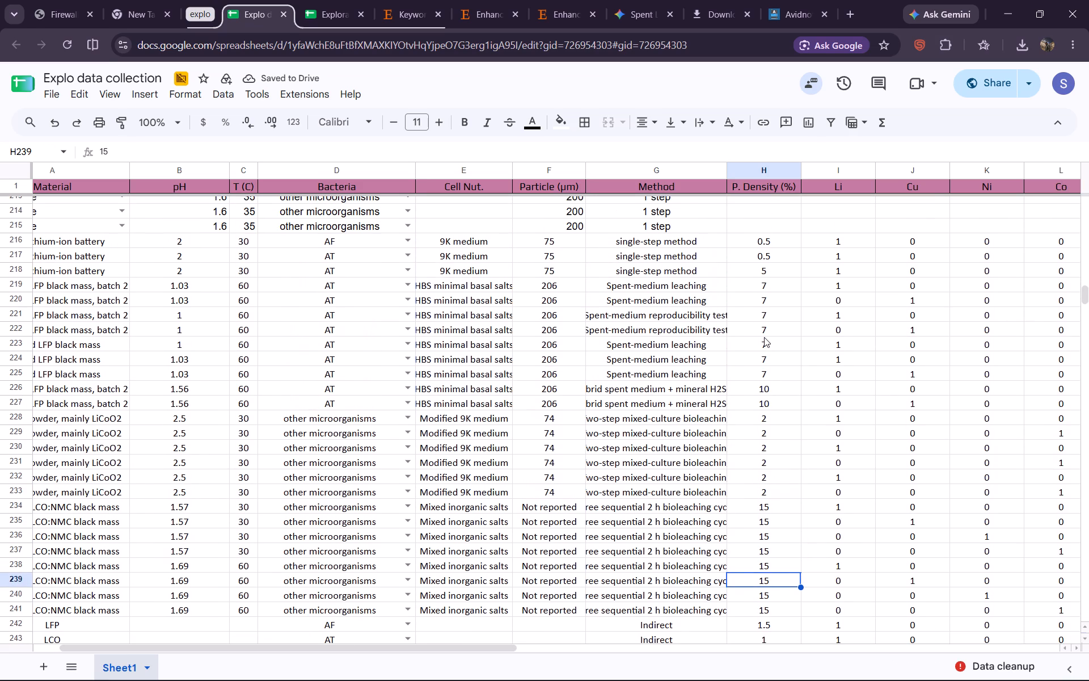
{"action": "scroll", "coordinate": [764, 337], "scroll_direction": "up", "scroll_amount": 5}
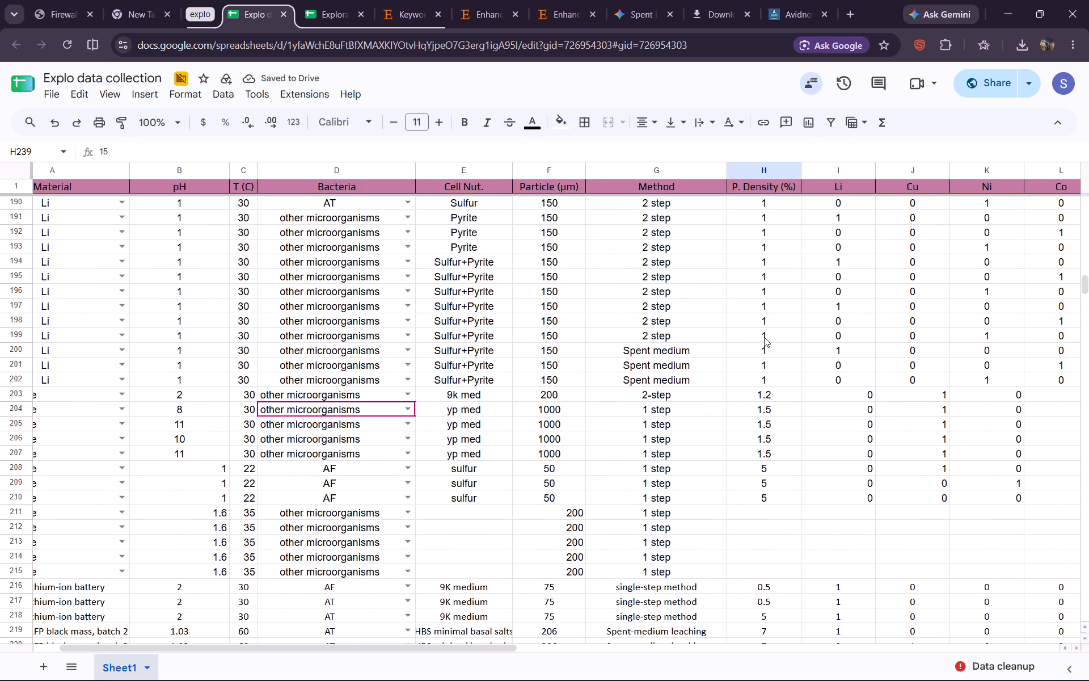
{"action": "scroll", "coordinate": [764, 337], "scroll_direction": "up", "scroll_amount": 3}
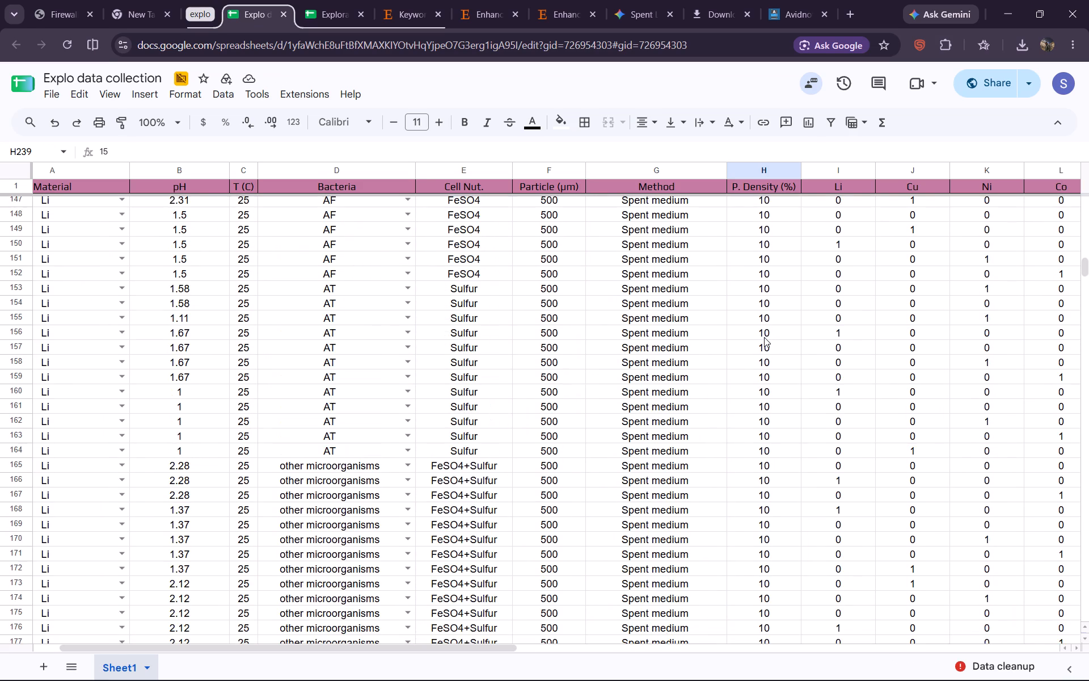
{"action": "scroll", "coordinate": [764, 337], "scroll_direction": "up", "scroll_amount": 4}
{"action": "scroll", "coordinate": [764, 337], "scroll_direction": "down", "scroll_amount": 1}
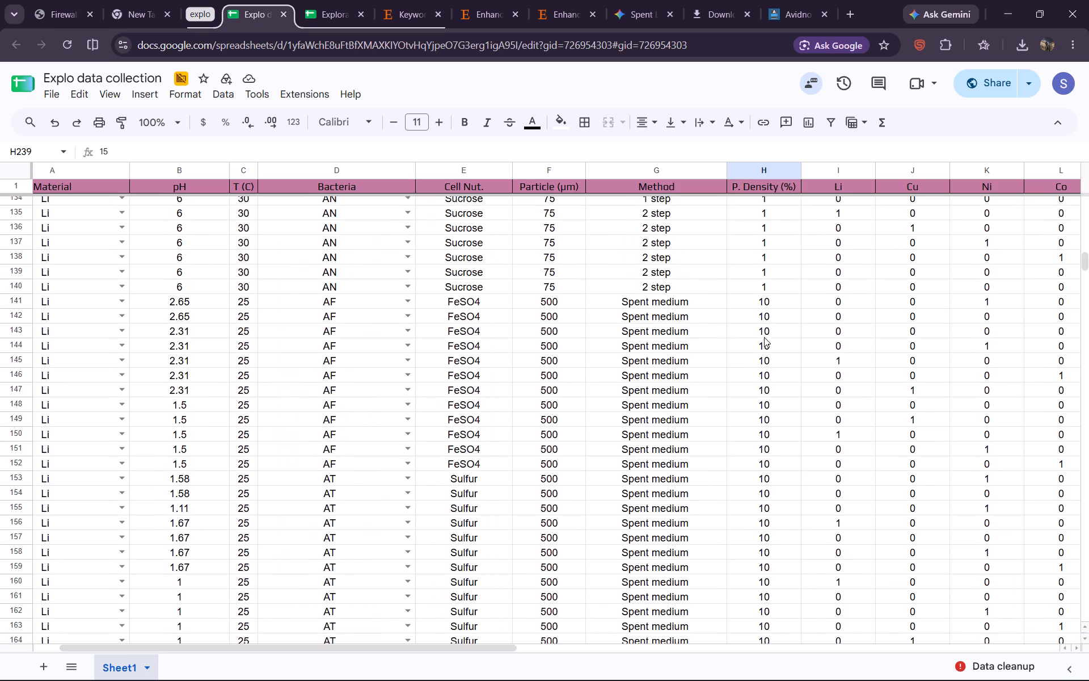
{"action": "scroll", "coordinate": [764, 337], "scroll_direction": "down", "scroll_amount": 6}
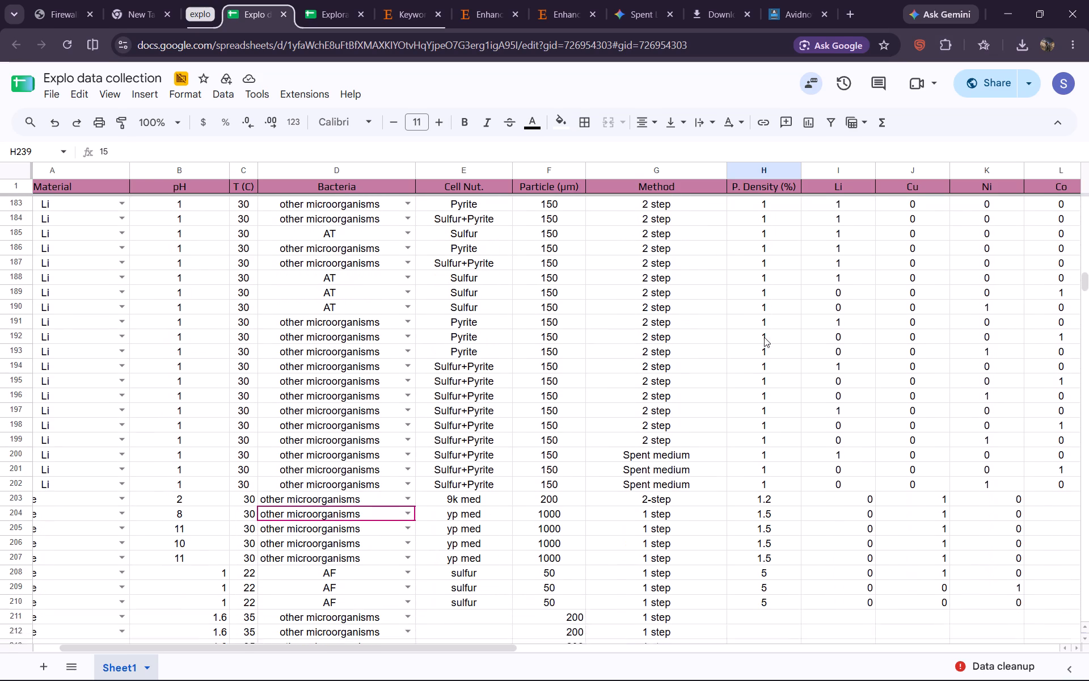
{"action": "scroll", "coordinate": [764, 337], "scroll_direction": "down", "scroll_amount": 5}
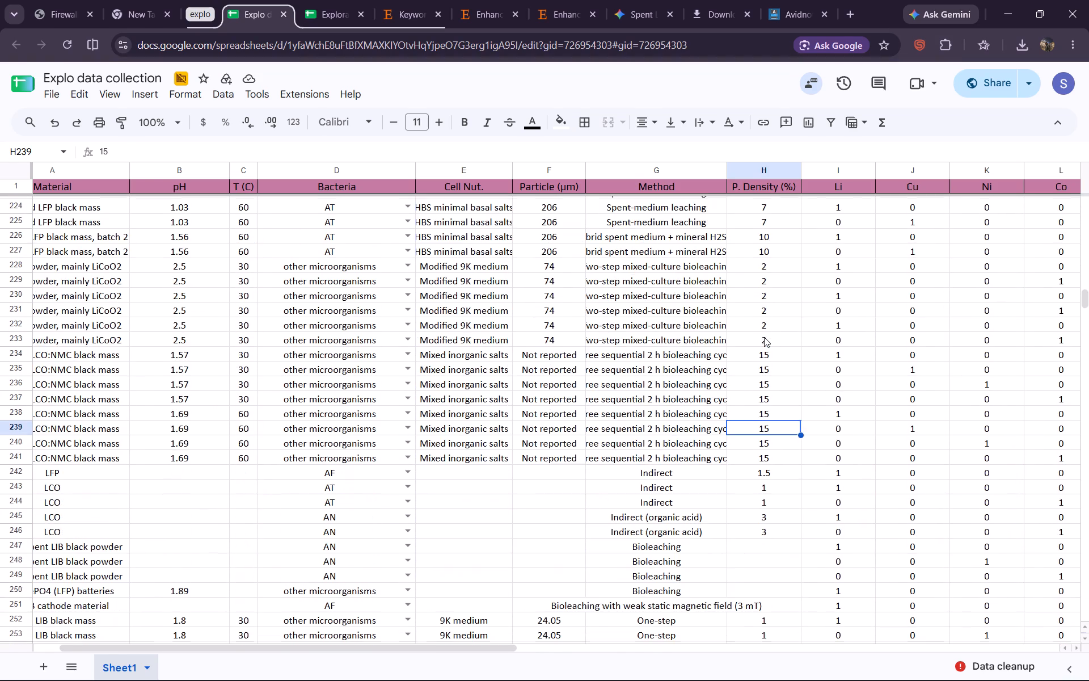